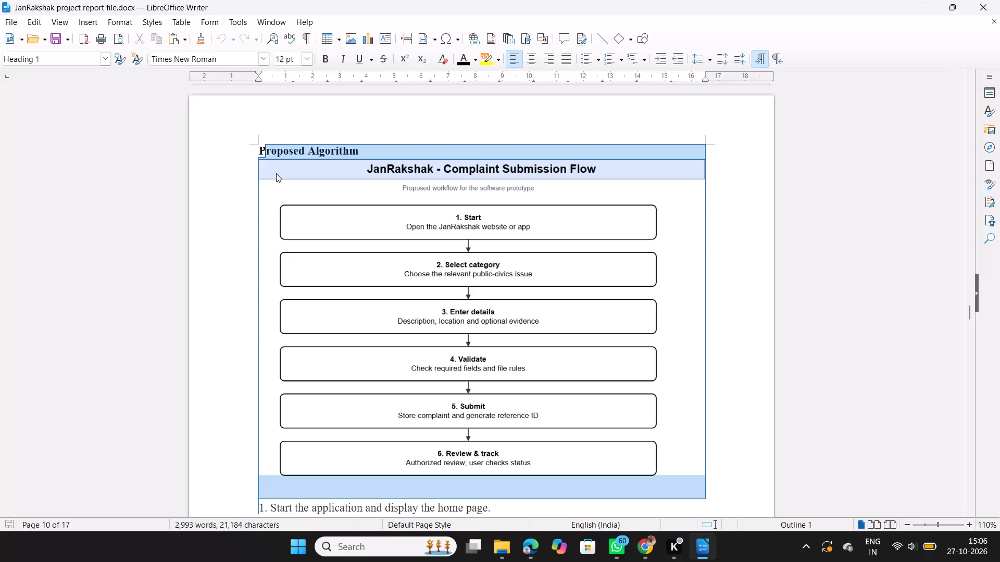
Delete the "Proposed Algorithm" heading above the complaint submission flowchart.
left_click_drag(266, 149, 268, 165)
left_click(254, 199)
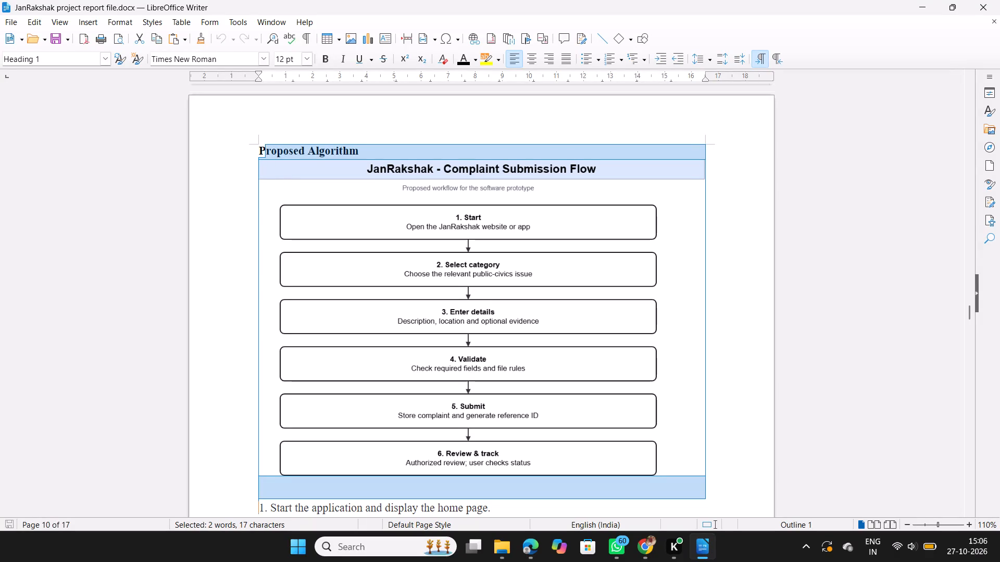
left_click_drag(257, 157, 271, 163)
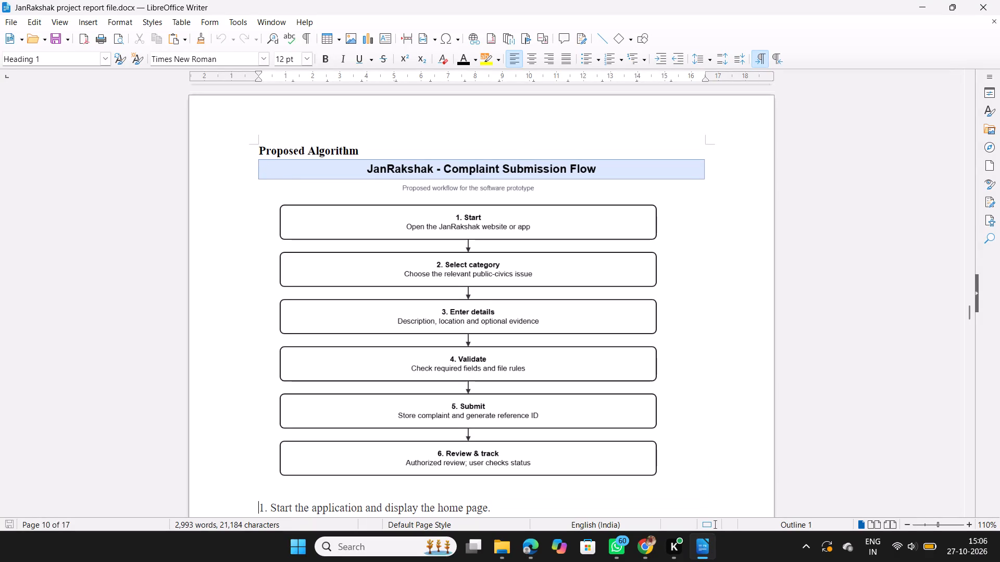
left_click_drag(271, 163, 253, 166)
left_click_drag(253, 166, 364, 165)
left_click_drag(257, 149, 403, 205)
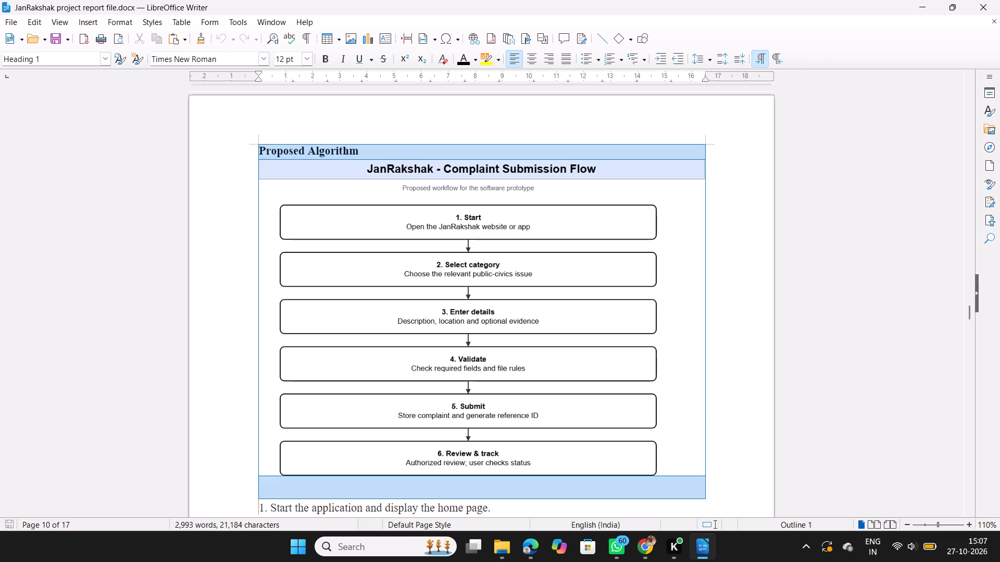
left_click_drag(403, 205, 418, 232)
left_click_drag(418, 232, 428, 239)
scroll(428, 239, "down", 2)
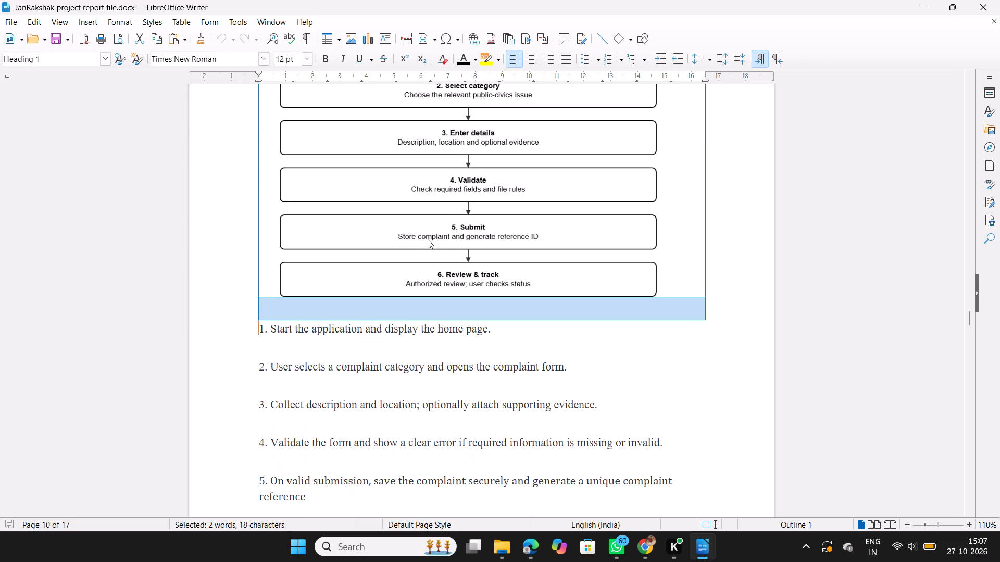
key("BackSpace")
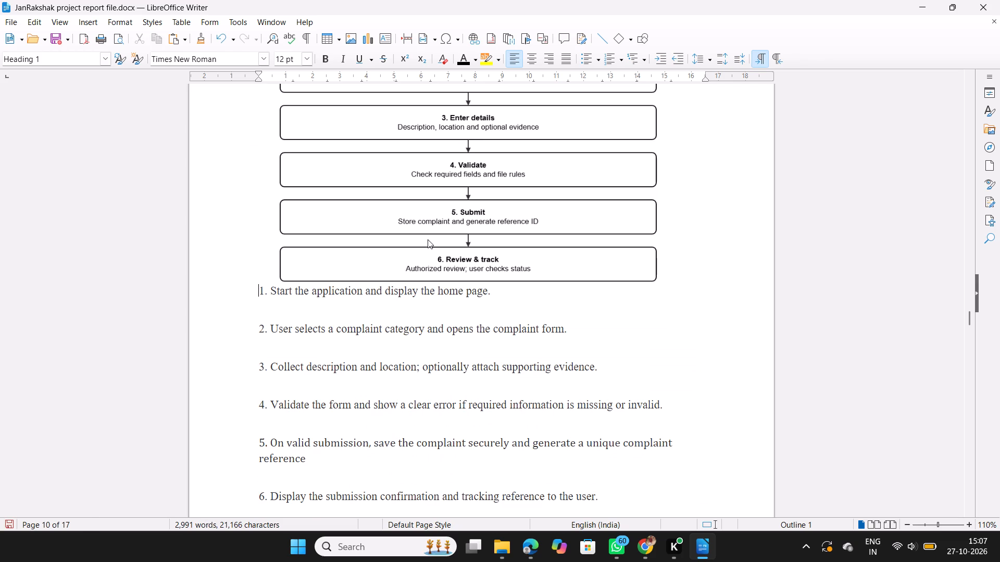
Delete the "JanRakshak - Complaint Submission Flow" diagram above the numbered algorithm steps.
scroll(428, 239, "up", 2)
double_click(432, 353)
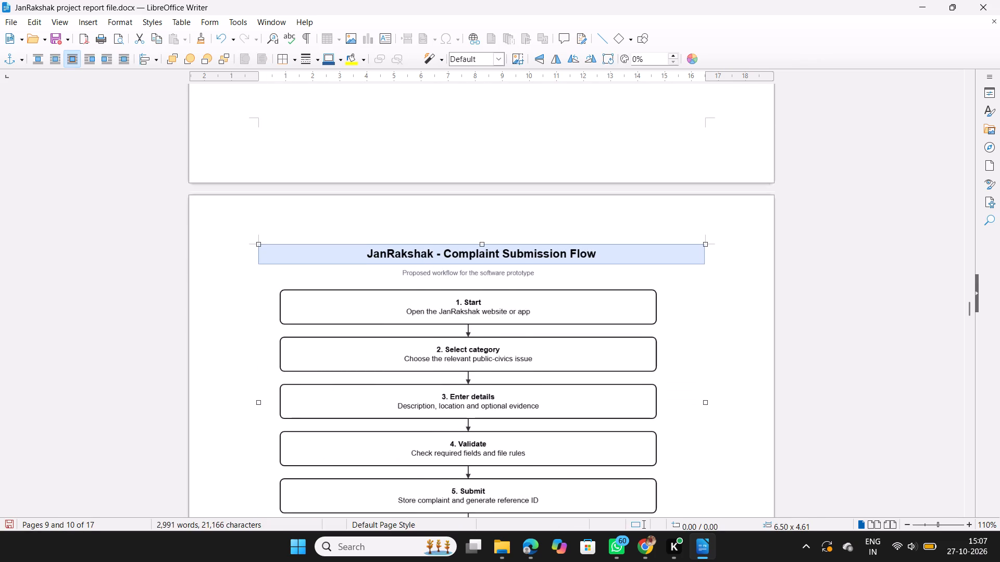
left_click_drag(257, 402, 394, 315)
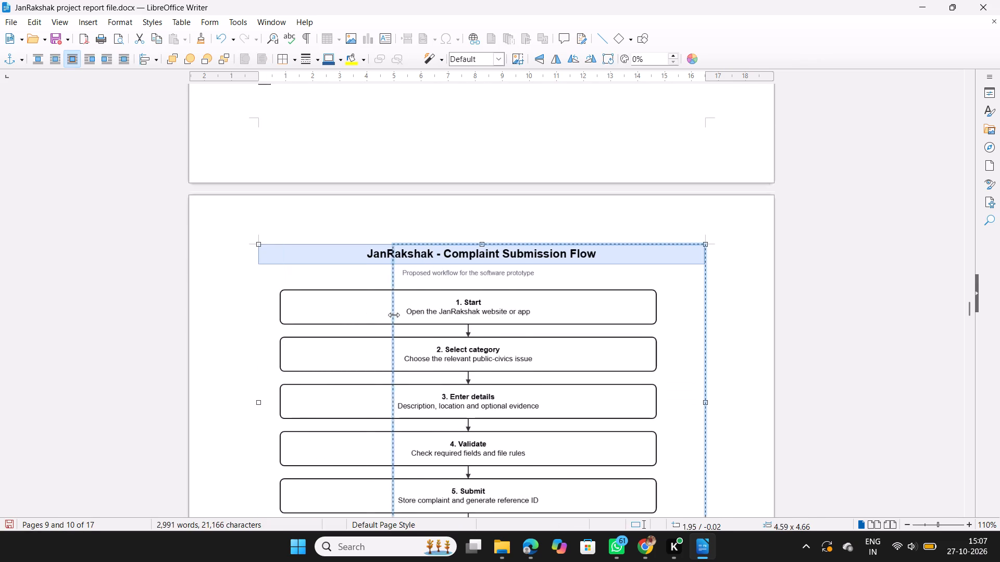
left_click_drag(394, 315, 262, 327)
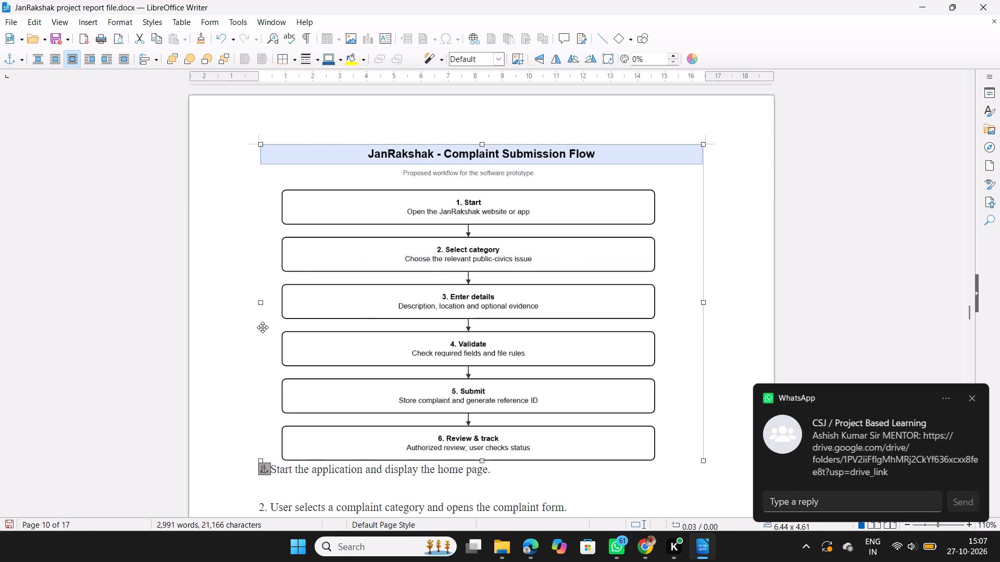
key("BackSpace")
Add six blank lines above "1. Start the application and display the home page." and paste the copied content there.
scroll(262, 327, "up", 3)
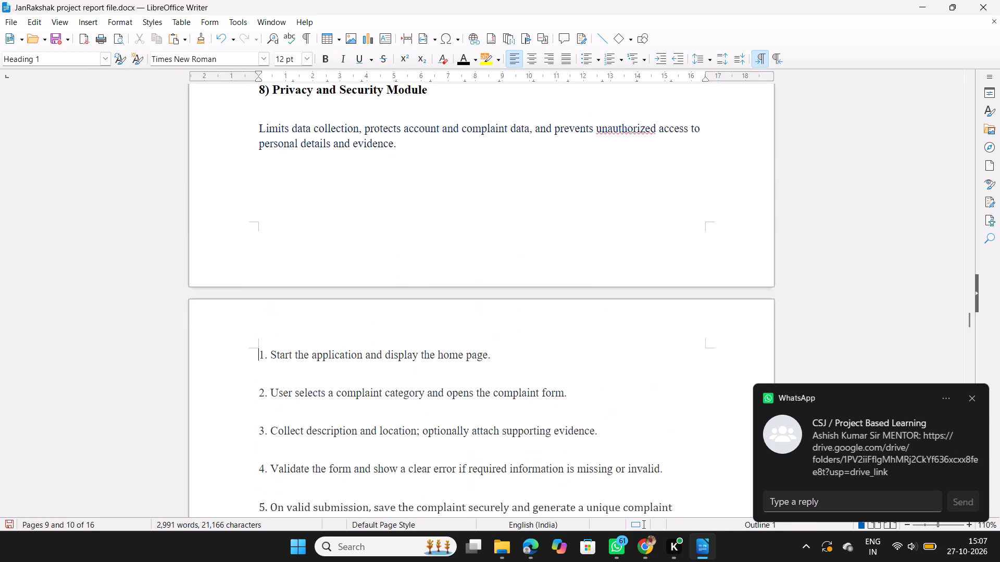
scroll(262, 327, "up", 1)
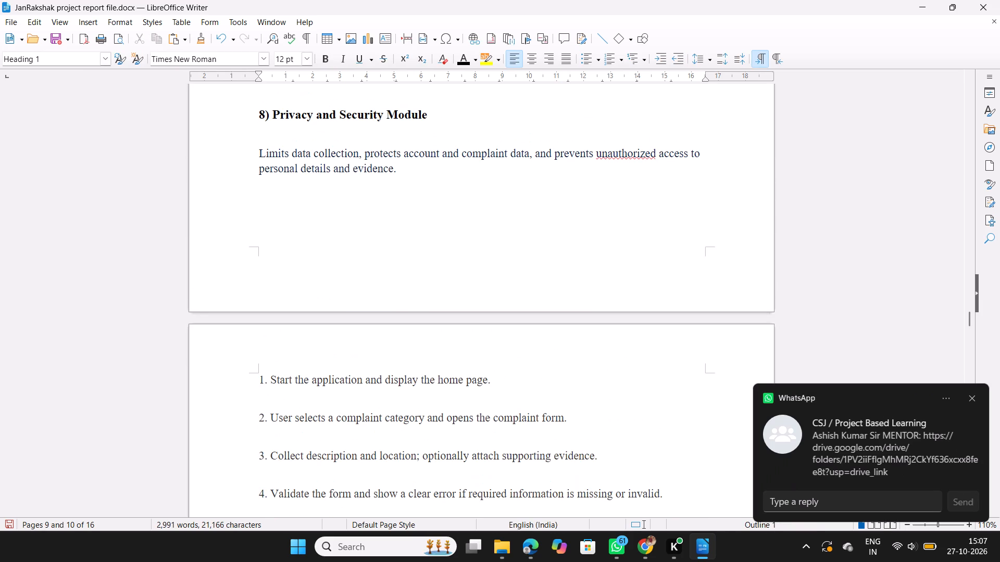
key("Return")
key("Return")
key("Return")
key("Return")
key("Return")
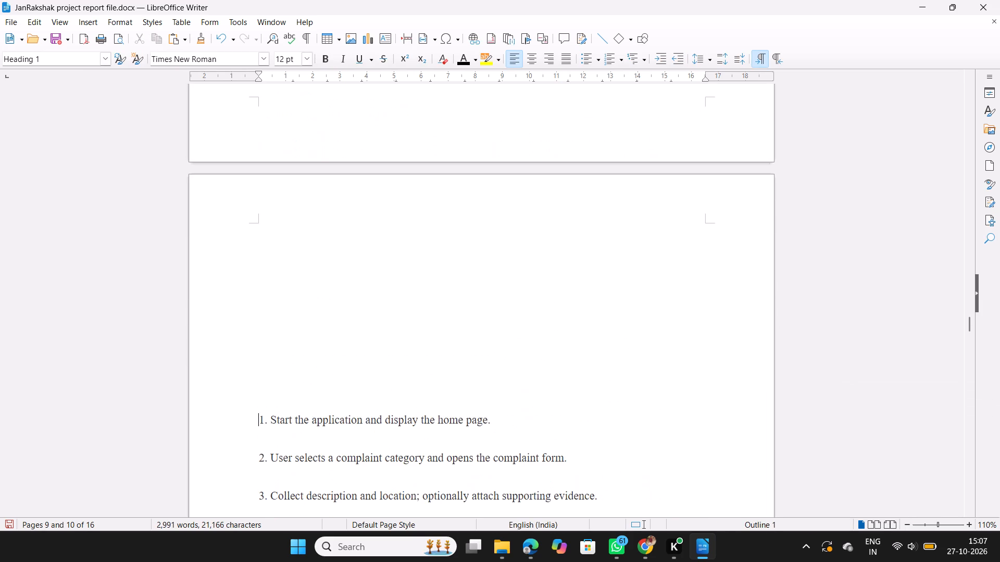
key("Return")
key("ctrl+v")
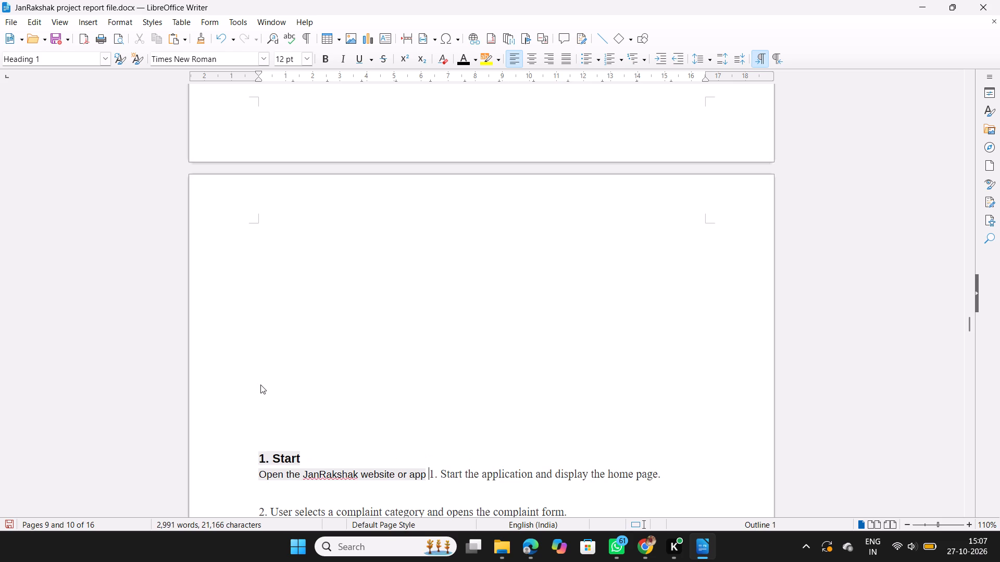
Remove the pasted text "Open the JanRakshak website or app", keeping the "1. Start" line above it.
scroll(260, 385, "up", 2)
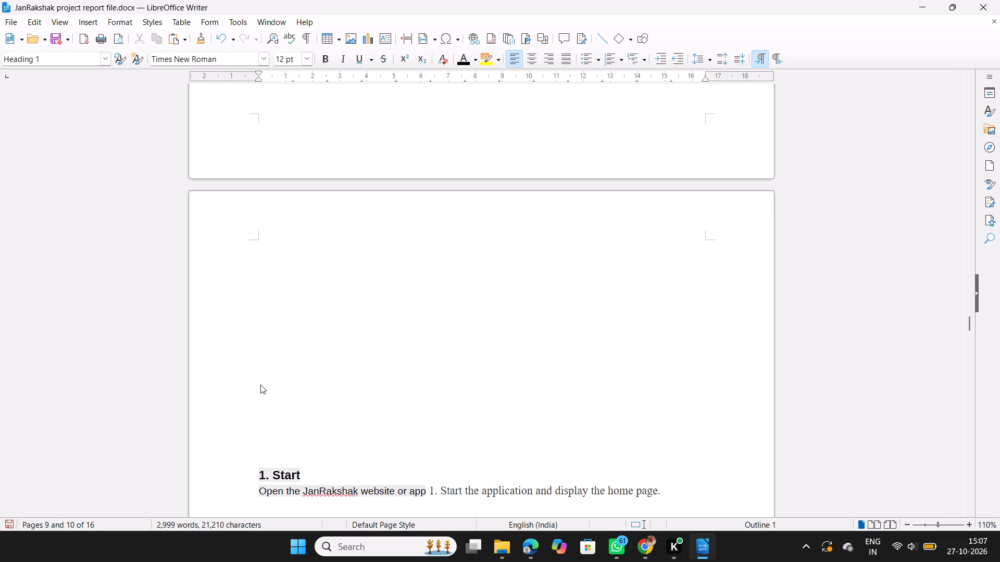
key("BackSpace")
key("BackSpace")
key("BackSpace")
key("BackSpace")
key("BackSpace")
key("BackSpace")
key("BackSpace")
key("BackSpace")
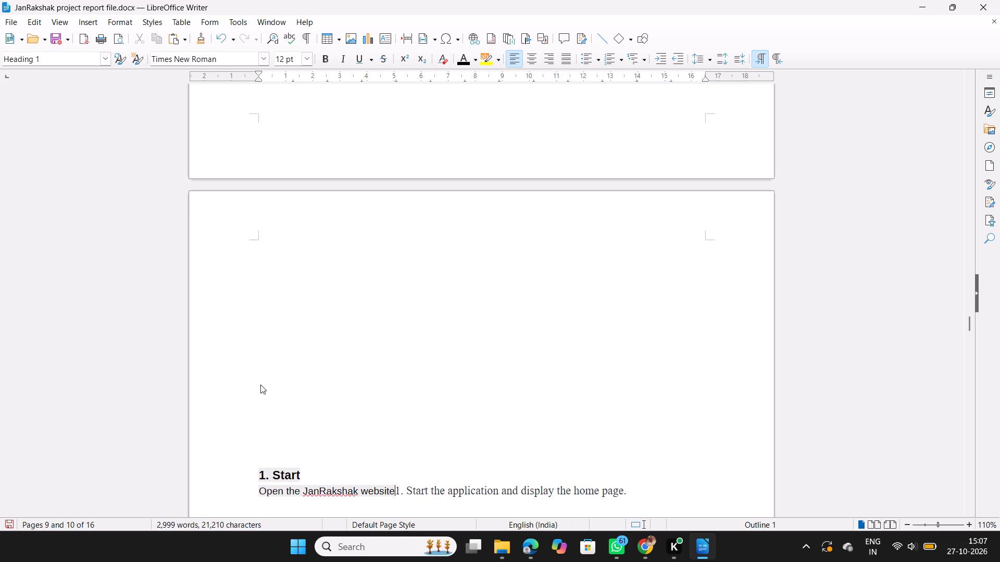
key("BackSpace")
key("BackSpace")
key("BackSpace")
key("BackSpace")
key("BackSpace")
key("BackSpace")
key("BackSpace")
key("BackSpace")
key("BackSpace")
key("BackSpace")
key("BackSpace")
key("BackSpace")
key("BackSpace")
key("BackSpace")
key("BackSpace")
key("BackSpace")
key("BackSpace")
key("BackSpace")
key("BackSpace")
key("BackSpace")
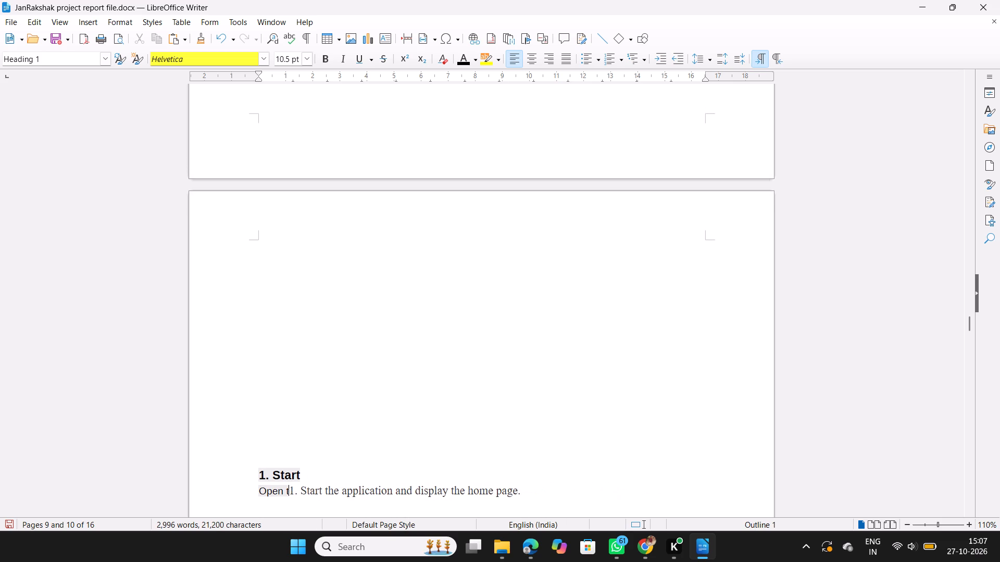
key("BackSpace")
key("BackSpace")
key("BackSpace")
key("BackSpace")
key("BackSpace")
key("BackSpace")
key("BackSpace")
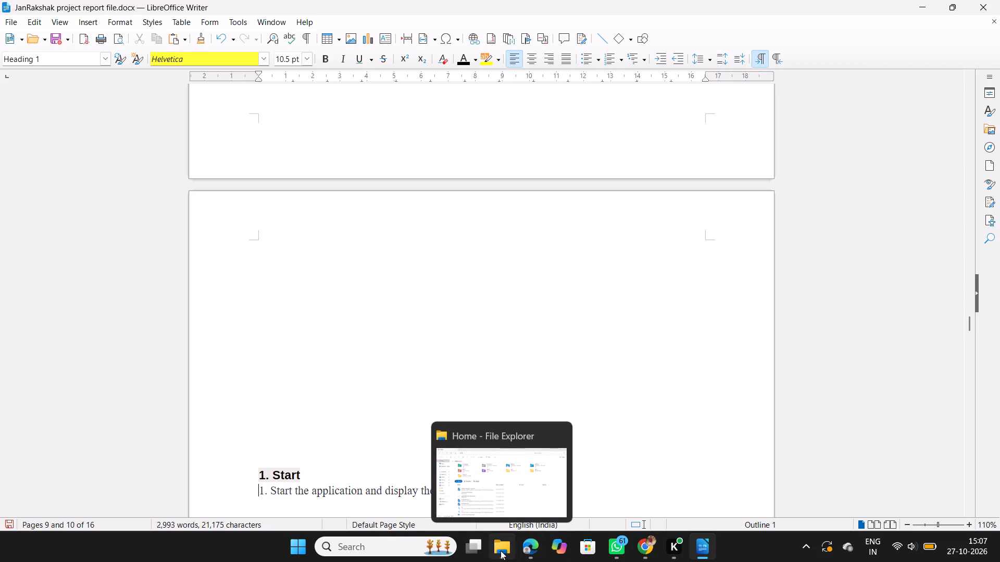
Switch to File Explorer and copy the file submission flow.drawio from the recent files.
left_click(499, 478)
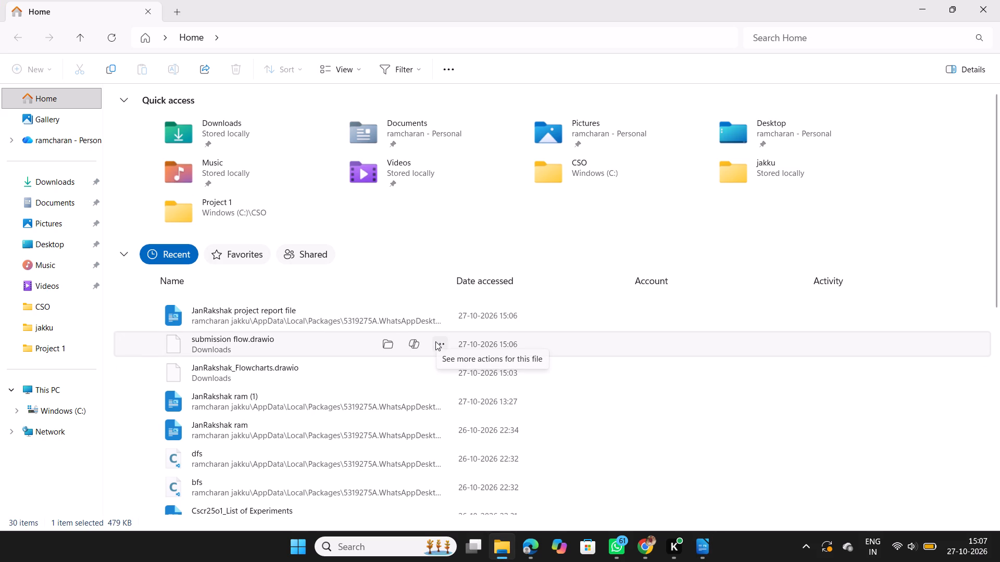
left_click(435, 340)
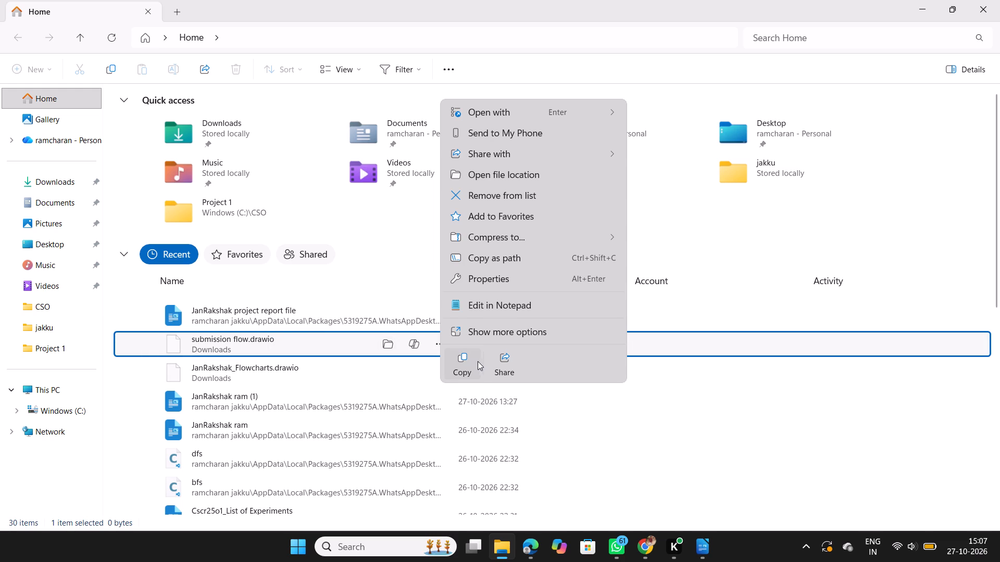
left_click(284, 365)
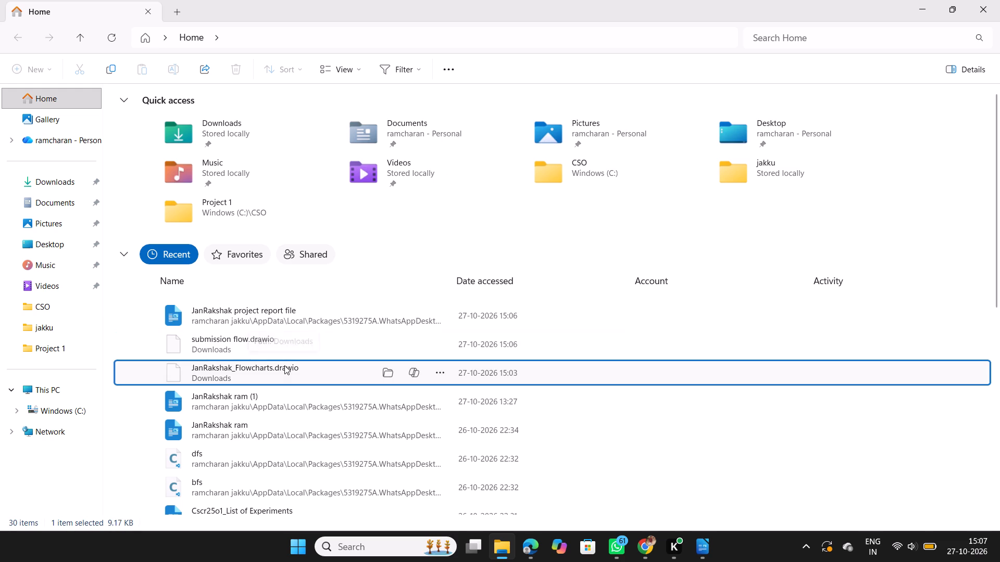
left_click(302, 343)
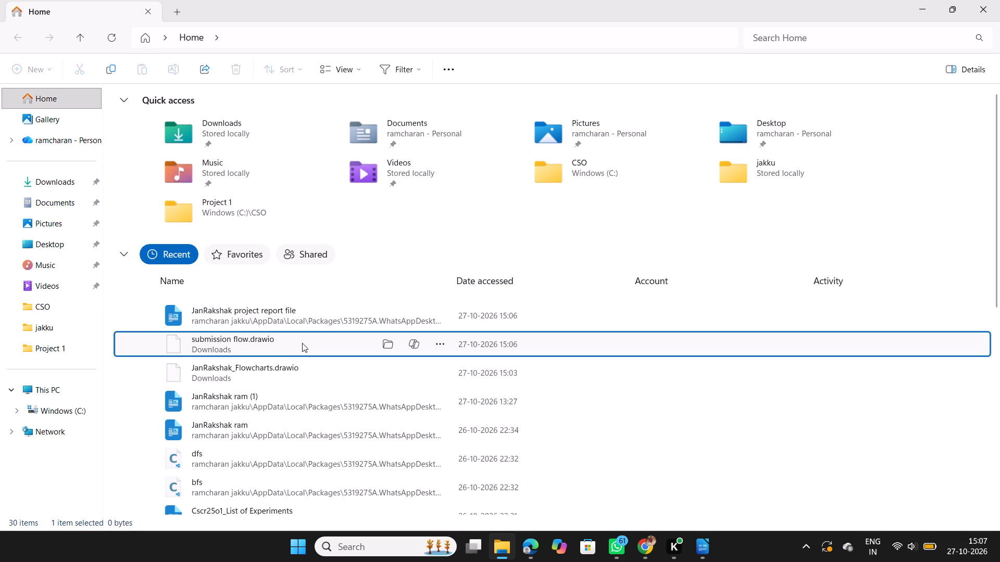
key("ctrl+c")
key("ctrl+c")
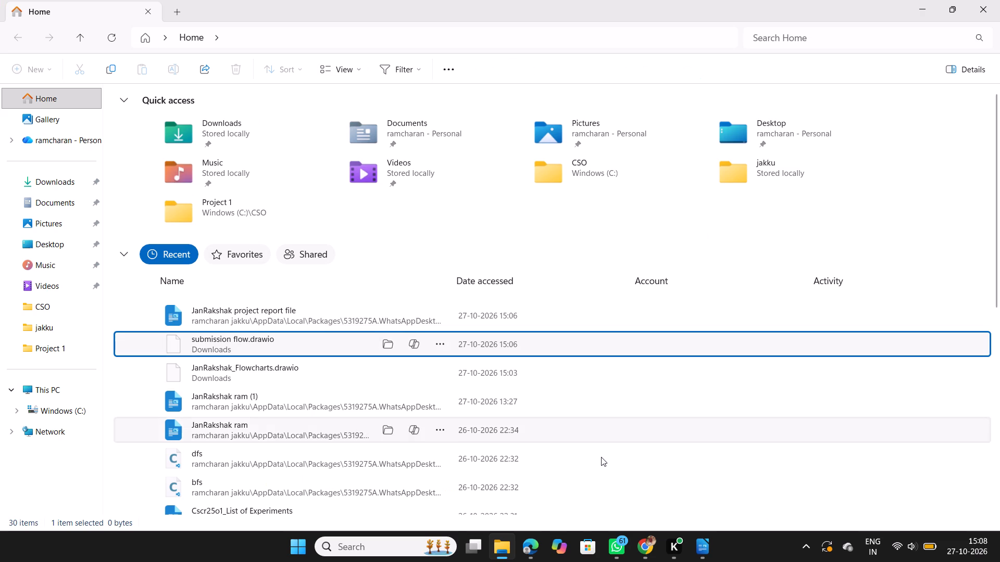
Return to the Writer report and paste the copied drawio file into the blank space above "1. Start" as a linked, protected section.
double_click(697, 547)
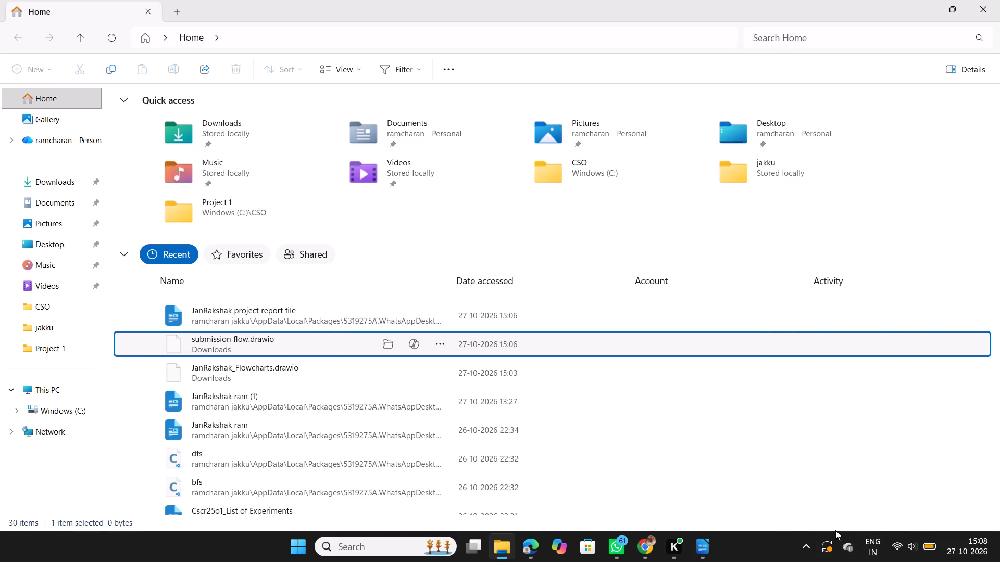
left_click(701, 541)
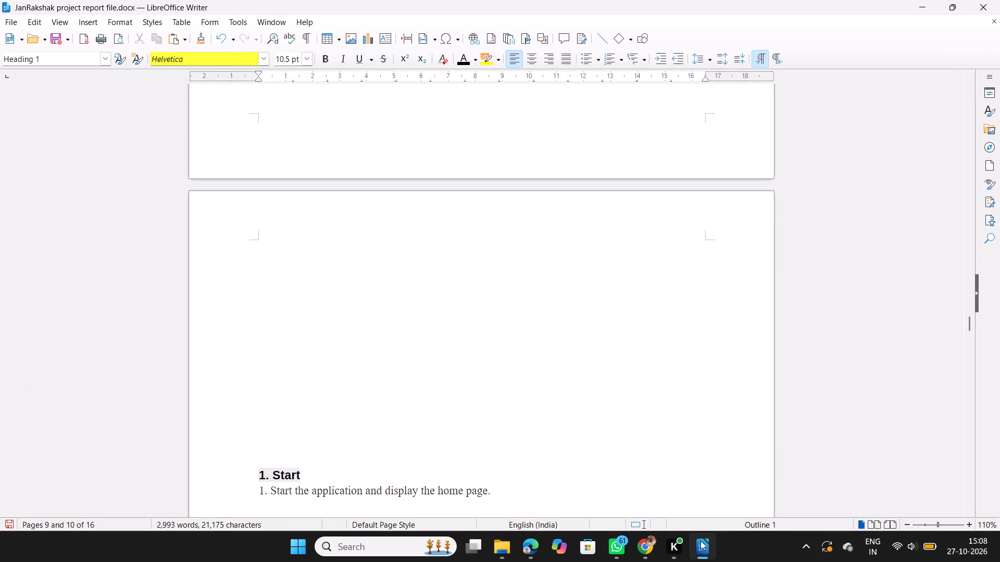
scroll(664, 383, "up", 2, "ctrl")
left_click(264, 292)
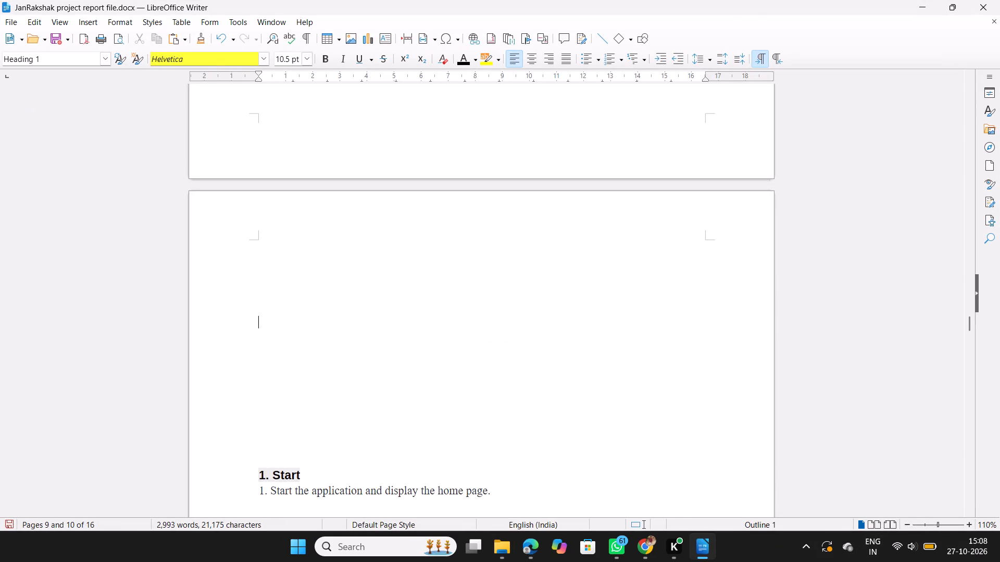
double_click(264, 292)
left_click(258, 275)
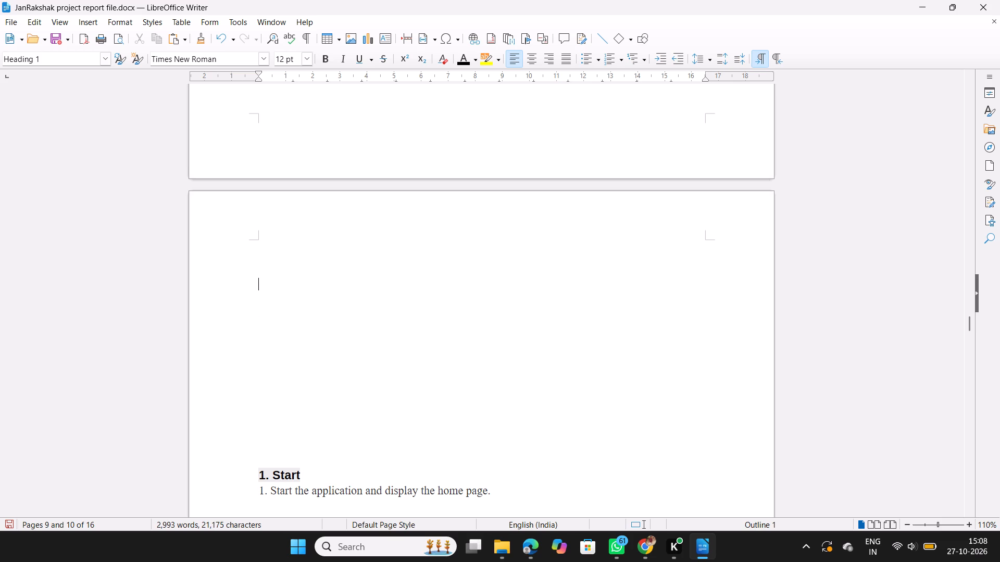
key("ctrl+v")
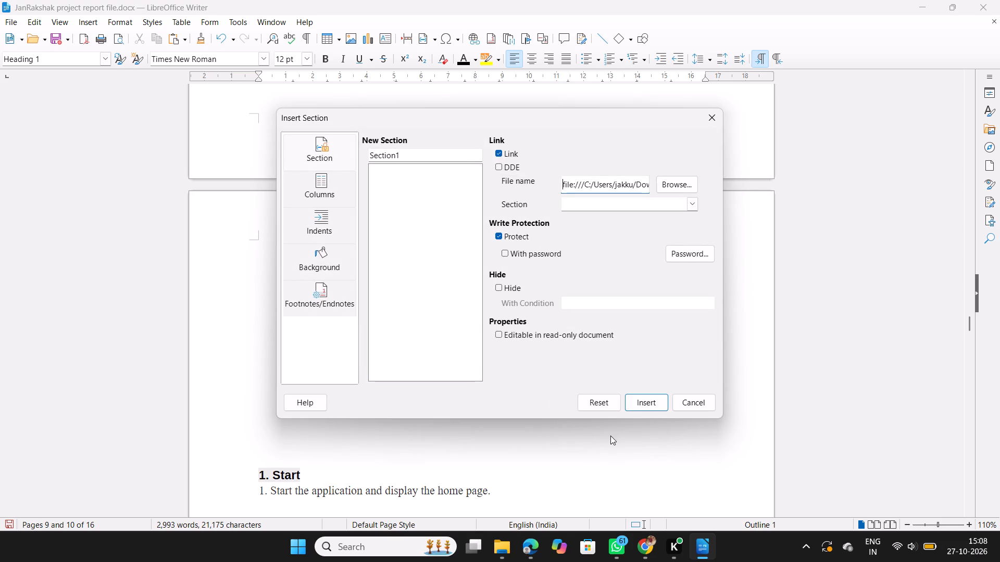
left_click(642, 409)
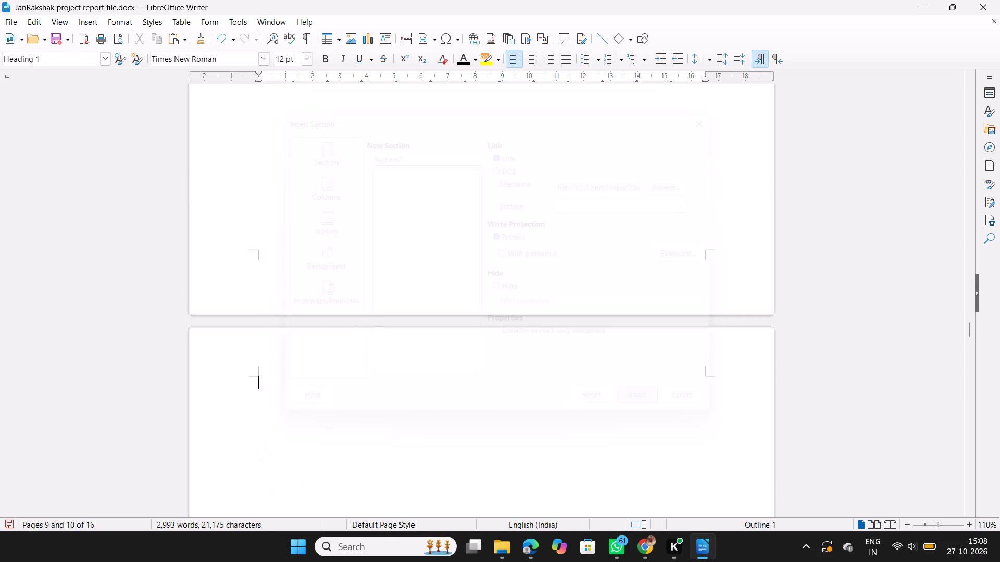
Look through the pages around the inserted section, from the status lifecycle diagram to the implementation methodology text.
scroll(622, 319, "up", 8)
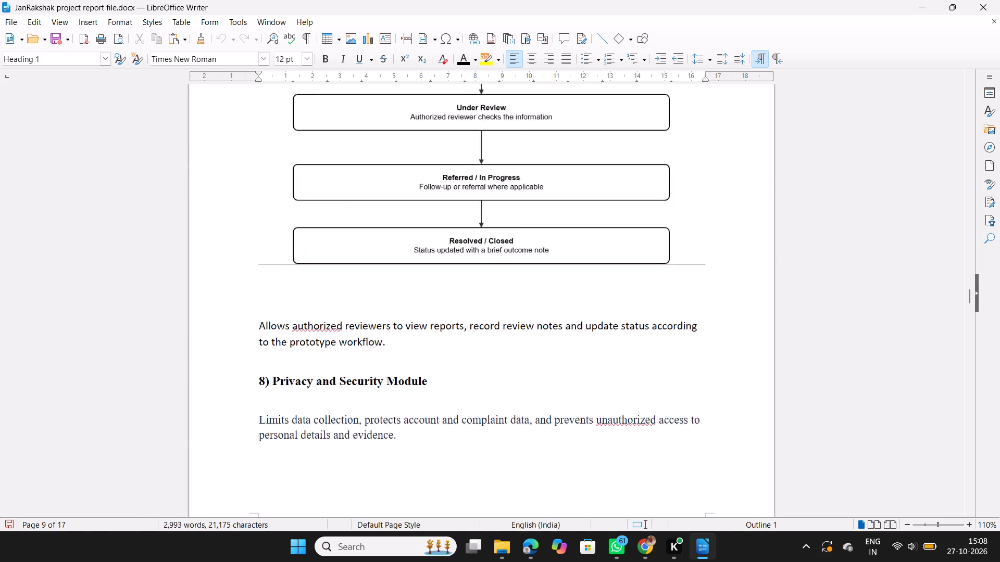
scroll(622, 319, "up", 3)
scroll(622, 312, "down", 3)
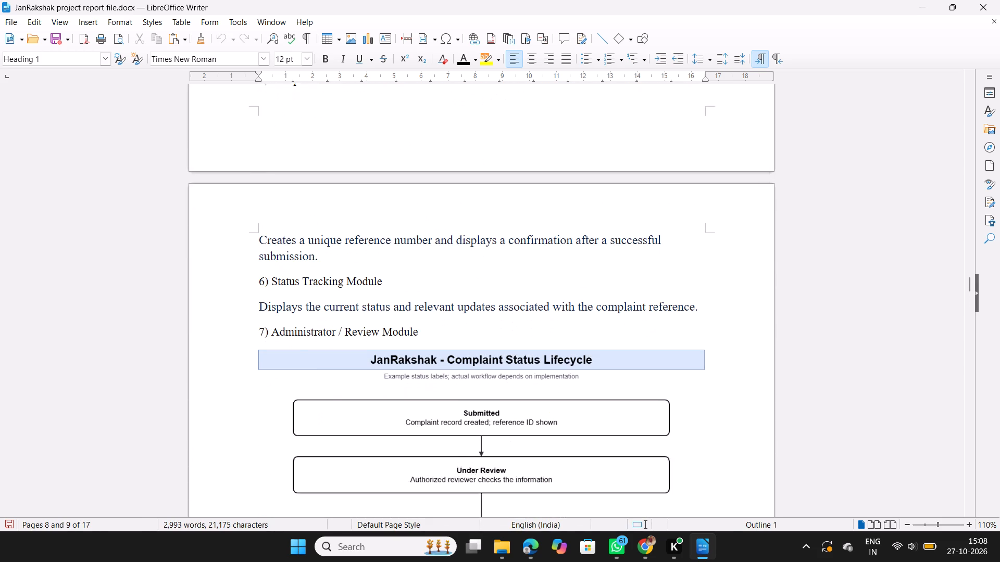
scroll(622, 312, "down", 9)
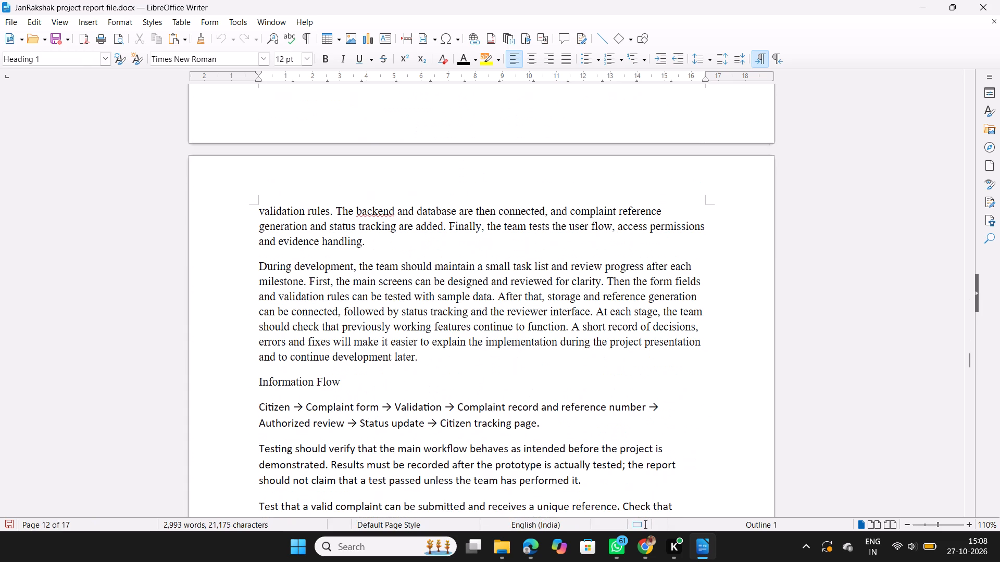
scroll(629, 271, "up", 7)
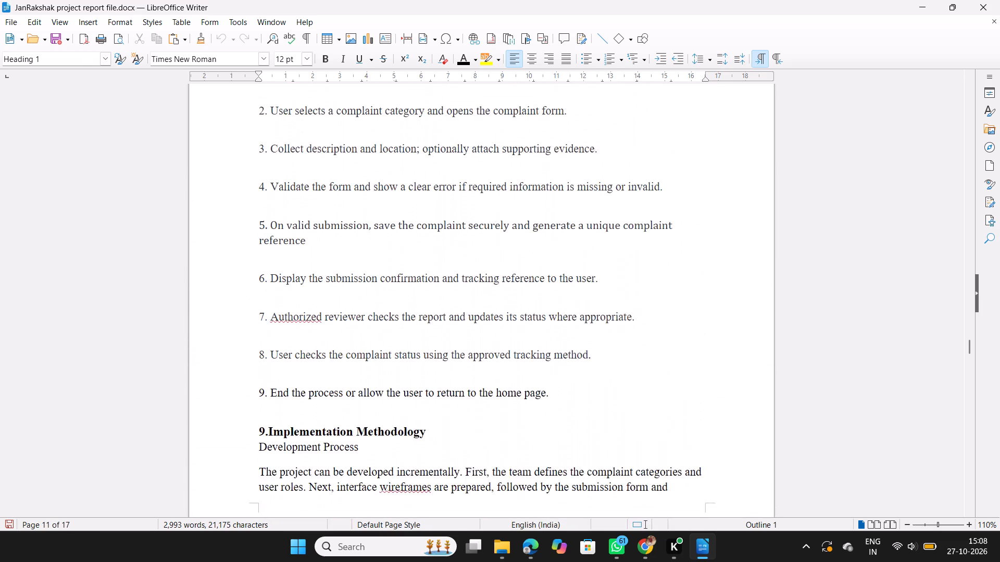
scroll(629, 271, "up", 6)
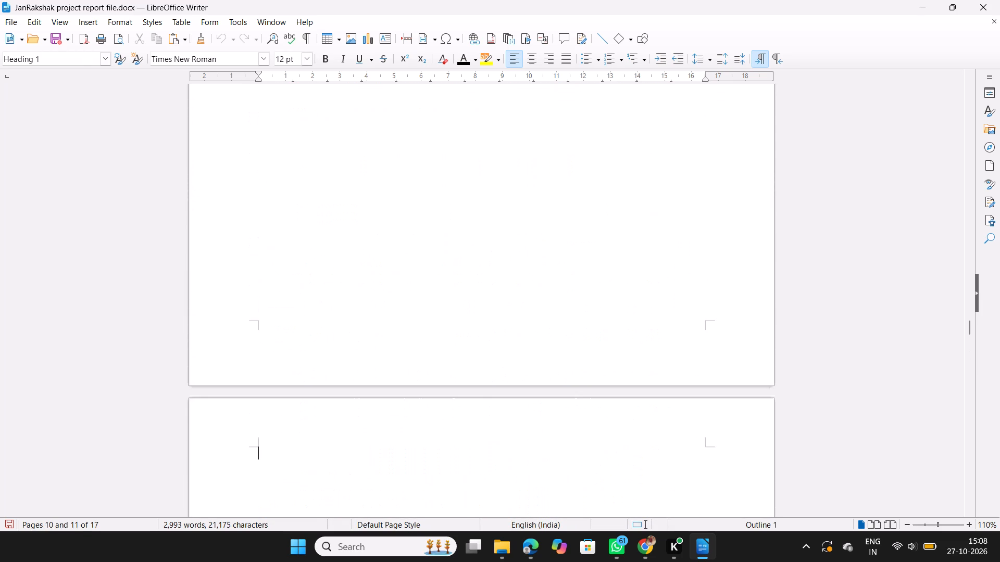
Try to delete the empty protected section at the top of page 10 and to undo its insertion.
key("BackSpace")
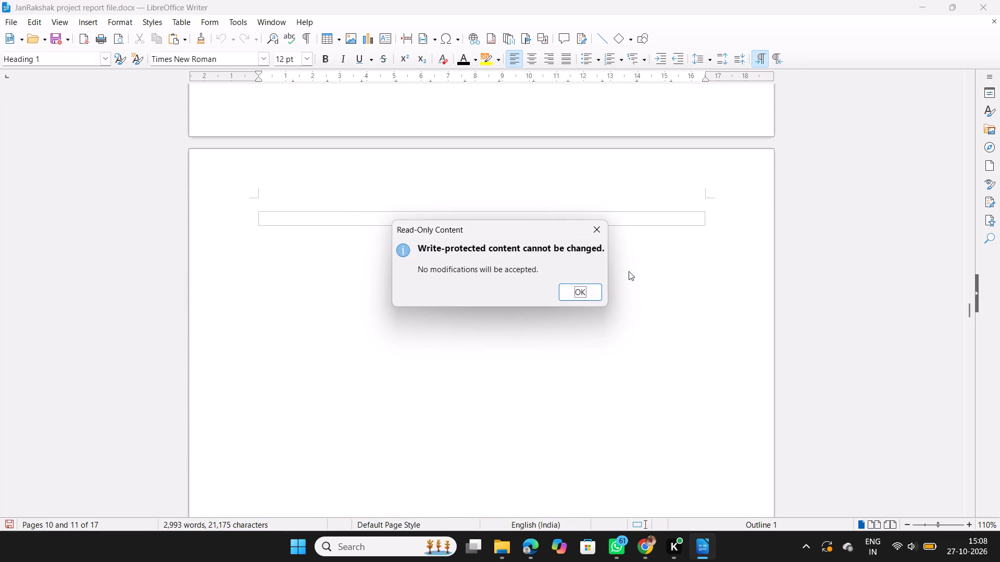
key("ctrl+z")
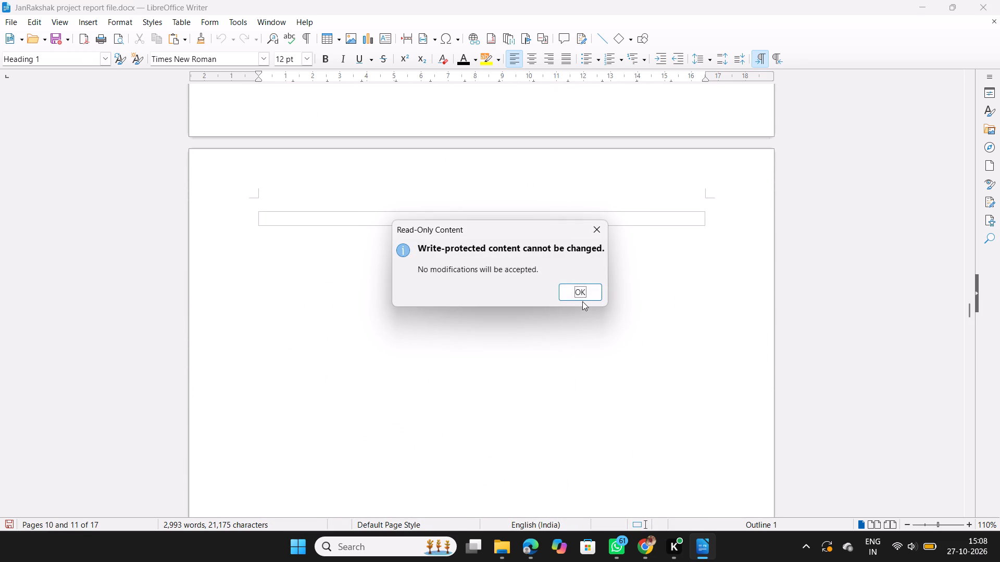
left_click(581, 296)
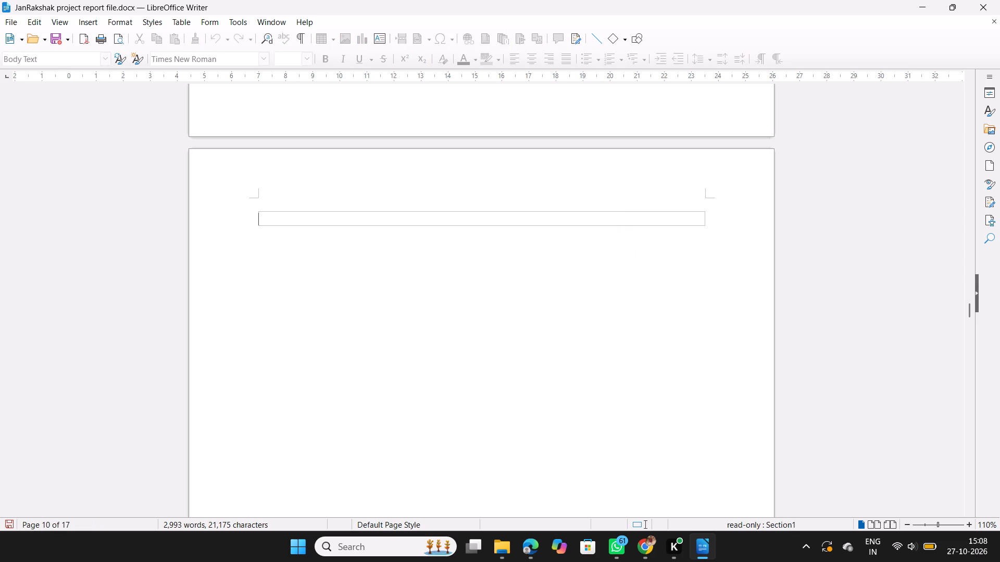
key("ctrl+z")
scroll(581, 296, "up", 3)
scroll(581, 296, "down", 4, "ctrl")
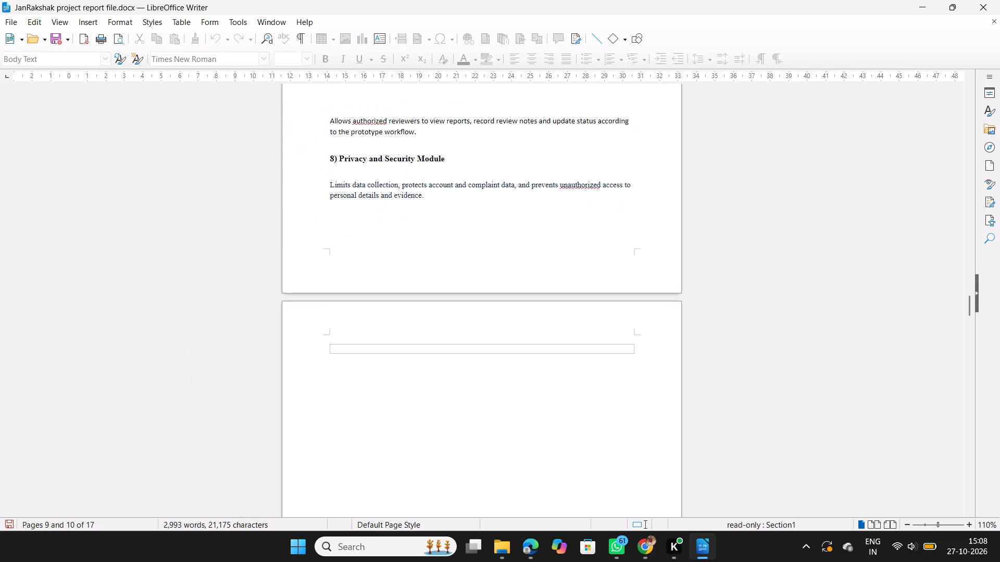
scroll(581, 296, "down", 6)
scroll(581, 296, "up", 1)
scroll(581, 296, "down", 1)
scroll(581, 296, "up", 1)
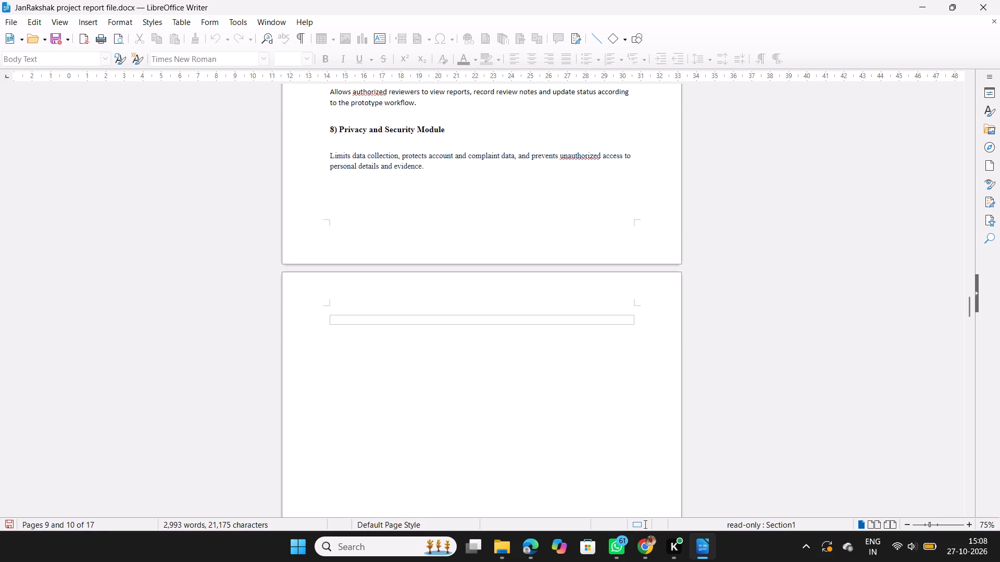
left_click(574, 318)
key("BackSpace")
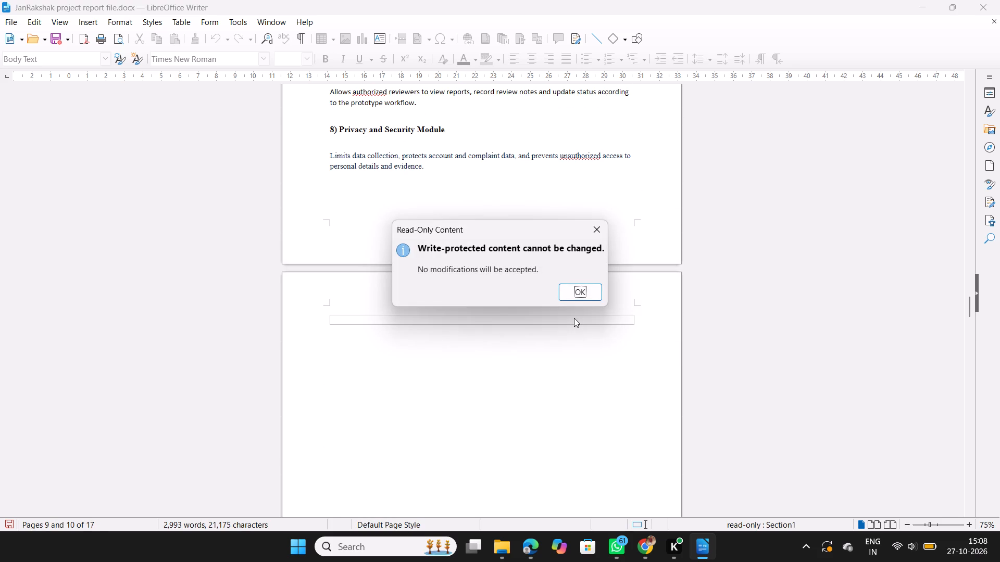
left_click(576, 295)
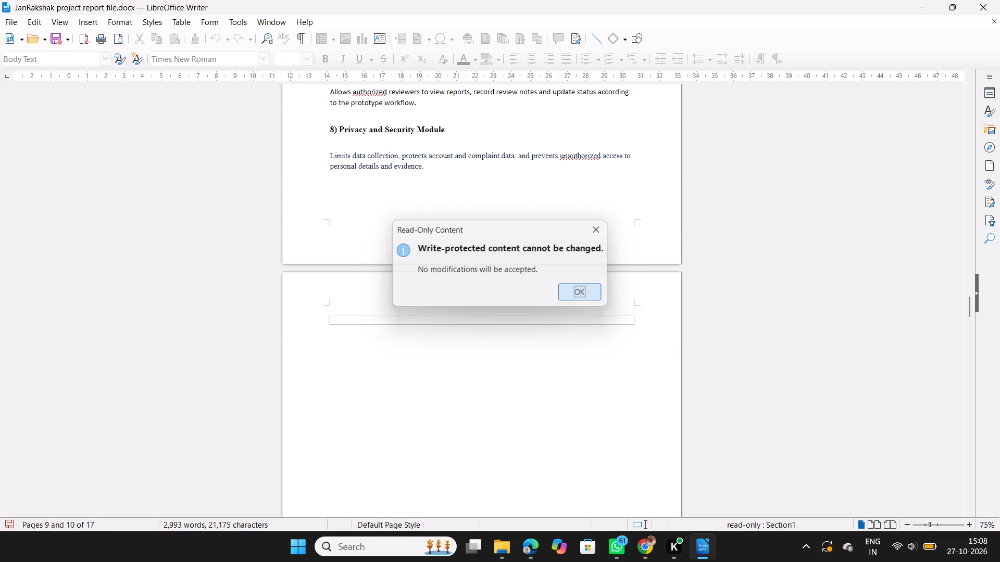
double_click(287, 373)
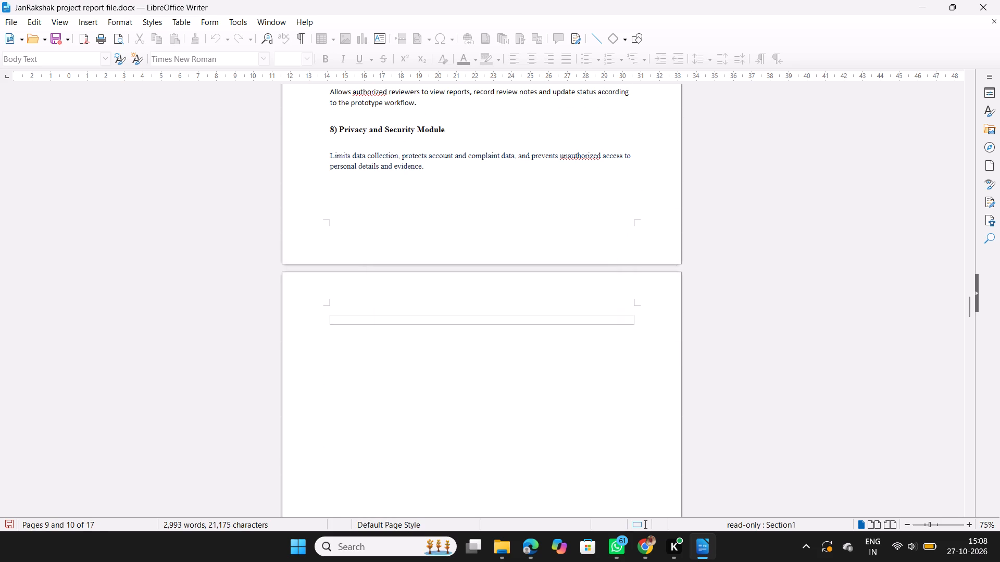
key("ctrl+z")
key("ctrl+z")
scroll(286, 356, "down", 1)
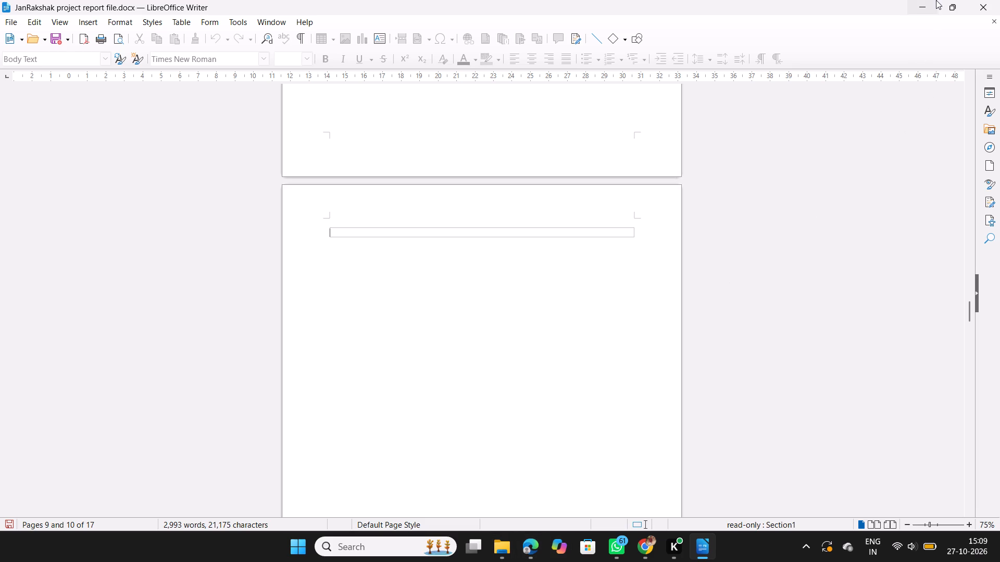
Close the JanRakshak project report without saving its changes and exit LibreOffice.
left_click(998, 21)
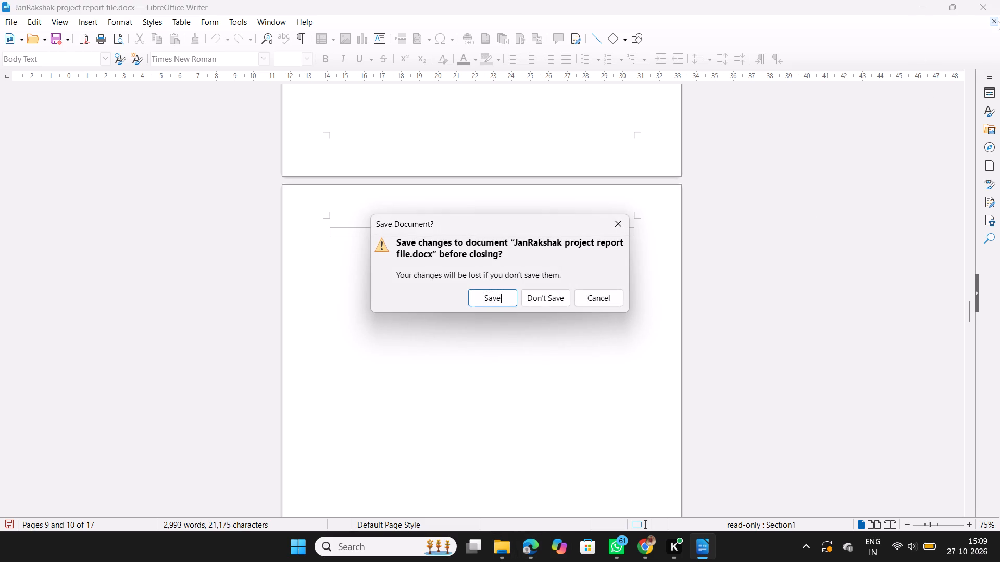
left_click(557, 300)
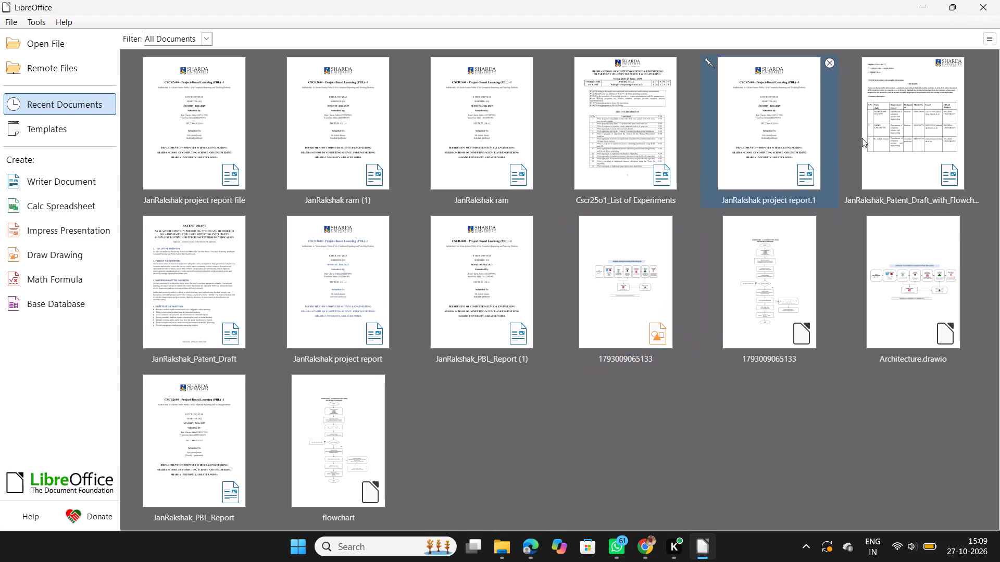
double_click(982, 0)
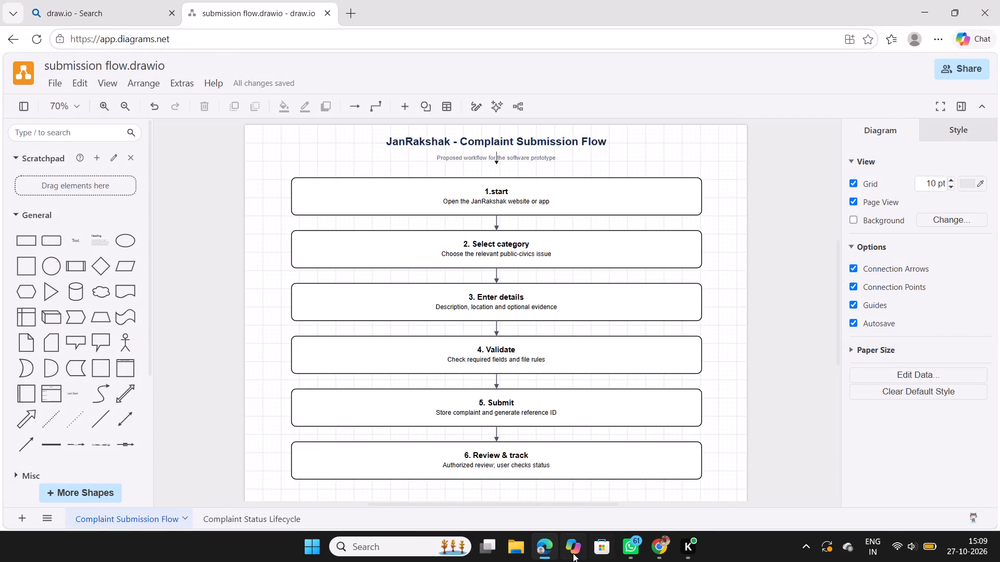
Switch to File Explorer and reopen the recent file JanRakshak project report file with LibreOffice Writer.
left_click_drag(503, 545, 512, 545)
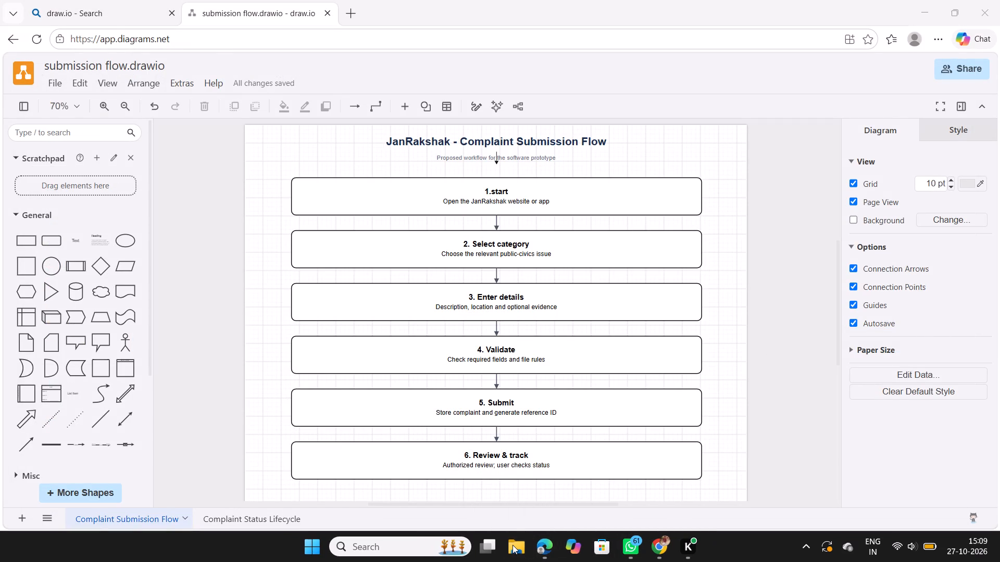
left_click(512, 545)
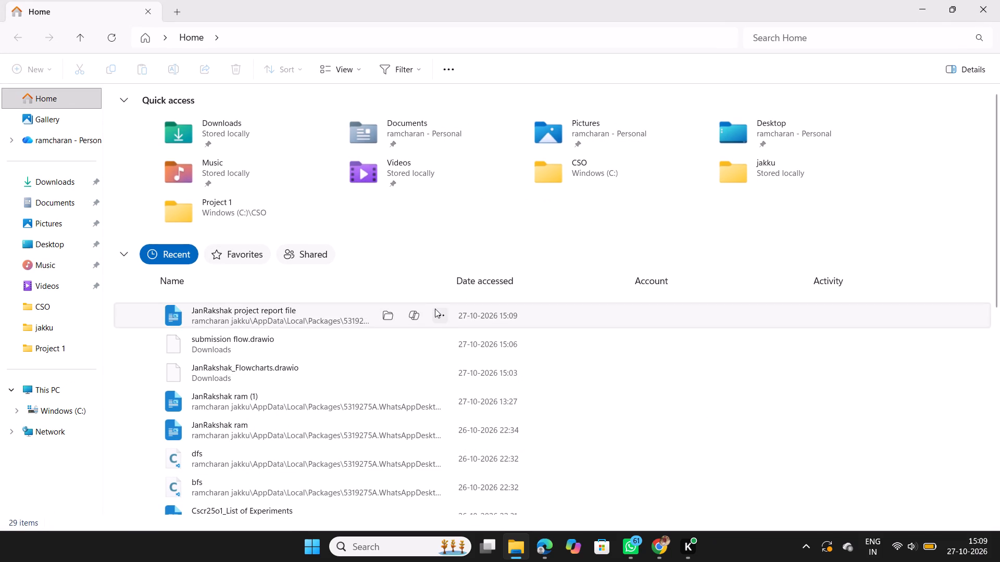
left_click(435, 309)
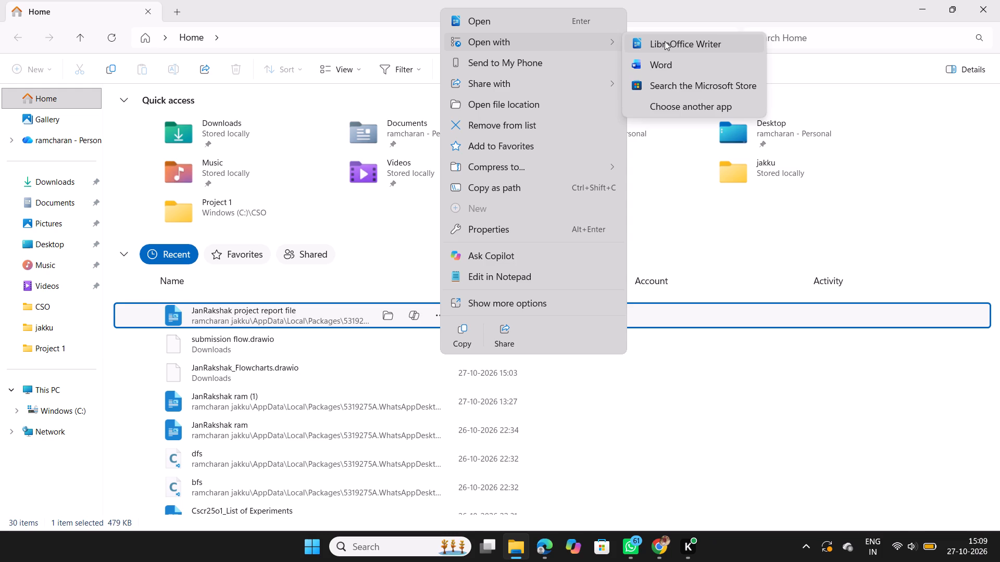
left_click(665, 41)
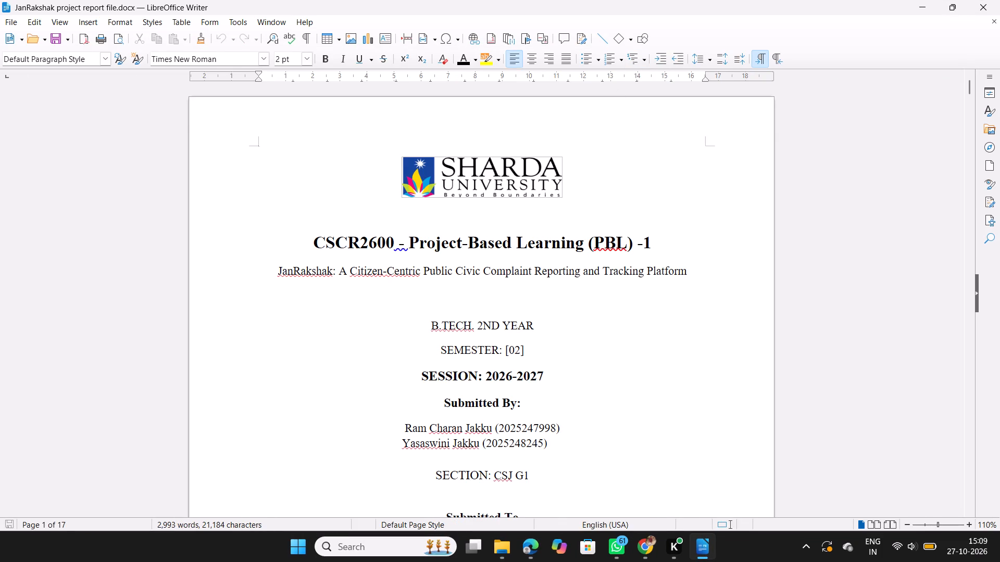
Delete the Complaint Submission Flow diagram under the Proposed Algorithm heading on page 10.
scroll(573, 264, "down", 12)
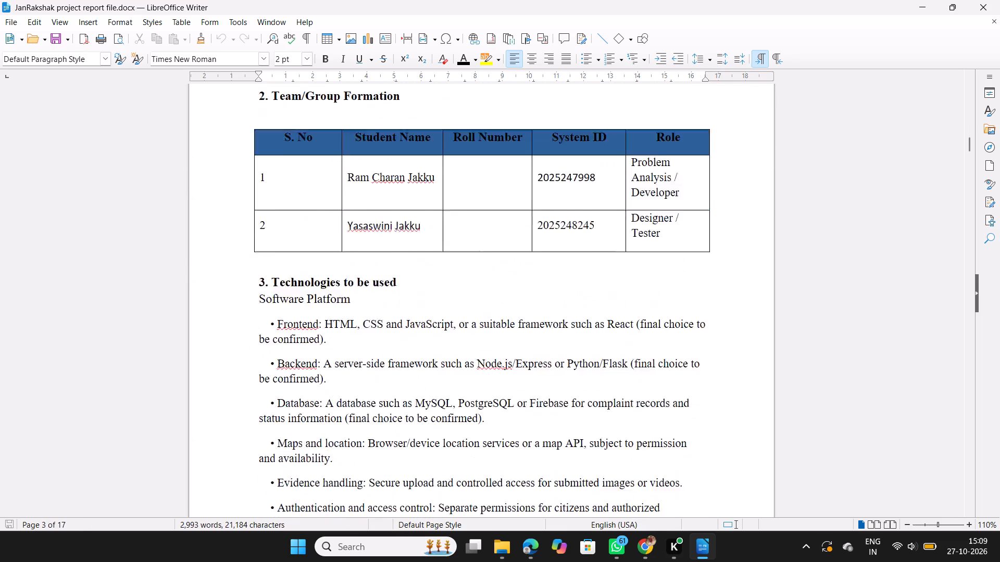
scroll(573, 264, "down", 12)
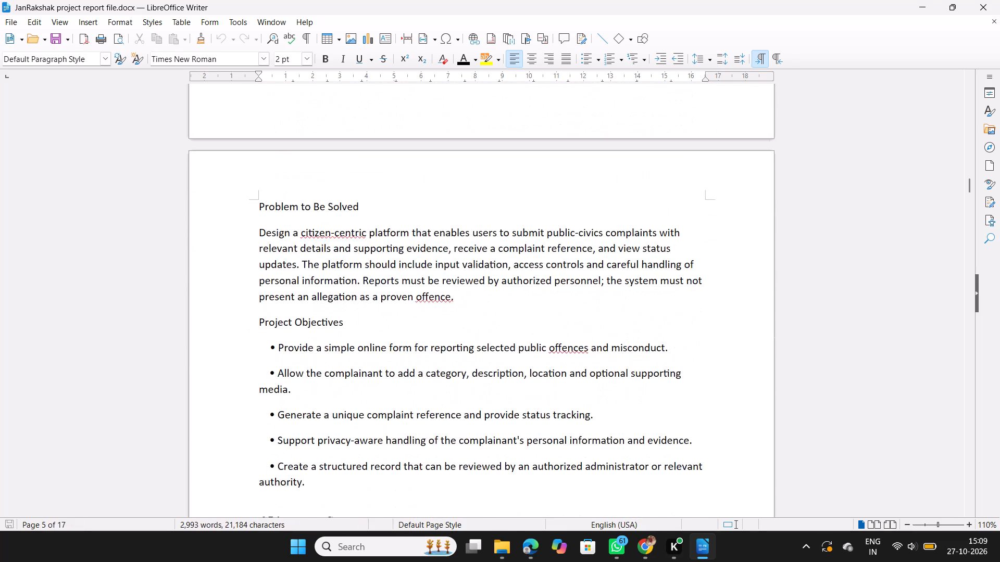
scroll(573, 264, "down", 8)
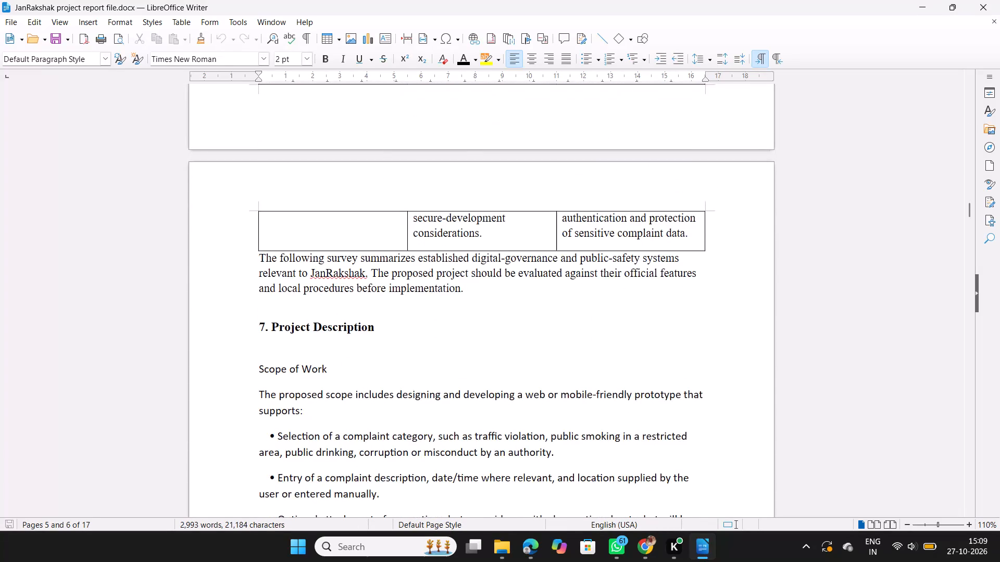
scroll(573, 264, "down", 10)
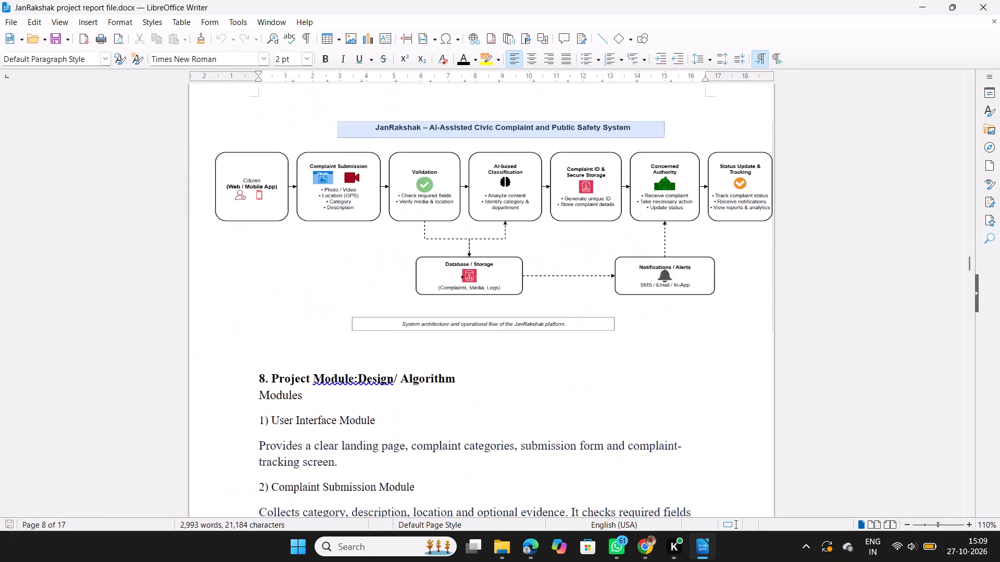
scroll(573, 264, "down", 7)
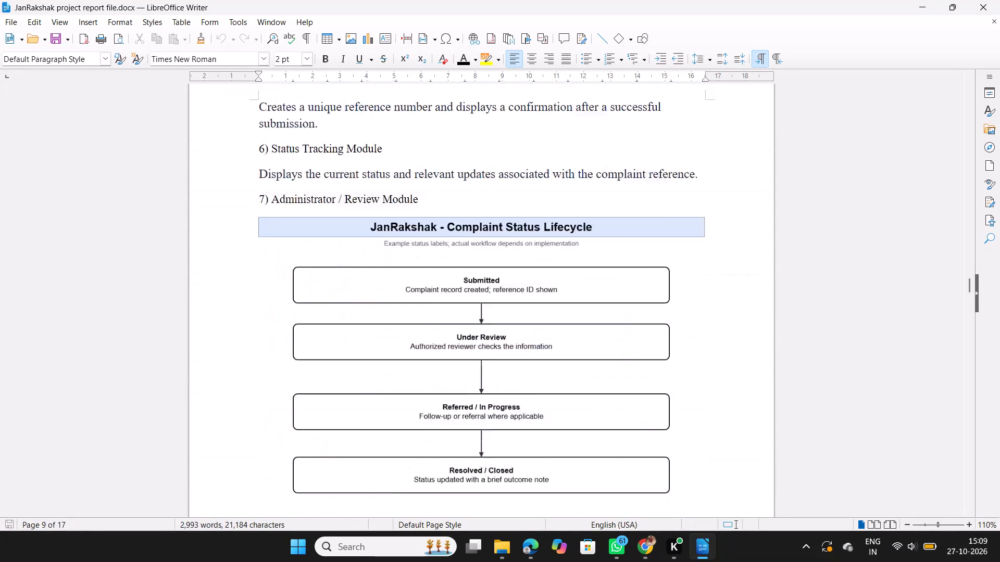
scroll(573, 264, "down", 2)
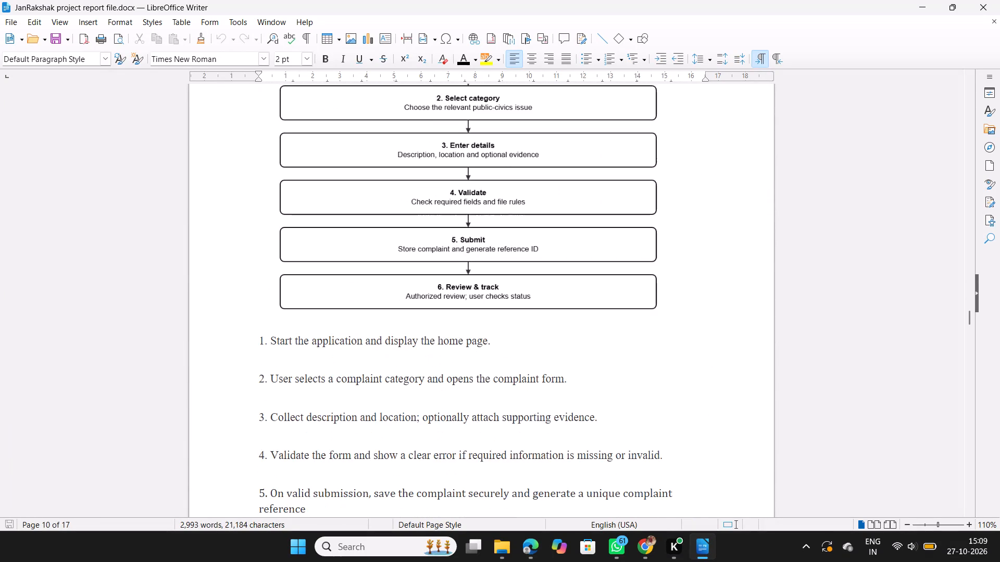
scroll(573, 264, "down", 1)
scroll(573, 264, "up", 2)
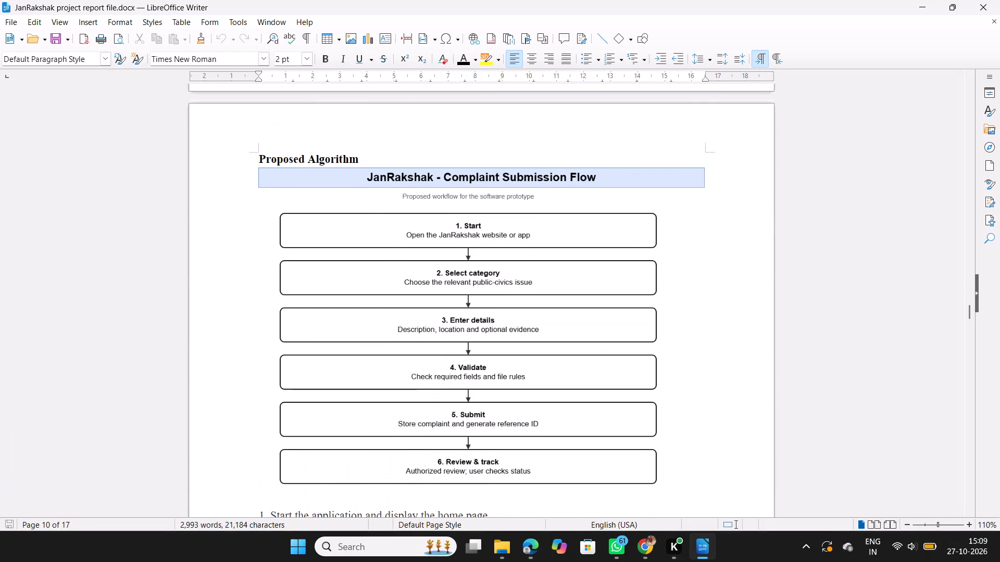
left_click(249, 176)
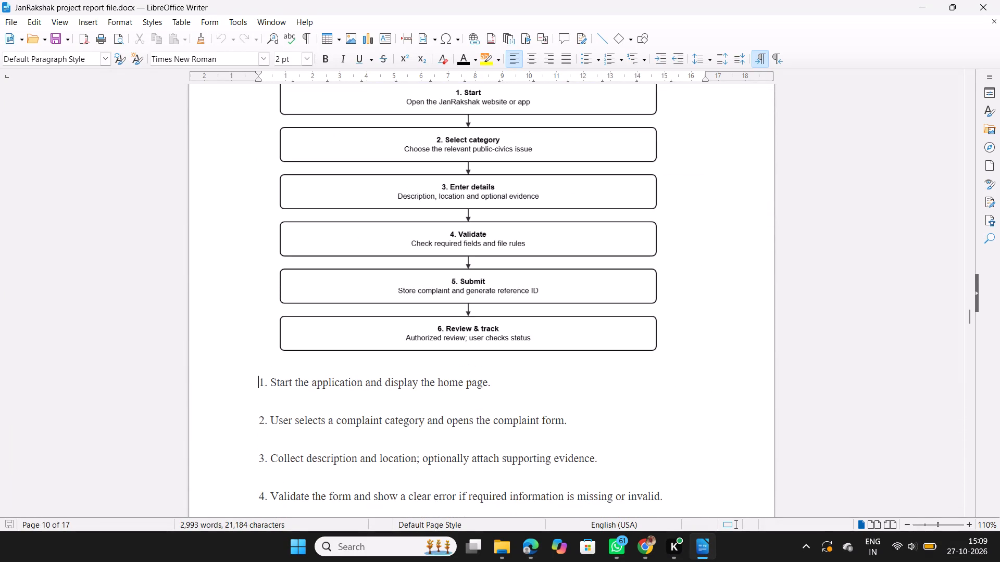
double_click(412, 156)
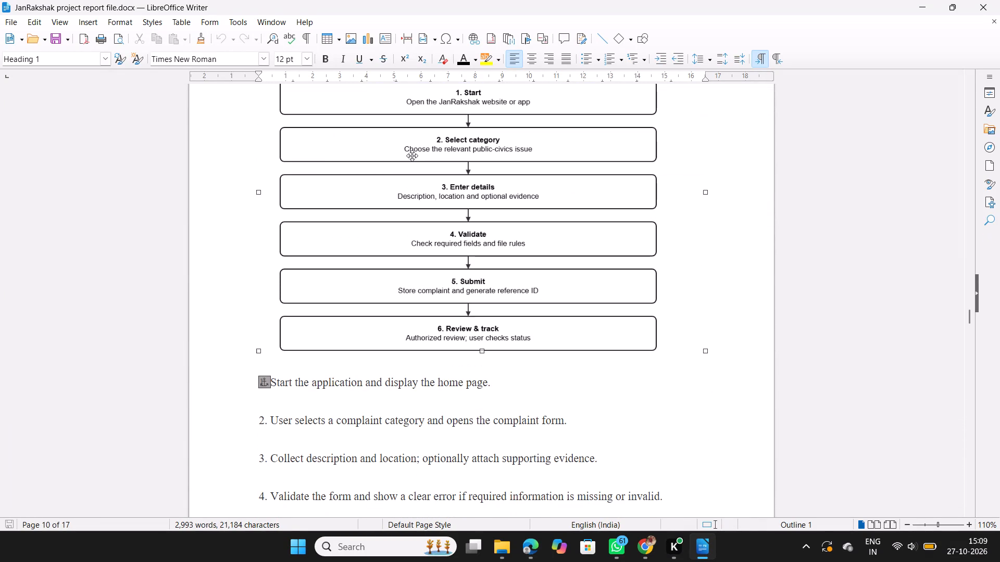
key("BackSpace")
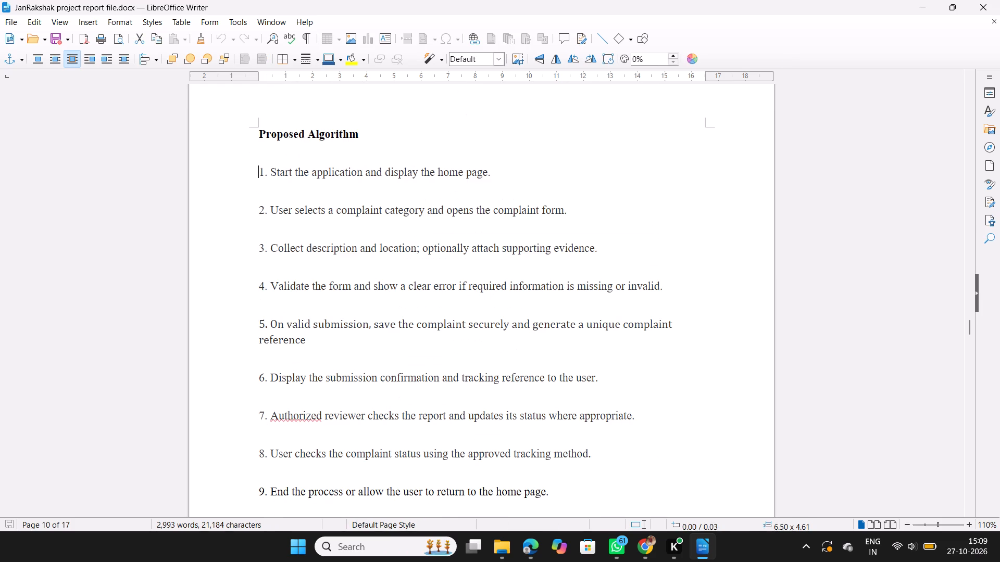
Add a blank line above "1. Start the application and display the home page." and try to paste the clipboard content there.
scroll(412, 156, "up", 1)
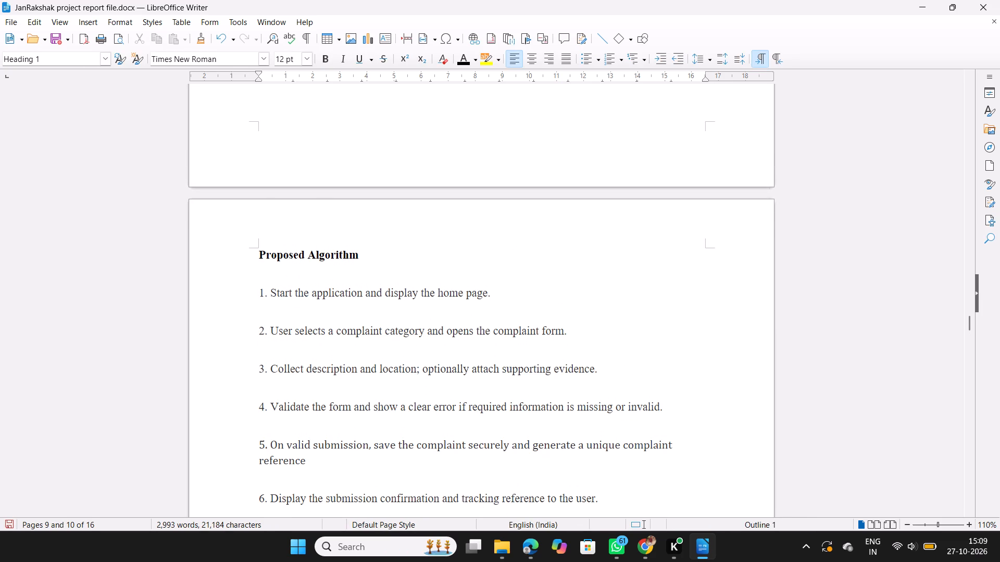
key("Return")
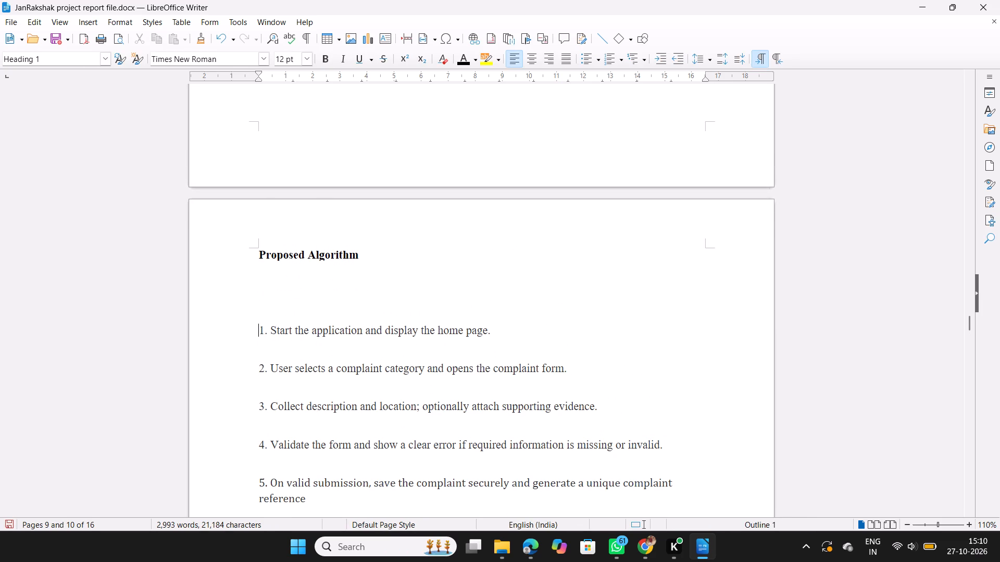
key("Up")
key("ctrl+v")
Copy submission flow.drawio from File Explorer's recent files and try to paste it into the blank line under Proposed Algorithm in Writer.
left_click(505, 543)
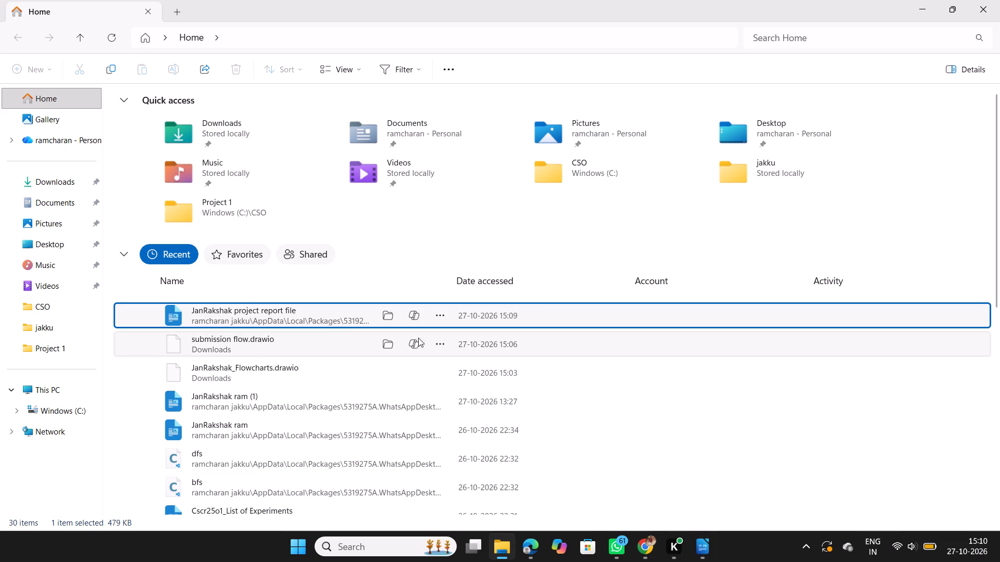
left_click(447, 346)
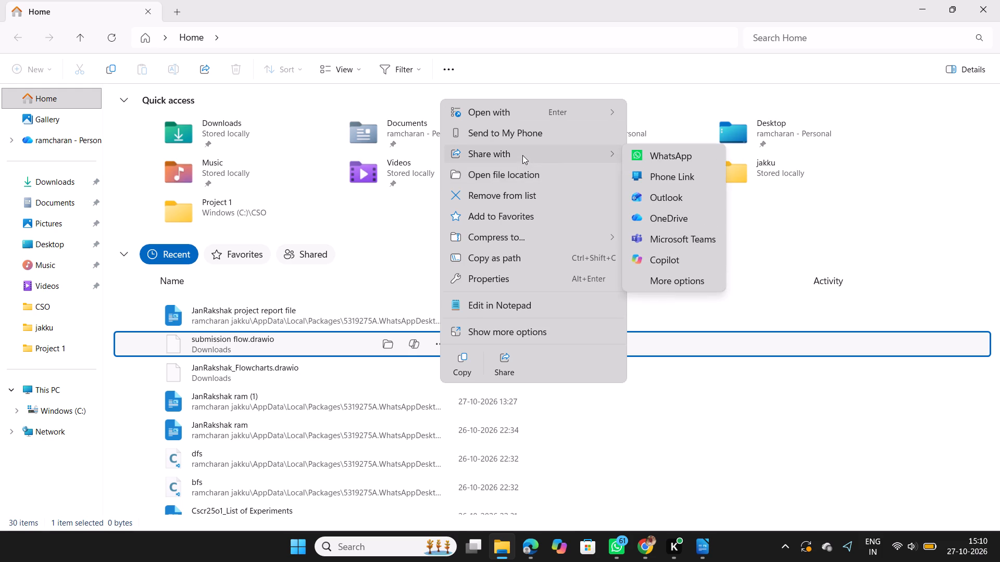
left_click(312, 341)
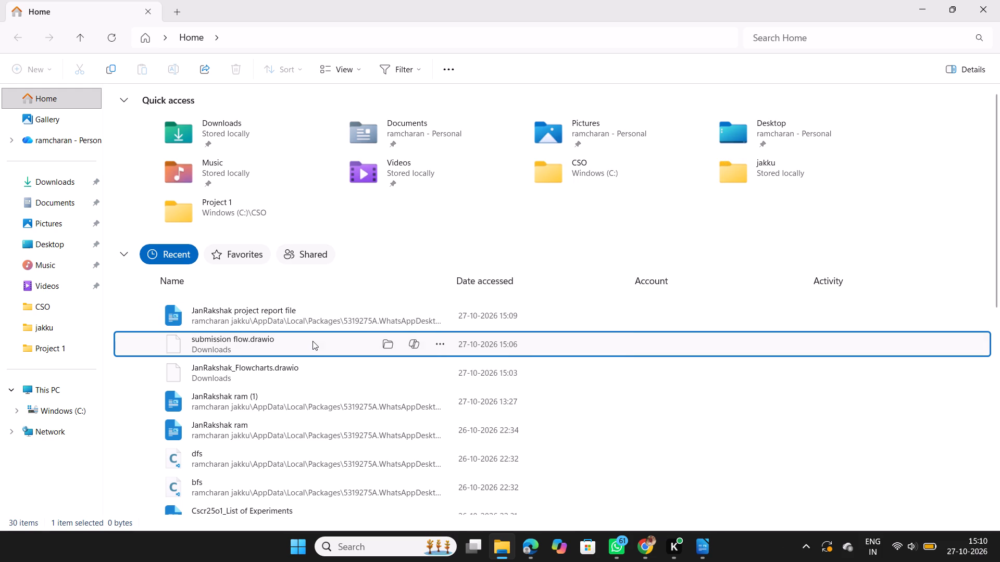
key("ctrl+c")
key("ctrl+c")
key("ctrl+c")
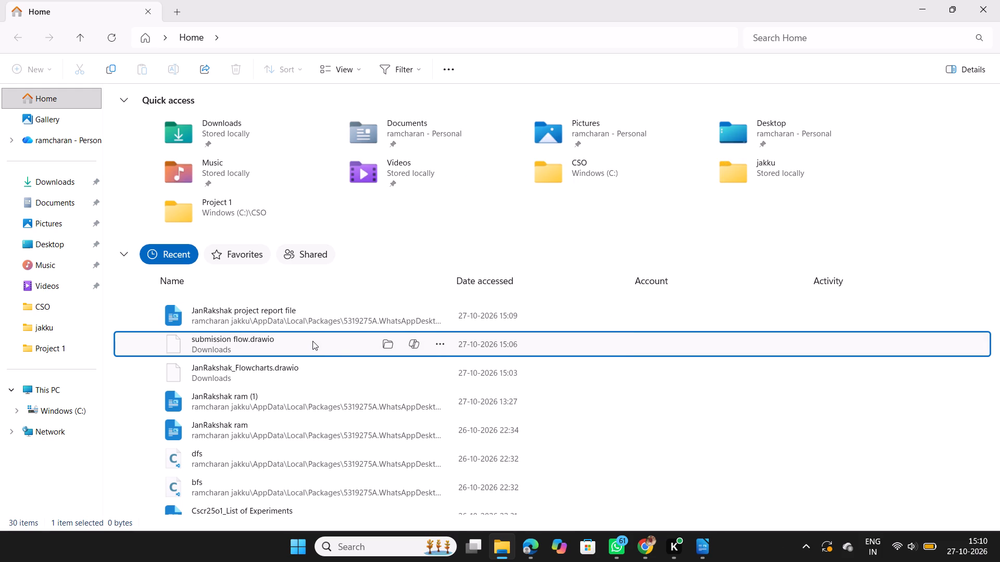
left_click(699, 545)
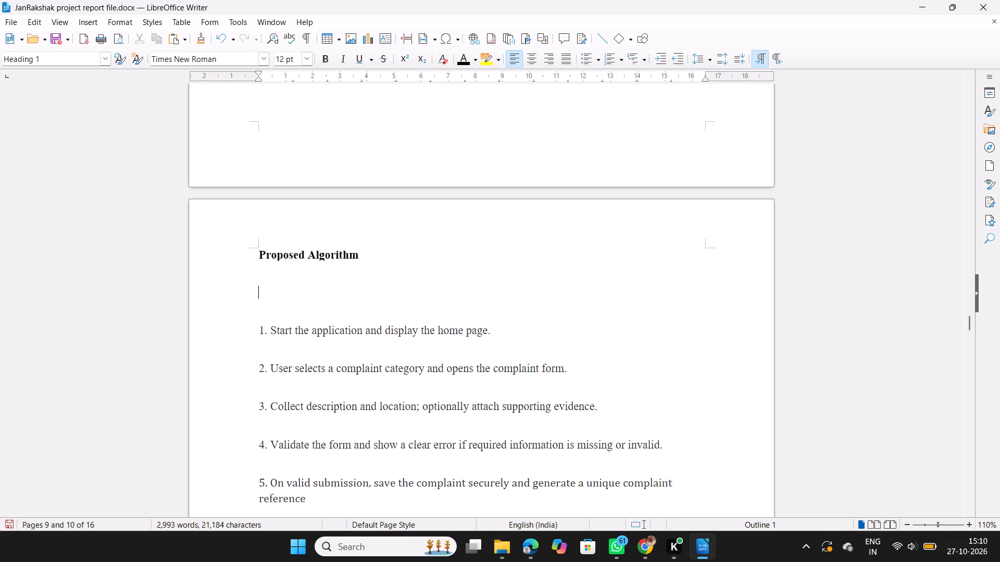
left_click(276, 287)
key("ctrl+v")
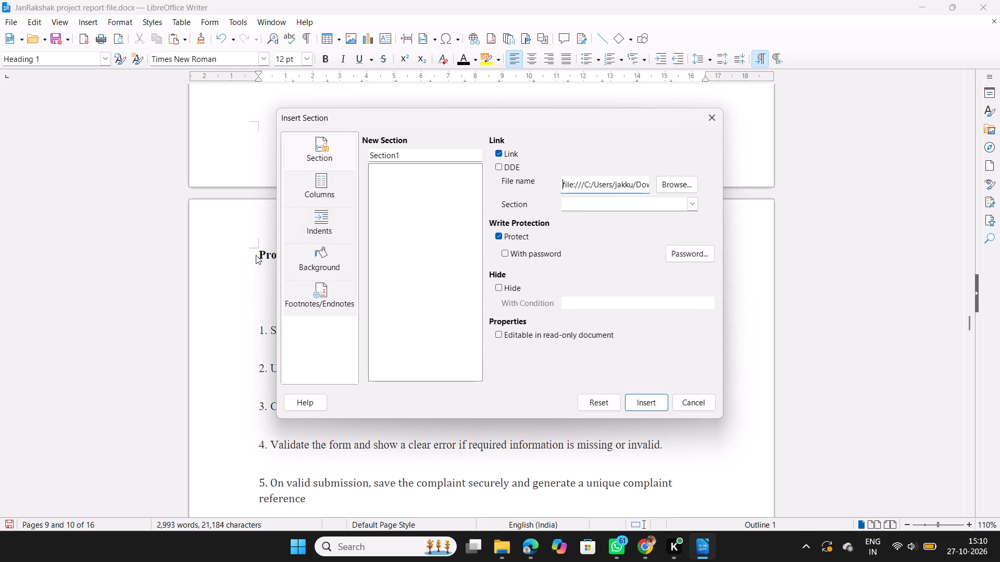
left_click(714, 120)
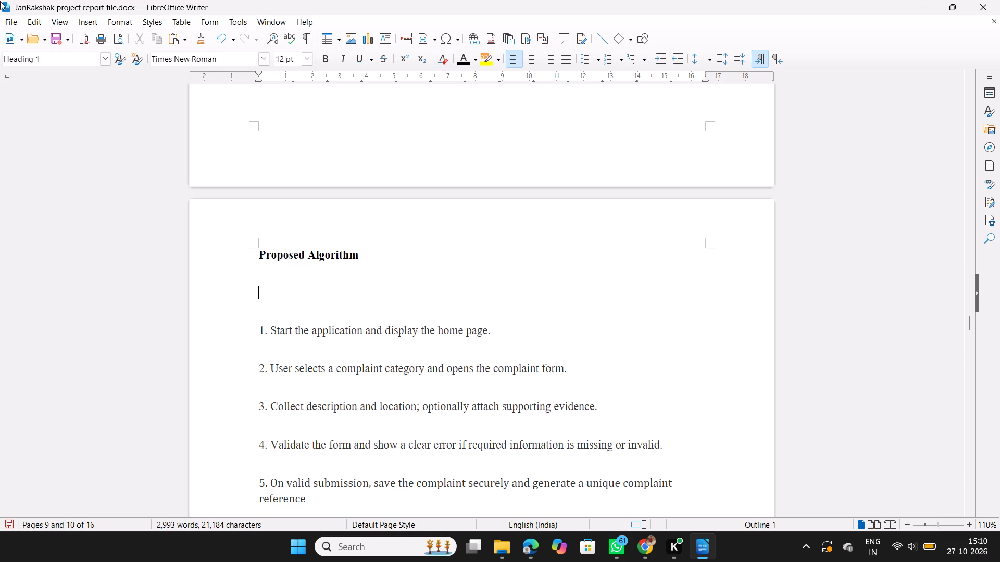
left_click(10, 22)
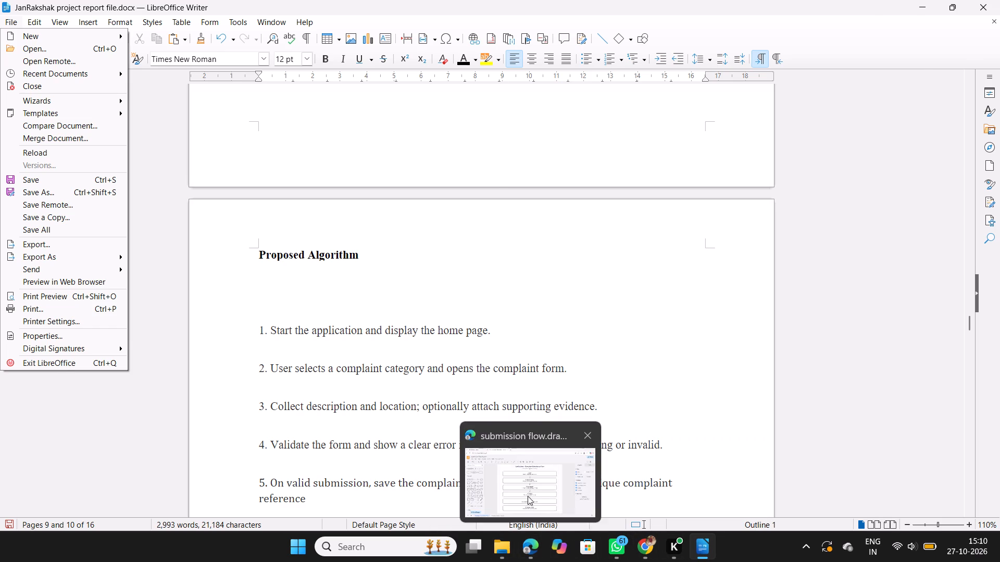
Switch to the submission flow.drawio diagram in Edge and export it as a PNG at 100% zoom, saved to the device.
left_click(528, 487)
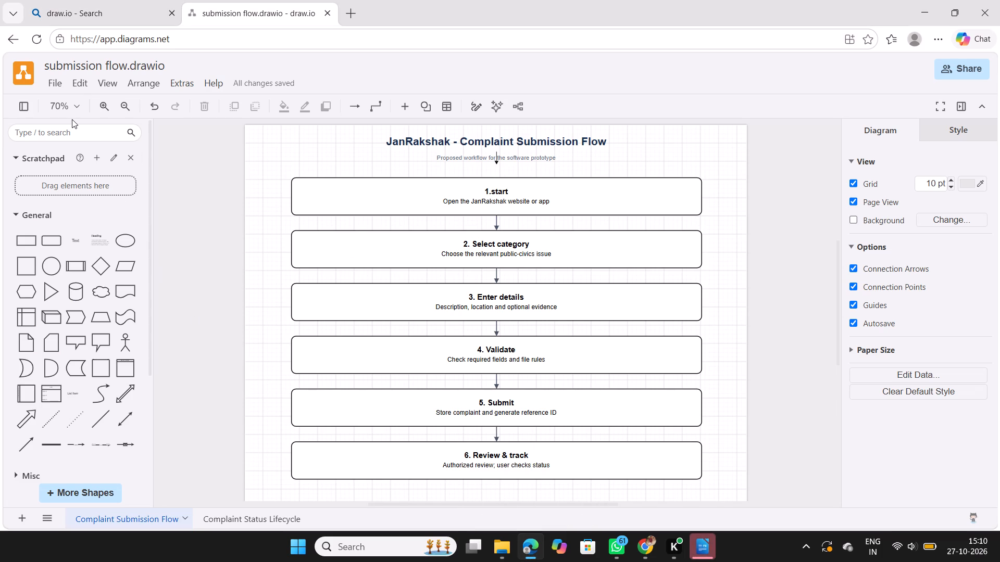
left_click(56, 83)
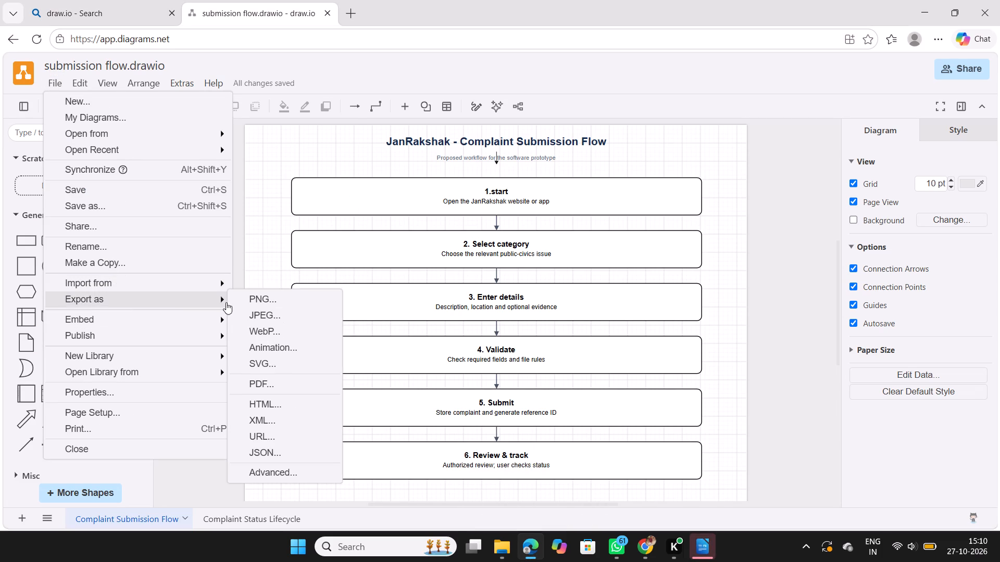
left_click(254, 304)
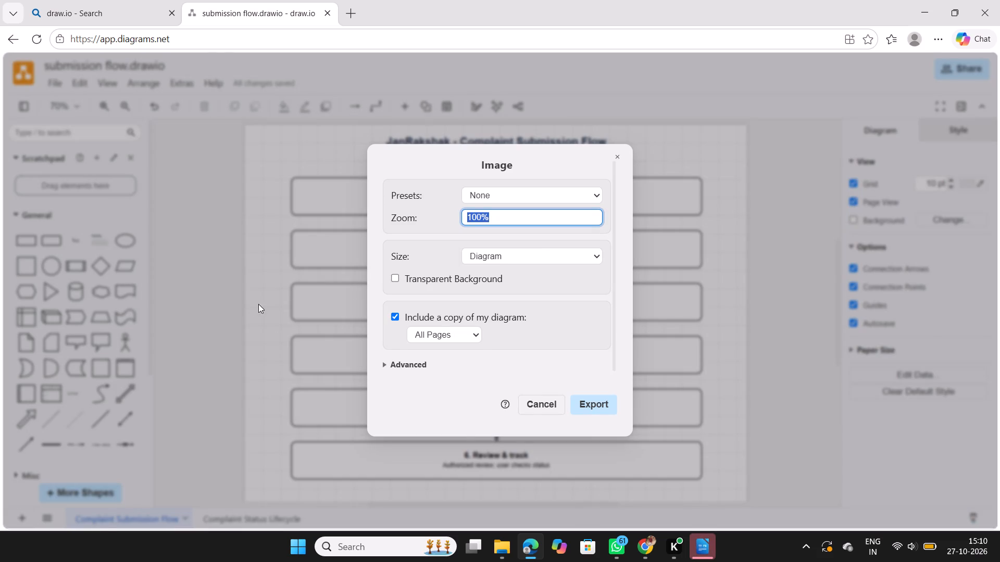
left_click(585, 411)
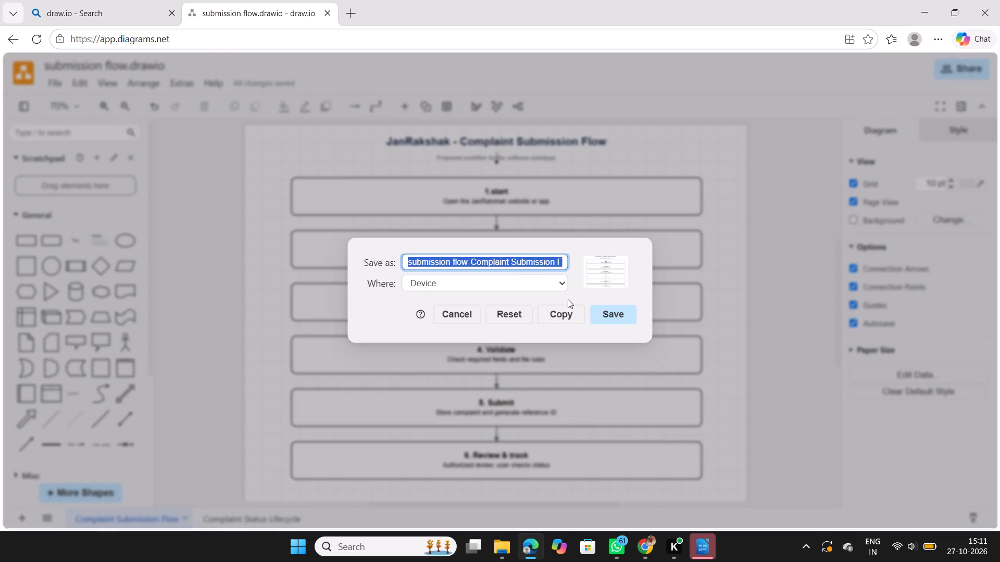
left_click(598, 317)
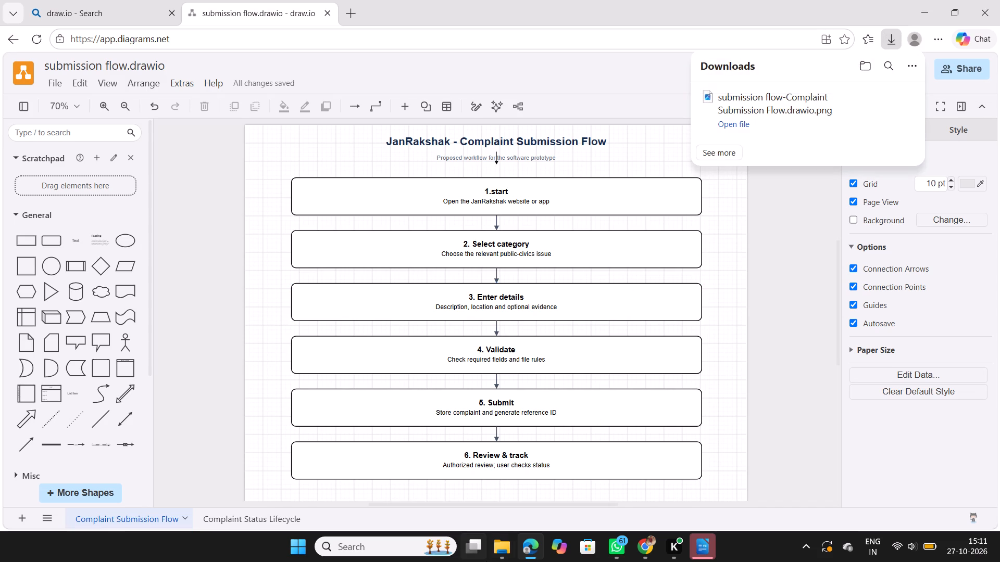
left_click(497, 548)
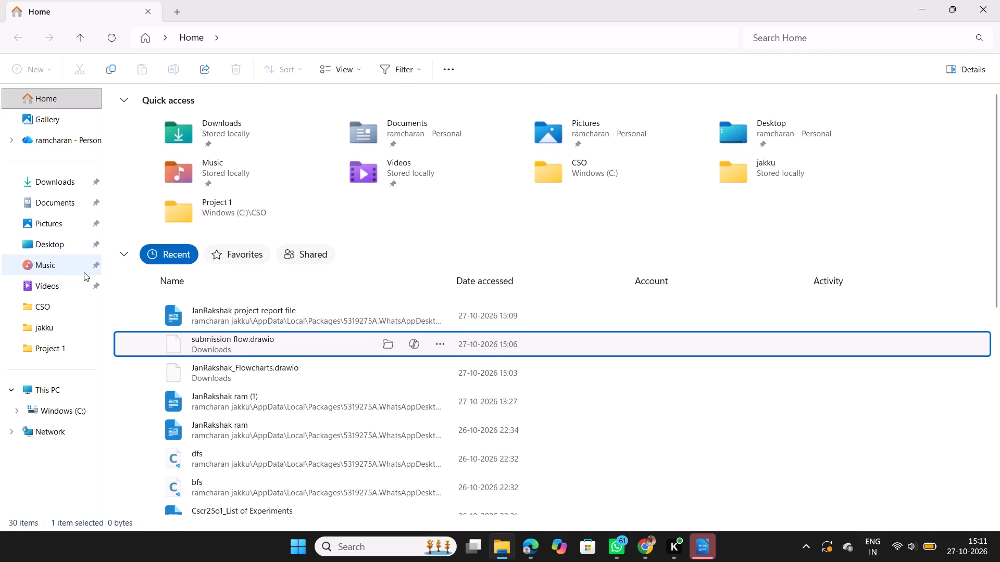
left_click(64, 199)
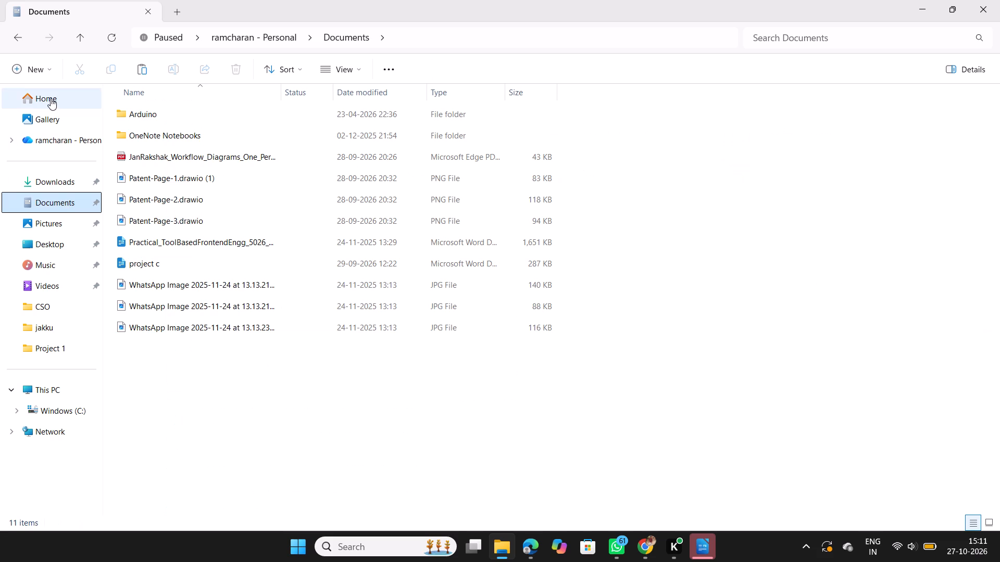
left_click(51, 98)
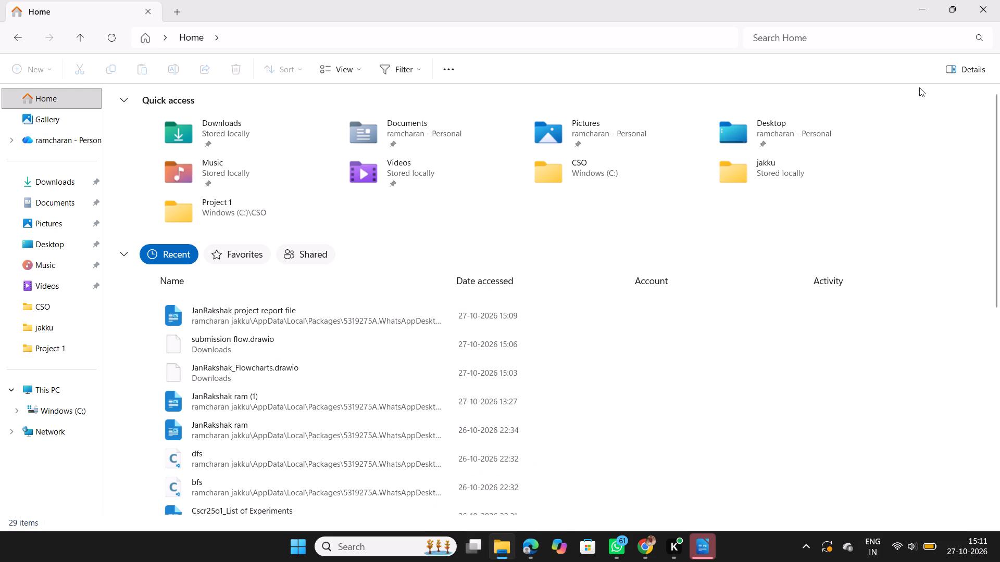
left_click(978, 2)
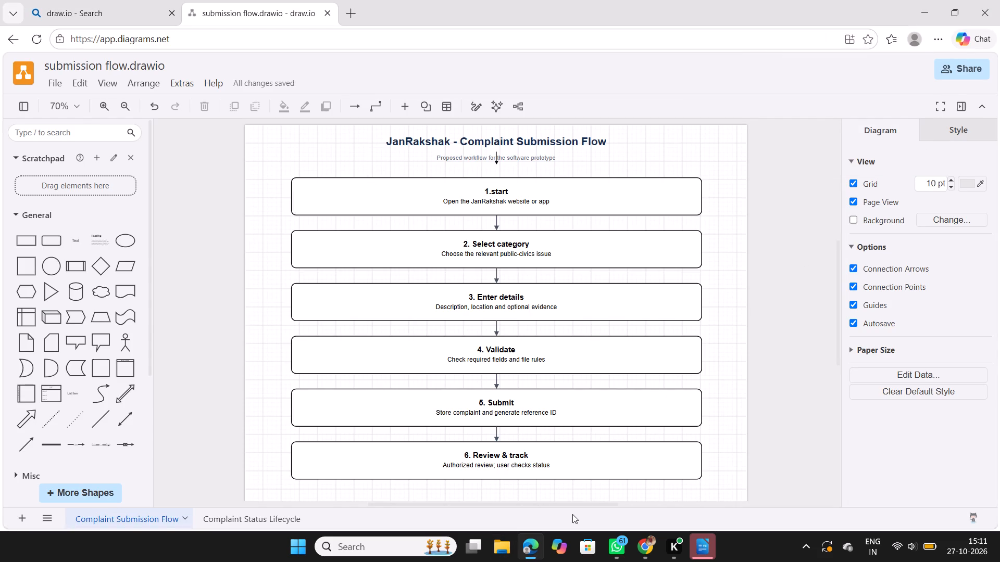
left_click(502, 546)
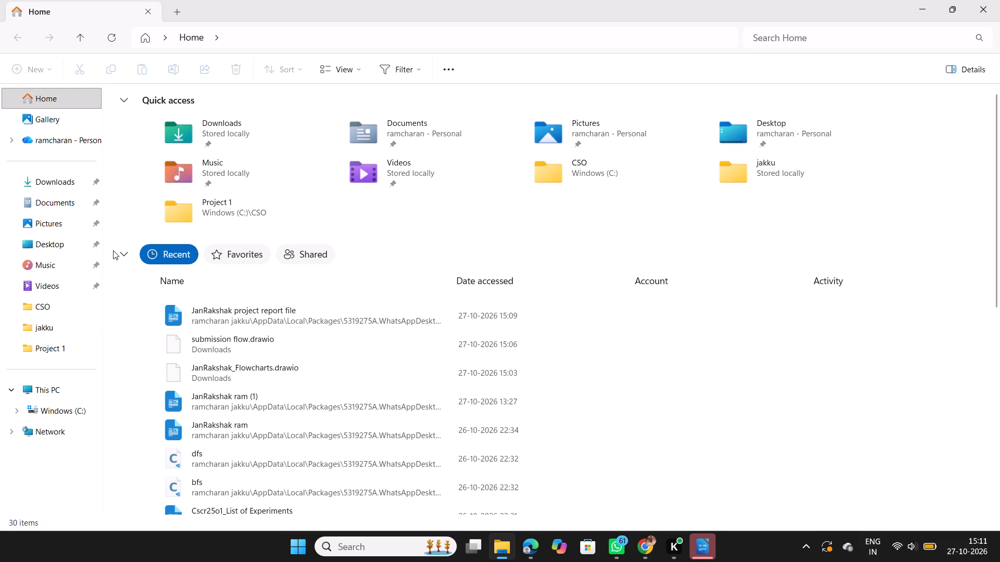
left_click(55, 191)
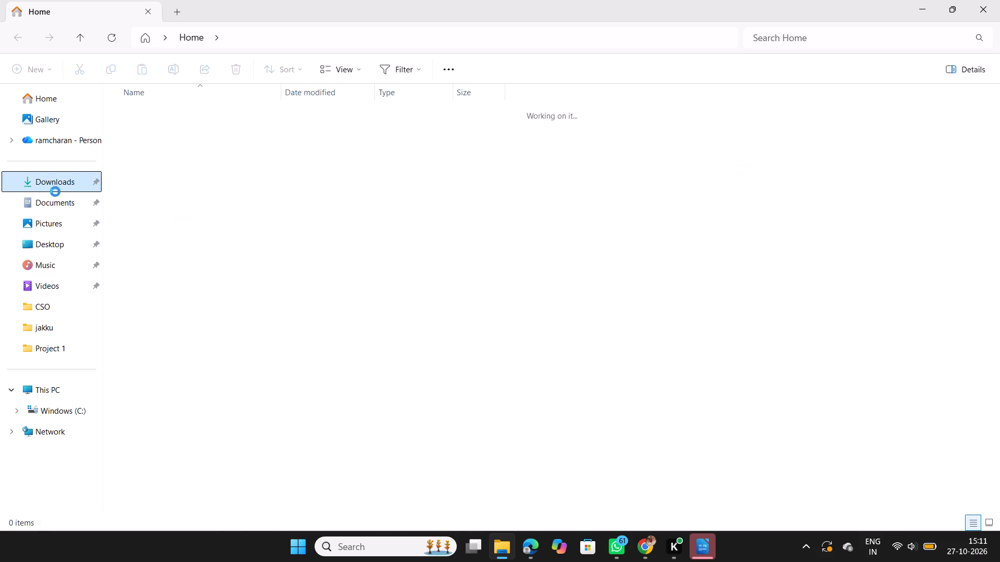
left_click(554, 554)
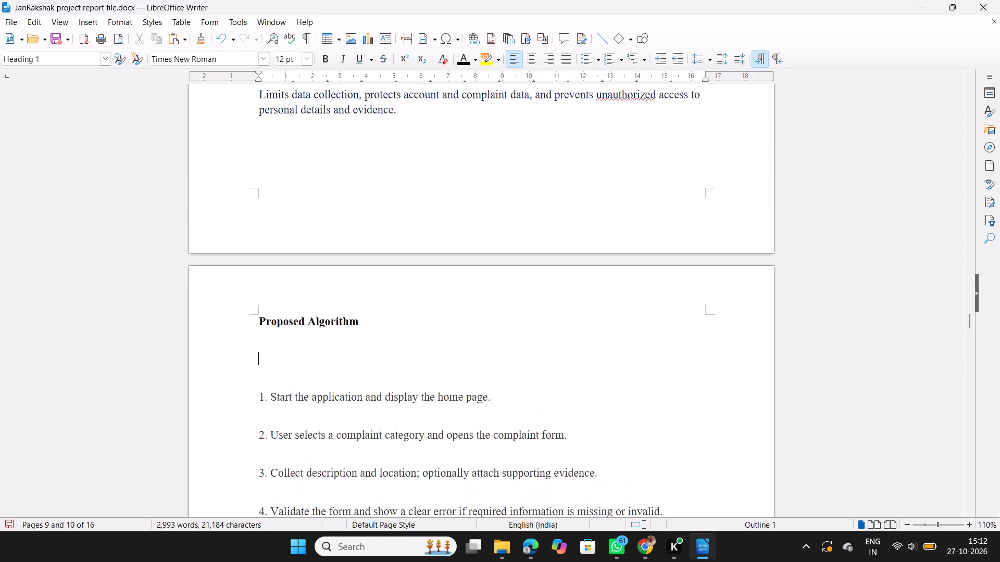
left_click(291, 350)
key("ctrl+v")
scroll(291, 350, "up", 2)
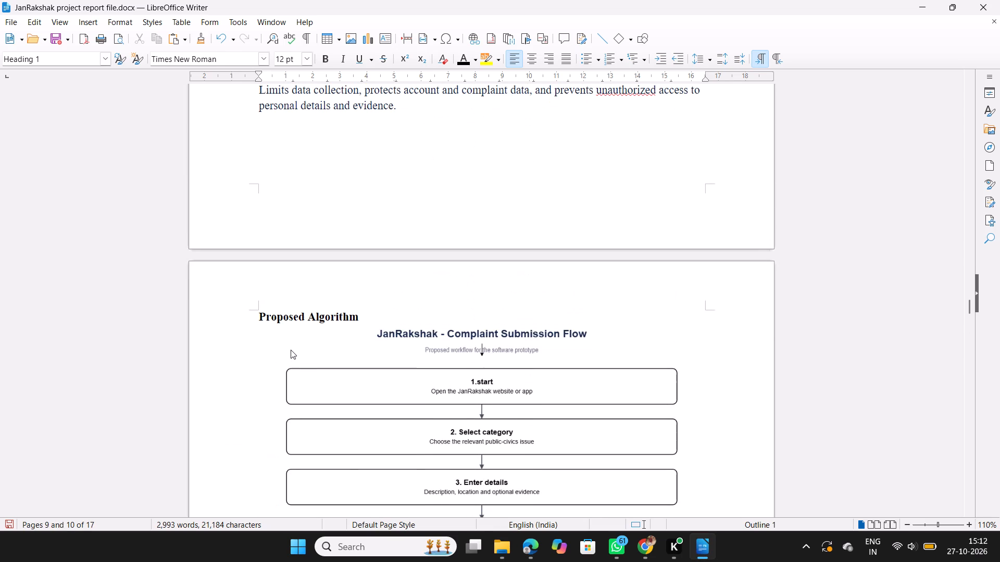
scroll(291, 350, "up", 1)
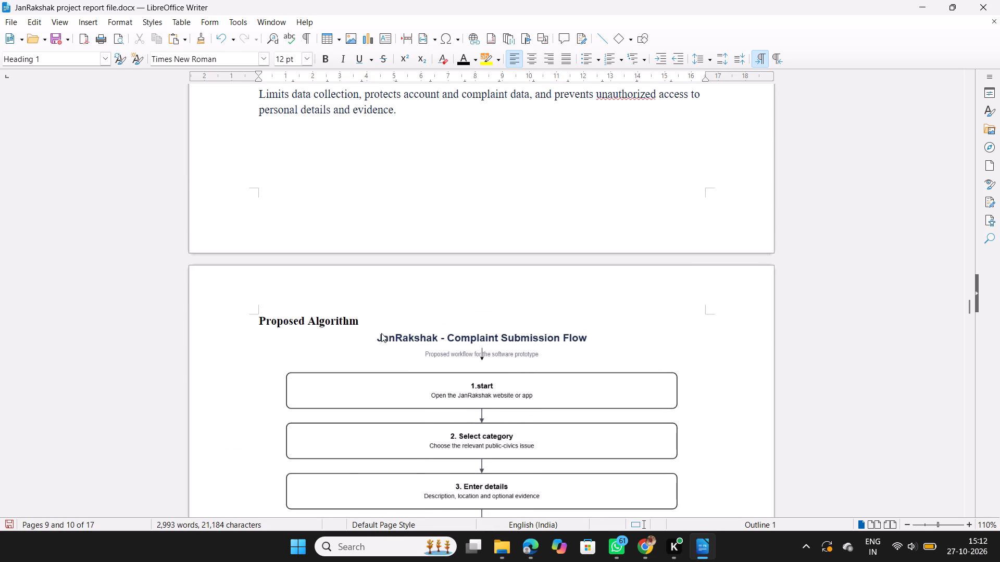
Move the pasted Complaint Submission Flow image slightly right and down beneath the Proposed Algorithm heading, to about 0.14 / 0.11.
left_click(374, 334)
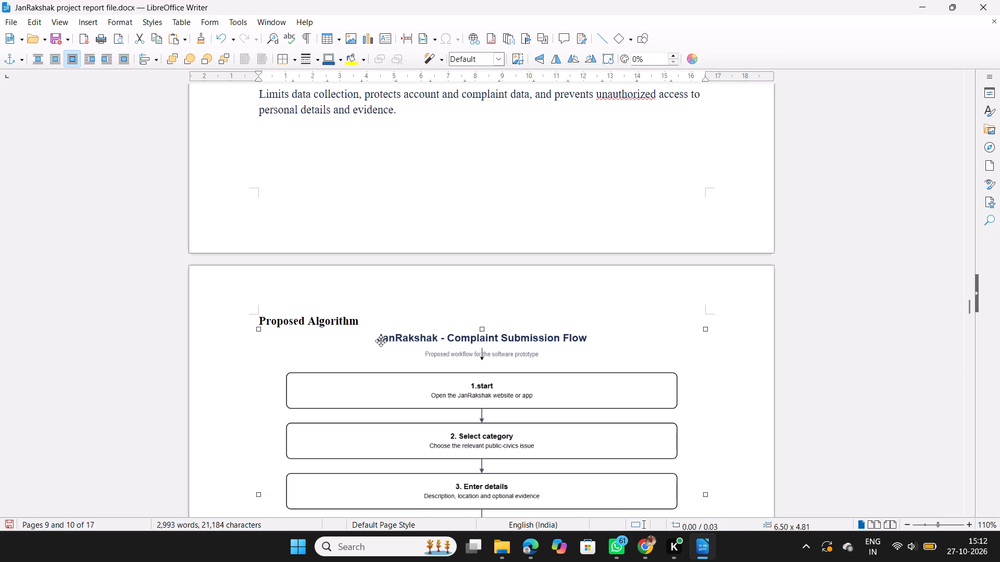
left_click_drag(381, 341, 390, 350)
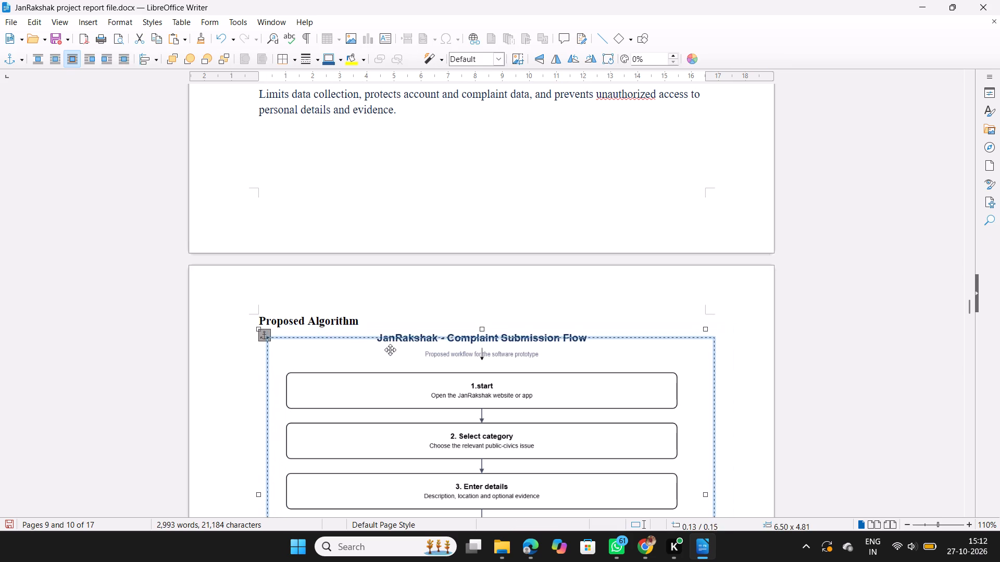
left_click_drag(390, 350, 390, 344)
scroll(390, 344, "up", 1)
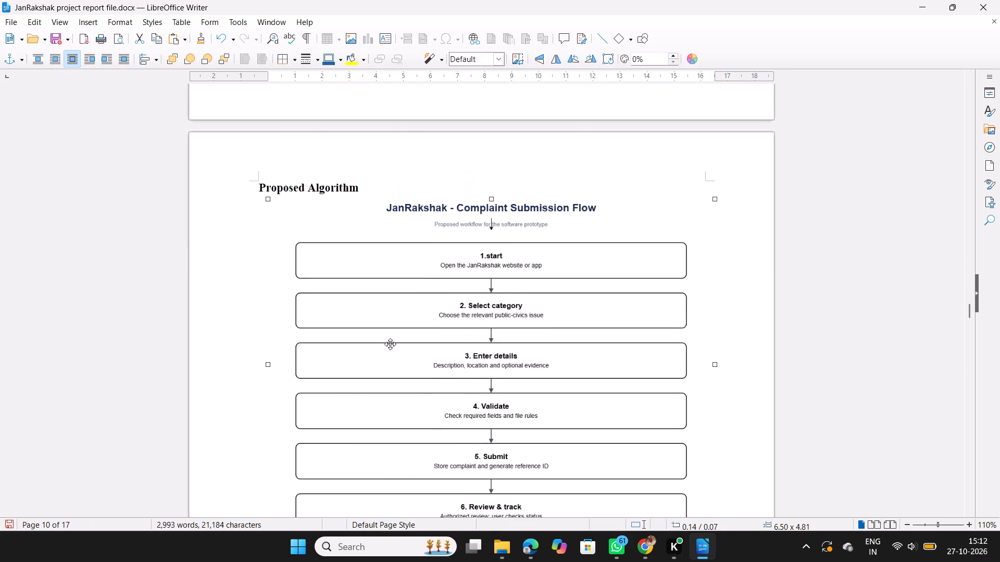
left_click(477, 166)
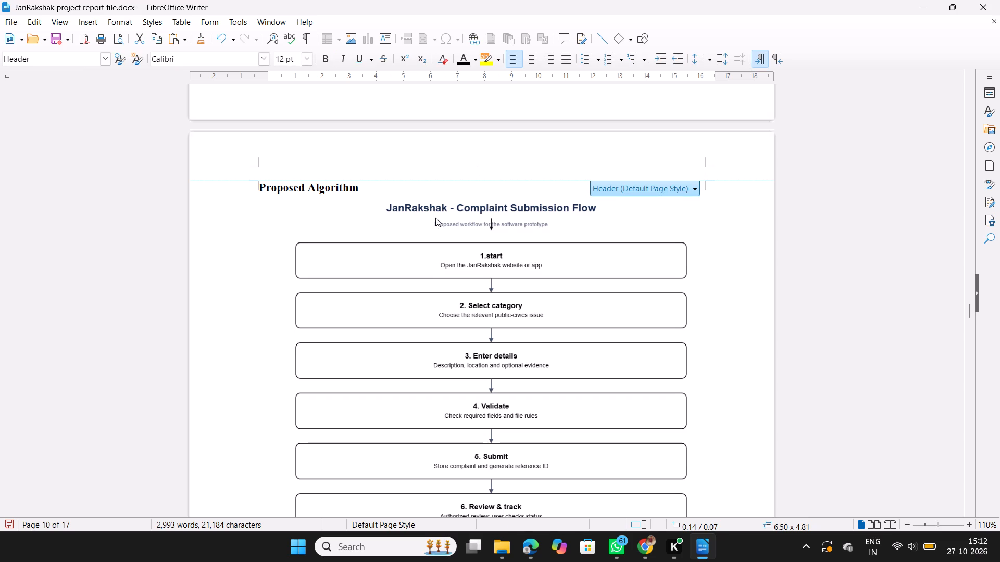
left_click(389, 207)
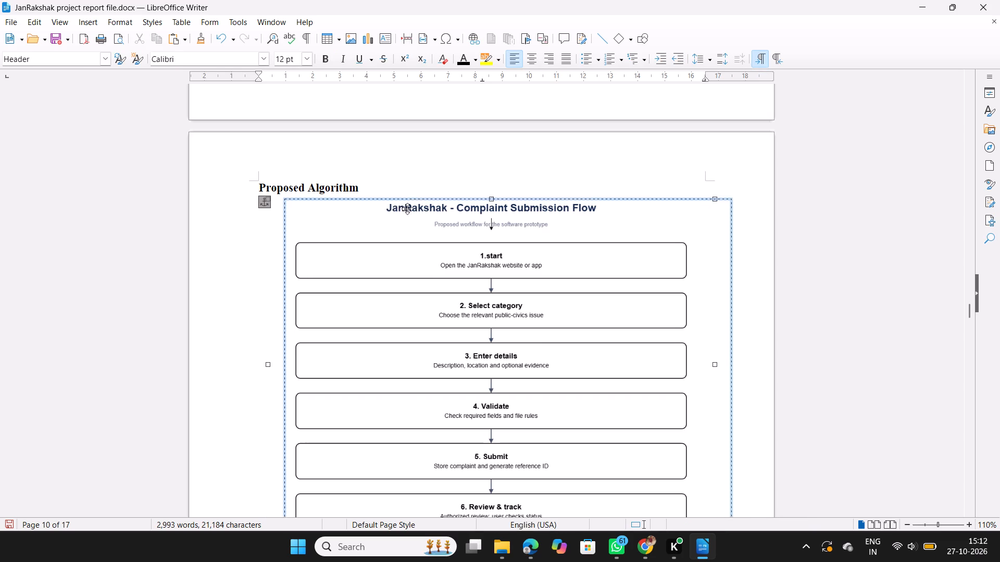
scroll(391, 209, "right", 1)
scroll(391, 209, "up", 1)
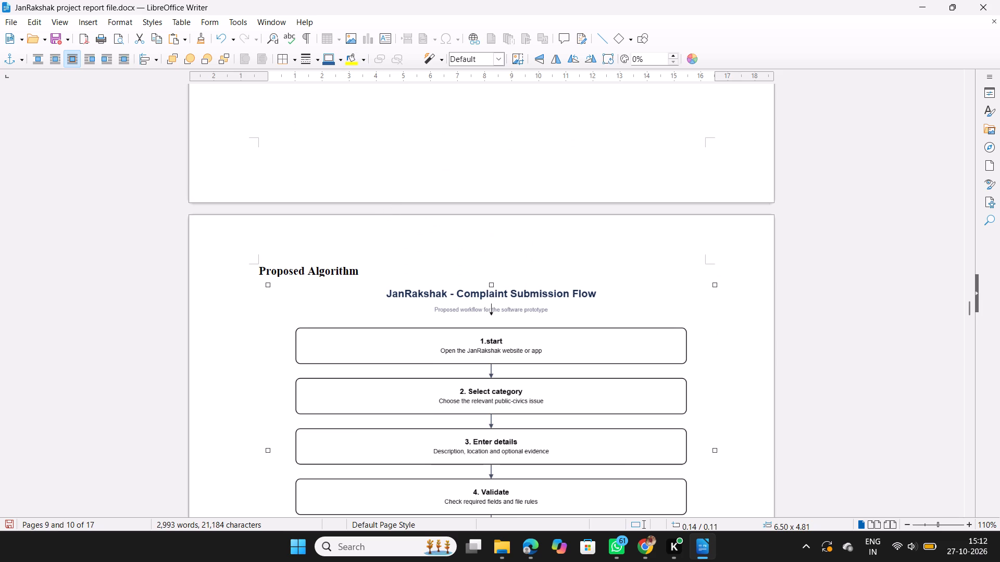
Apply bold to the Proposed Algorithm heading above the flowchart image.
left_click_drag(254, 273, 357, 277)
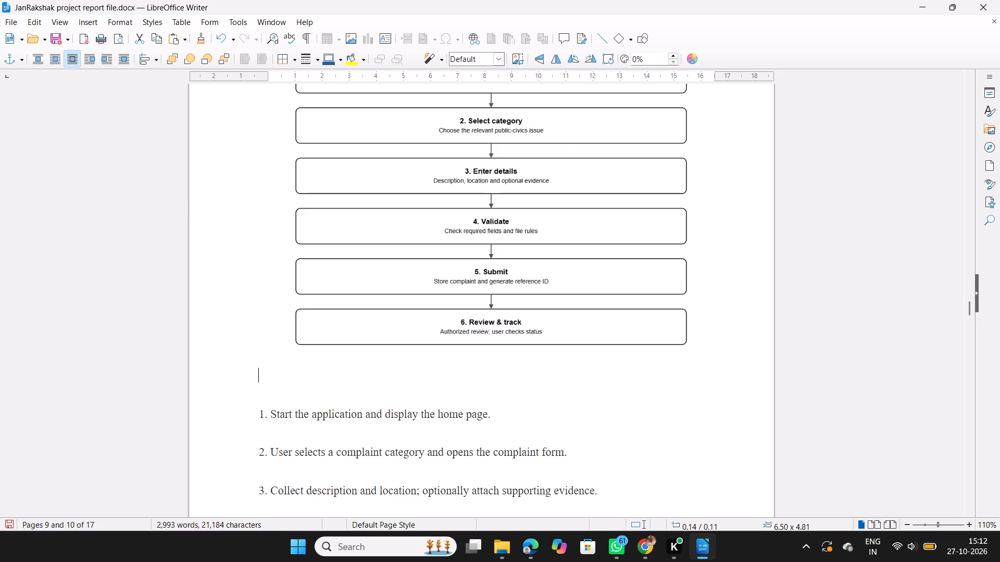
left_click_drag(357, 277, 226, 266)
left_click(226, 266)
scroll(226, 266, "up", 2)
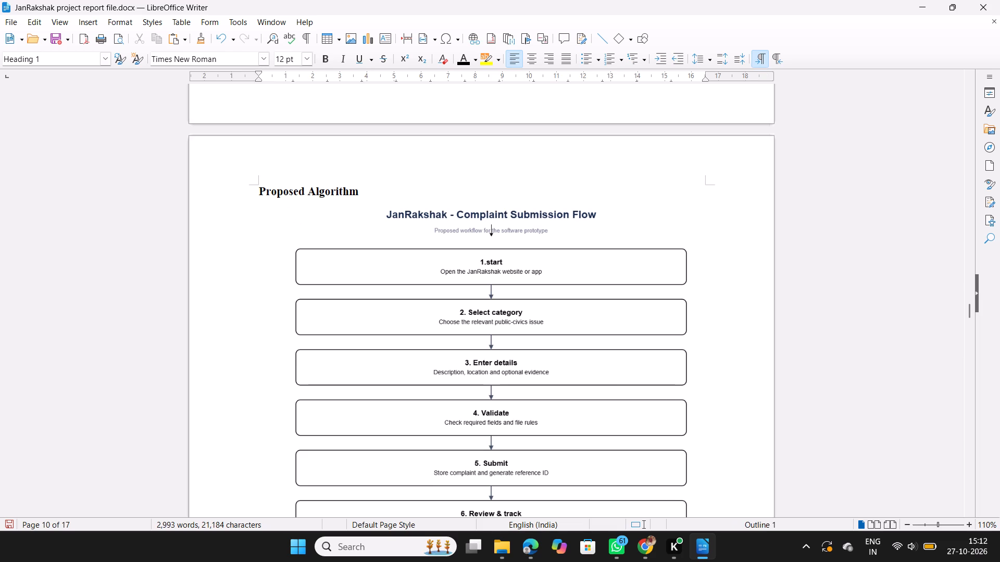
left_click_drag(258, 196, 337, 199)
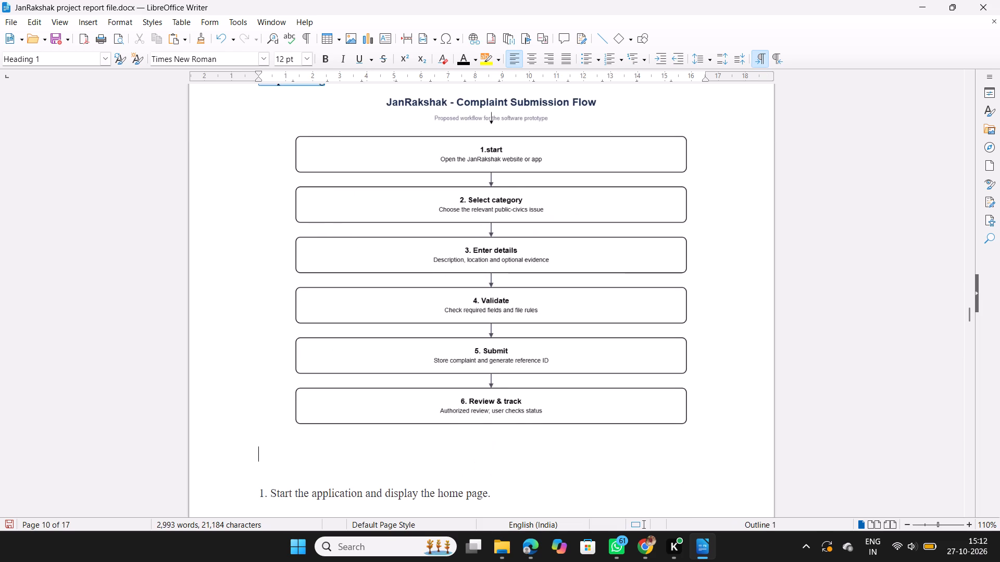
left_click_drag(337, 199, 249, 157)
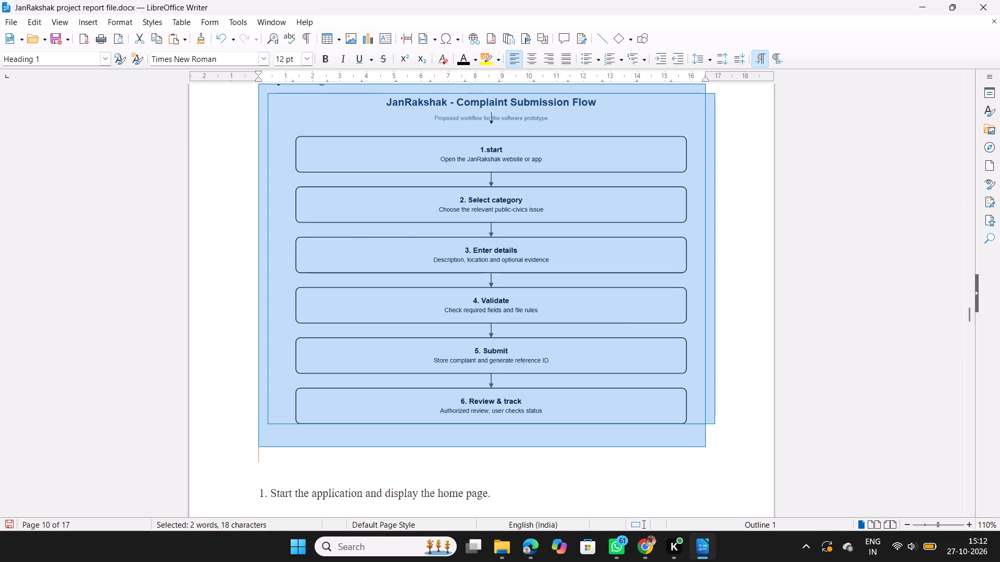
key("ctrl+b")
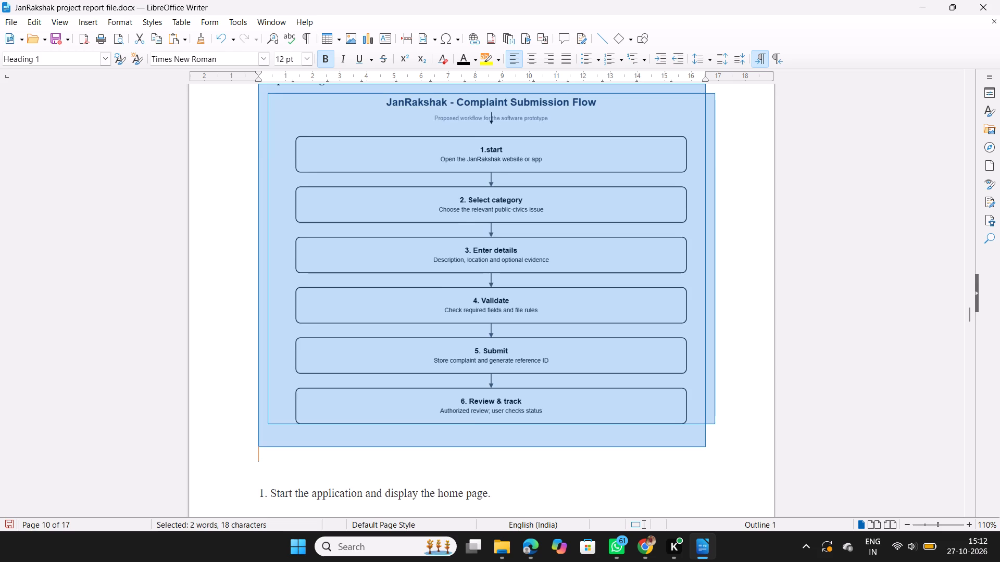
scroll(249, 157, "up", 1)
left_click(249, 157)
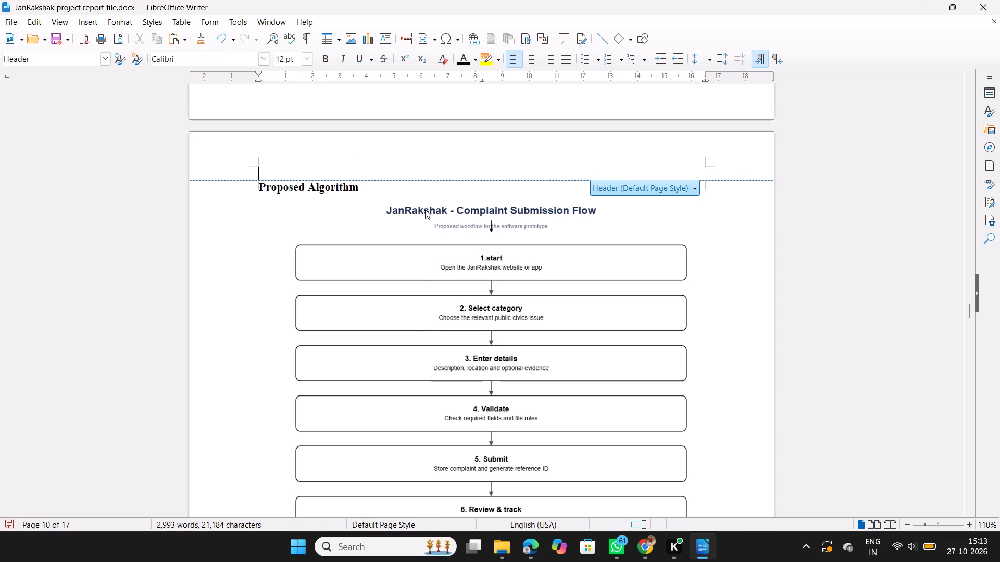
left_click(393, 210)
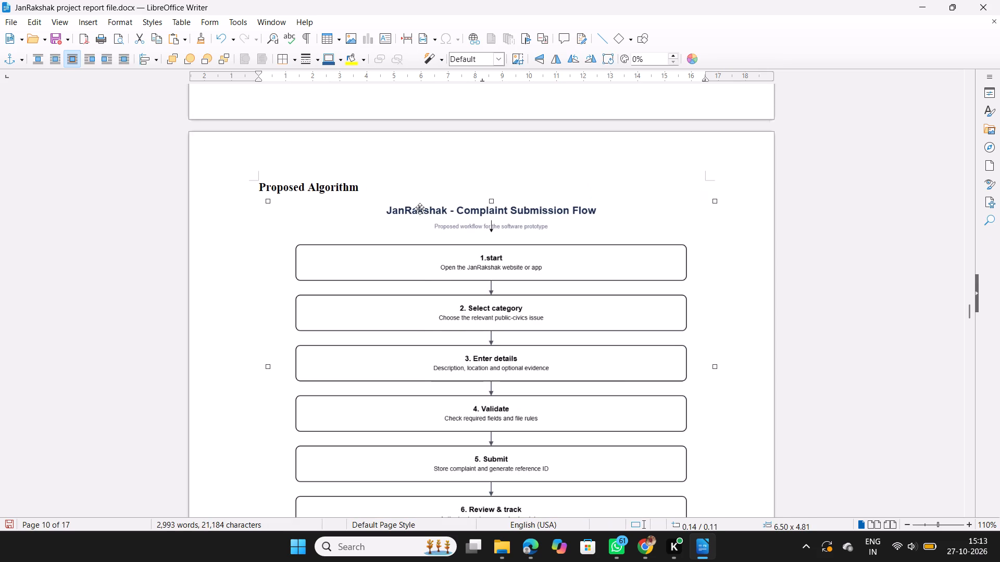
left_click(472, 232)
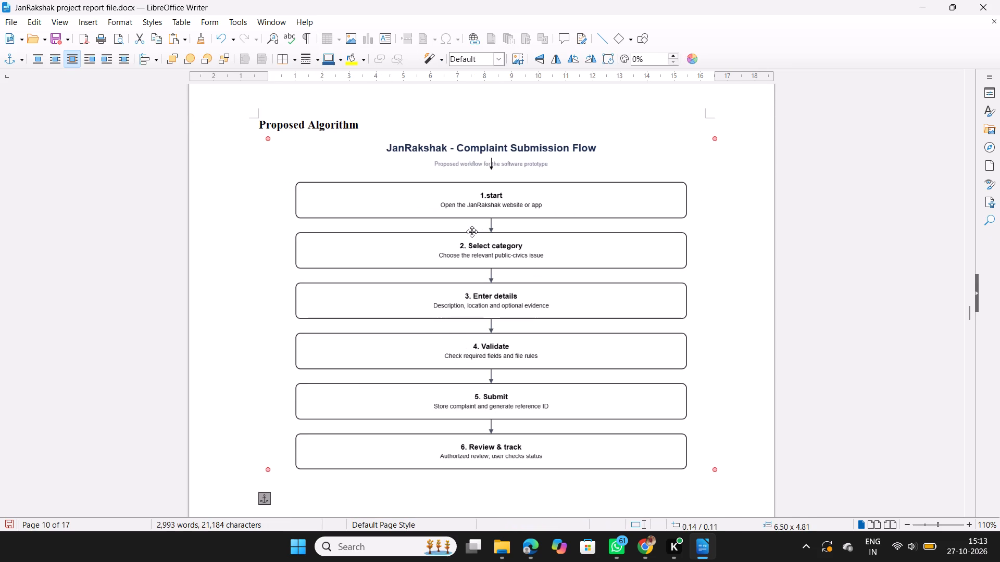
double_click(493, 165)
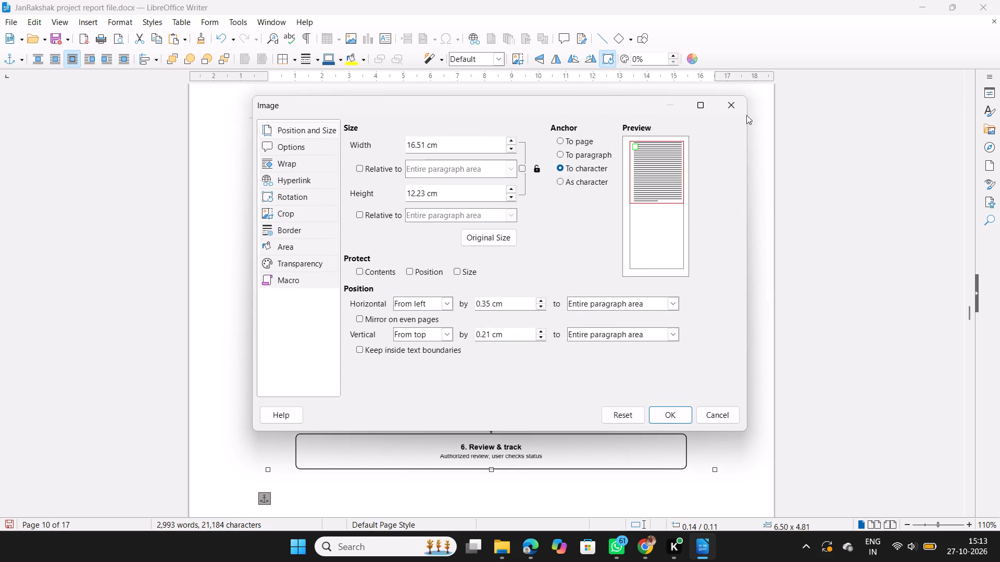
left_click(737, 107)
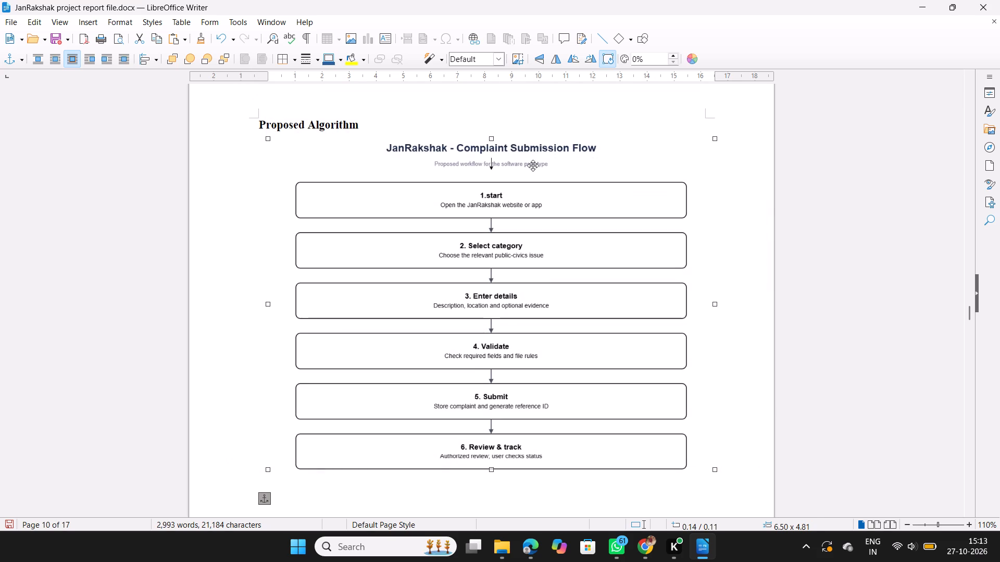
Examine the layout of the pasted Complaint Submission Flow image on the Proposed Algorithm page.
scroll(533, 165, "right", 1)
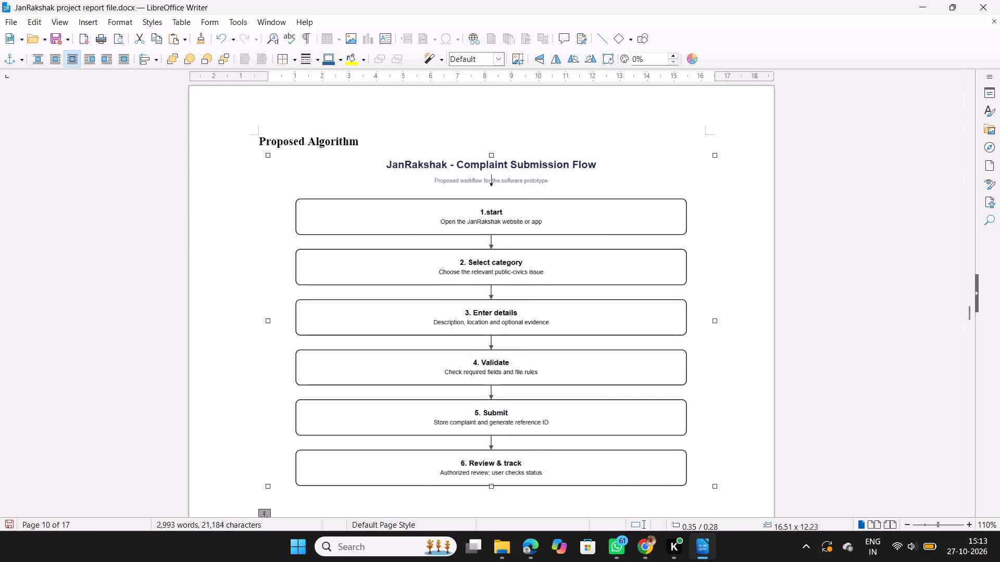
left_click(581, 113)
scroll(532, 375, "up", 1)
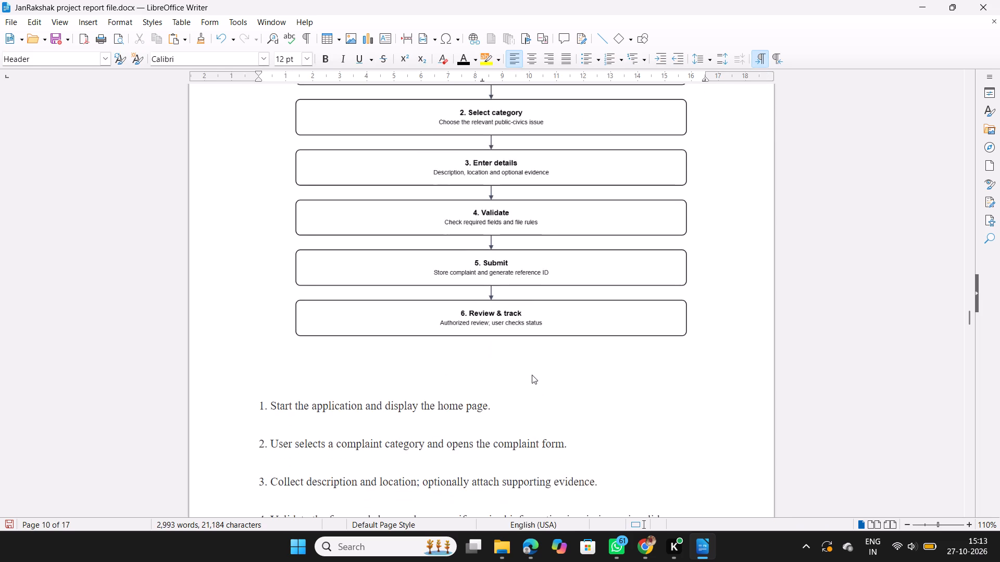
scroll(532, 375, "up", 2)
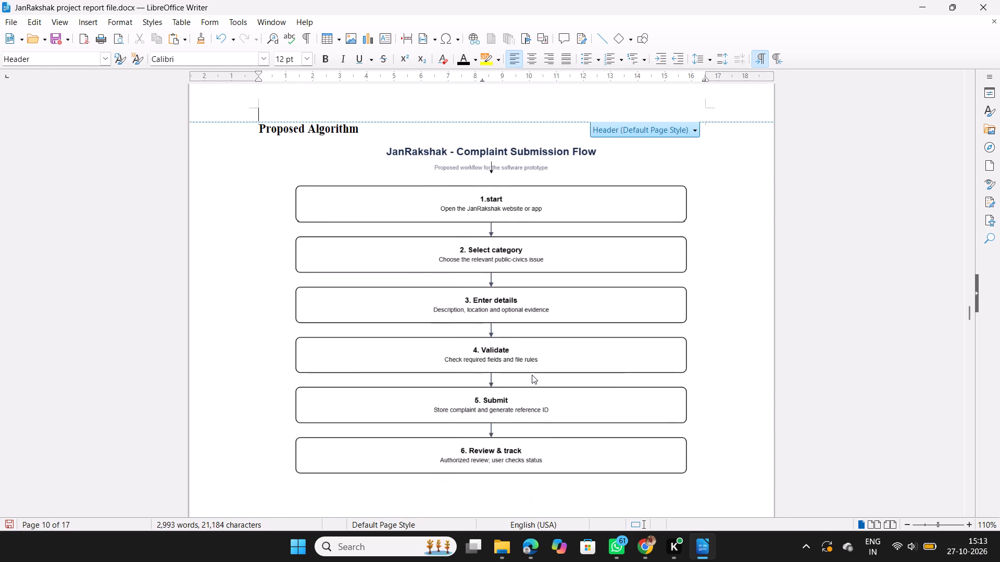
scroll(532, 375, "up", 1)
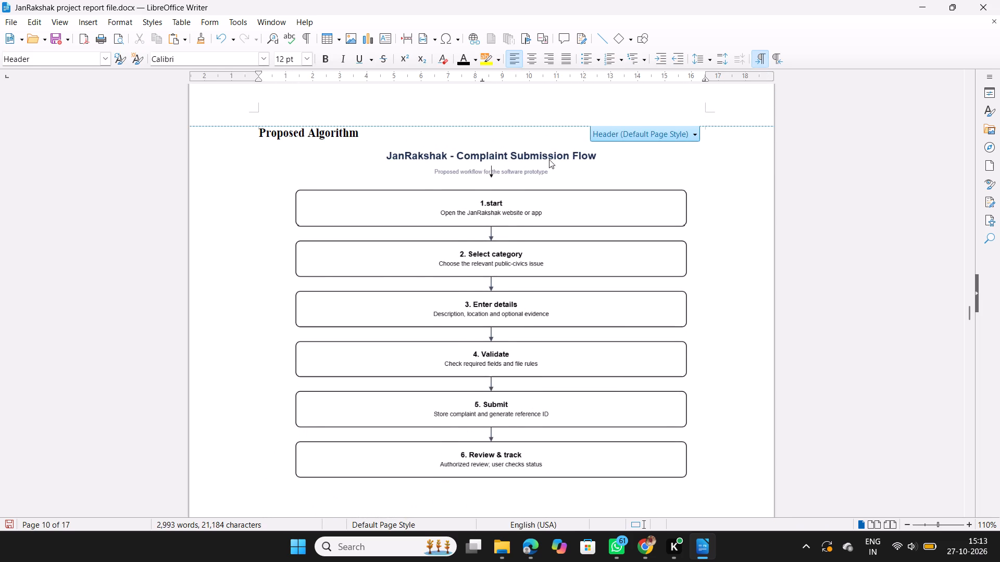
left_click(593, 156)
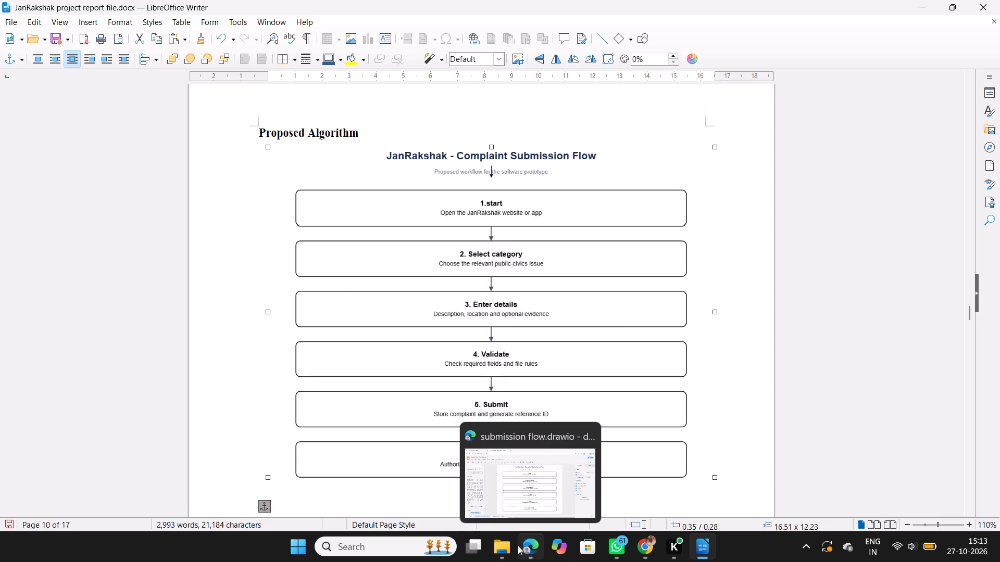
Switch to submission flow.drawio in Edge and shift the JanRakshak - Complaint Submission Flow title right, to about x 100.
left_click(566, 455)
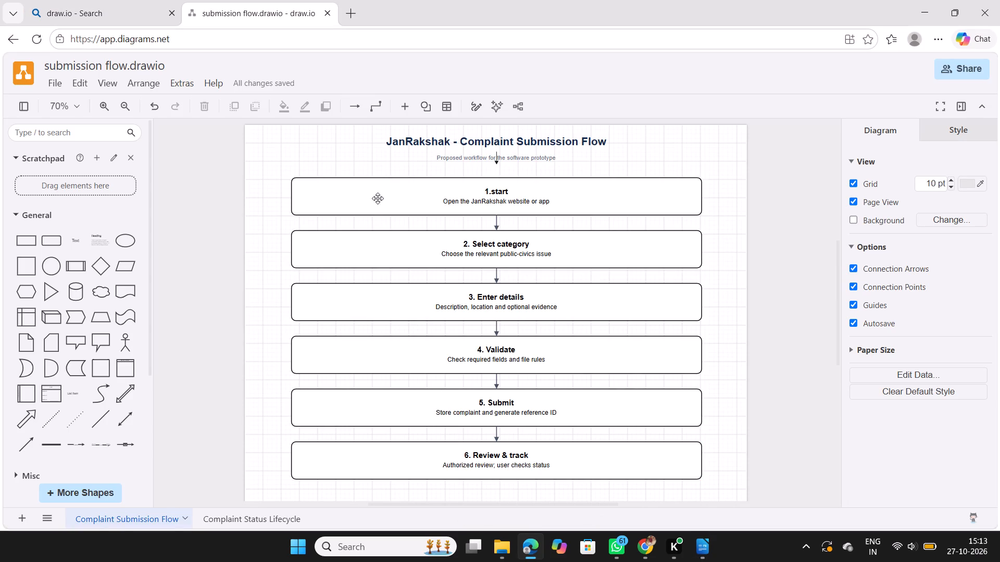
left_click_drag(387, 144, 428, 135)
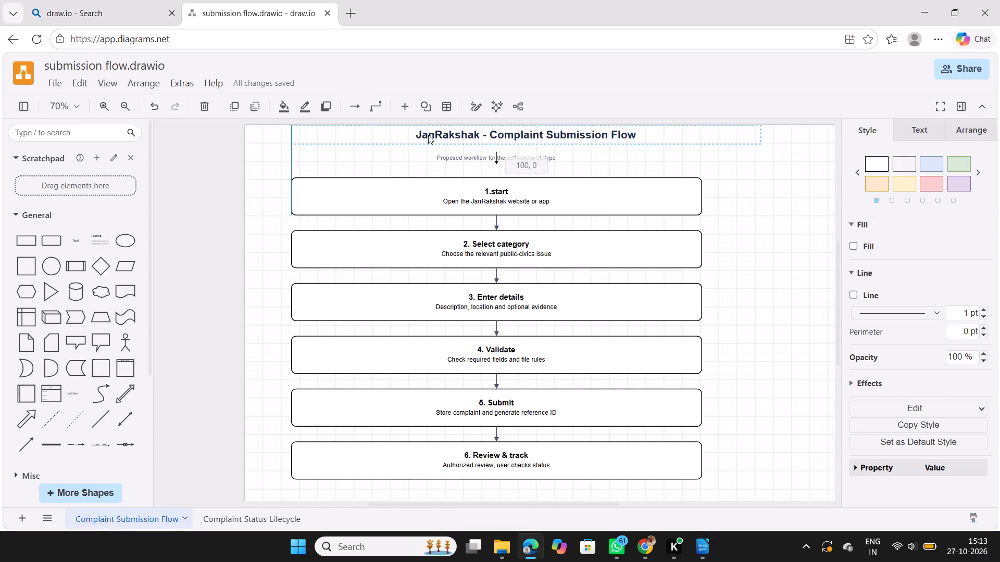
left_click_drag(428, 135, 419, 139)
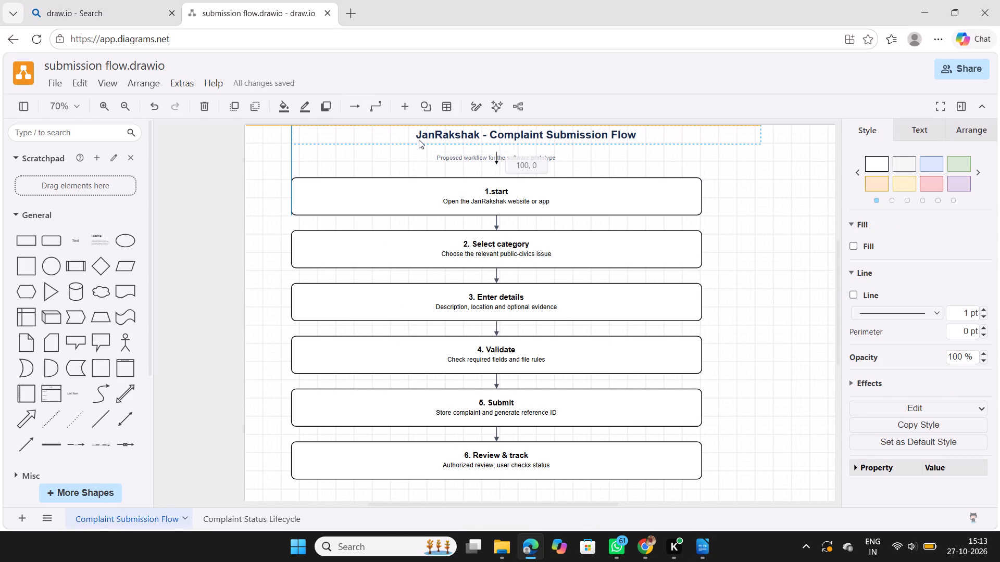
left_click_drag(419, 139, 417, 143)
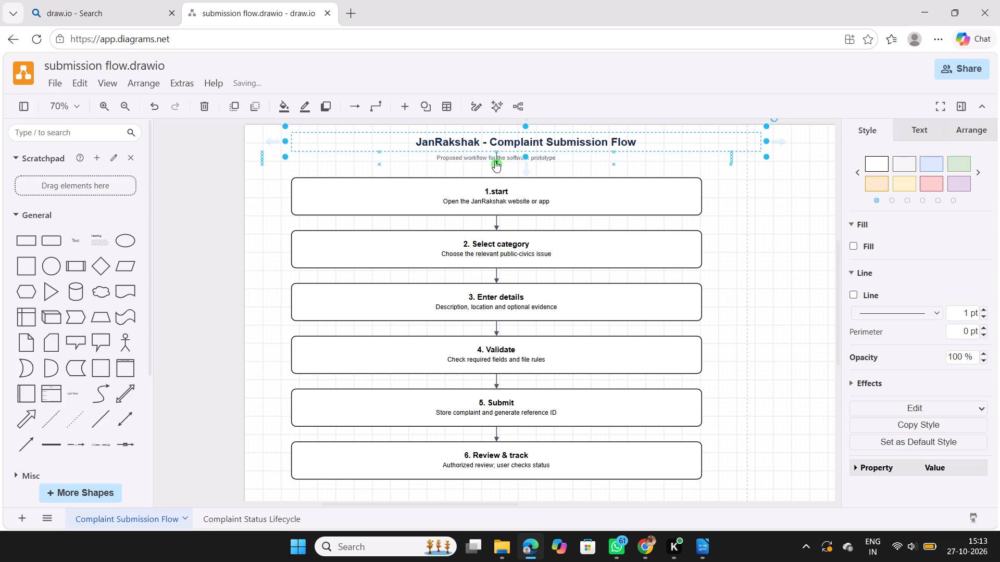
Delete the stray arrow overlapping the "Proposed workflow for the software prototype" subtitle.
left_click(495, 161)
key("BackSpace")
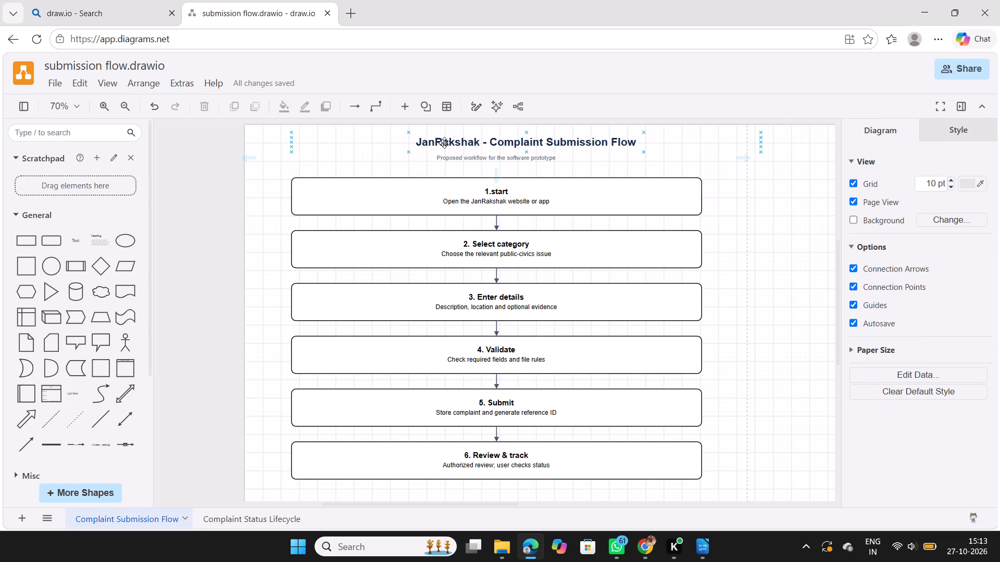
Move the 1.start box up beneath the subtitle, to about 100, 80, aligned with the boxes below.
left_click_drag(440, 191, 501, 156)
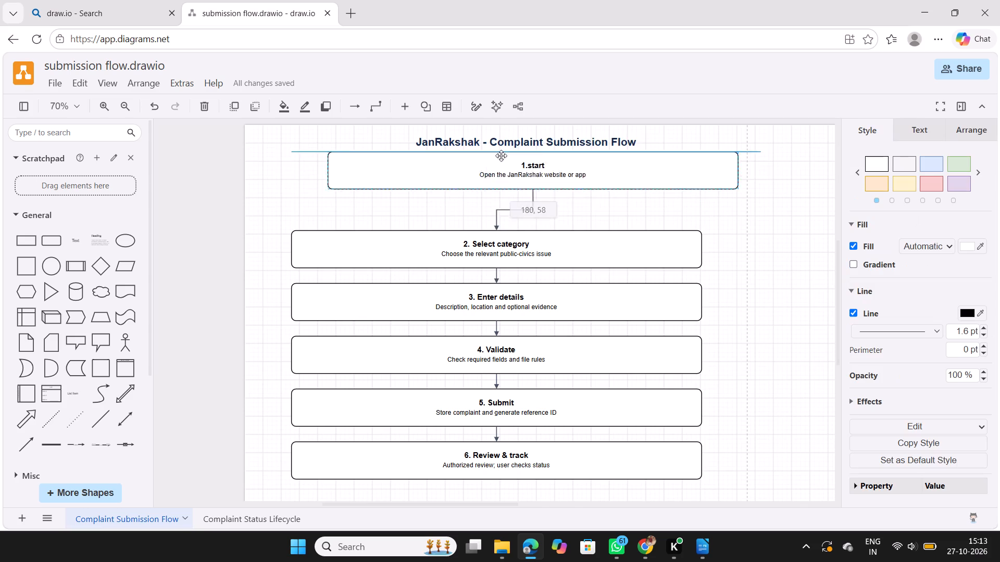
left_click_drag(501, 156, 440, 172)
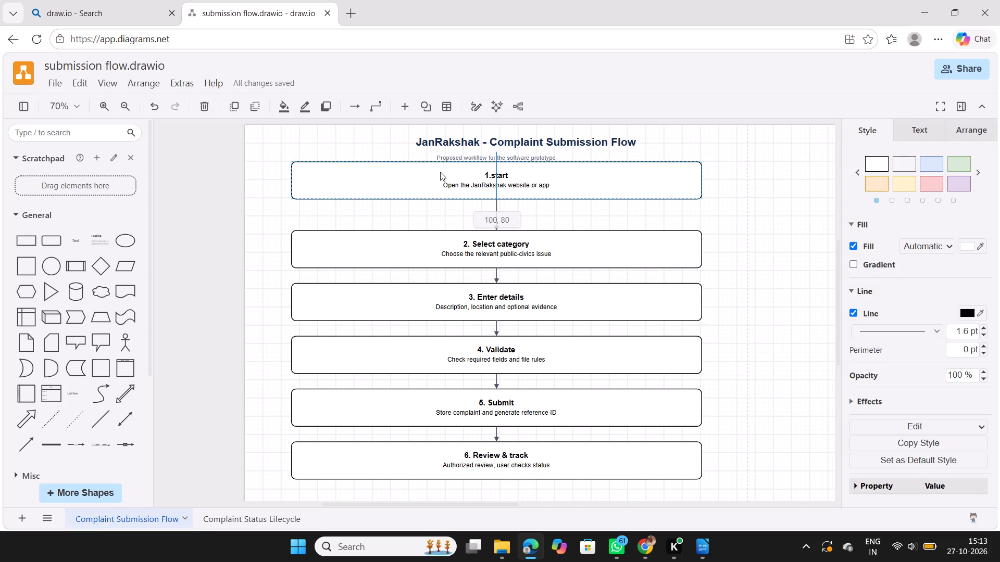
left_click_drag(440, 172, 440, 172)
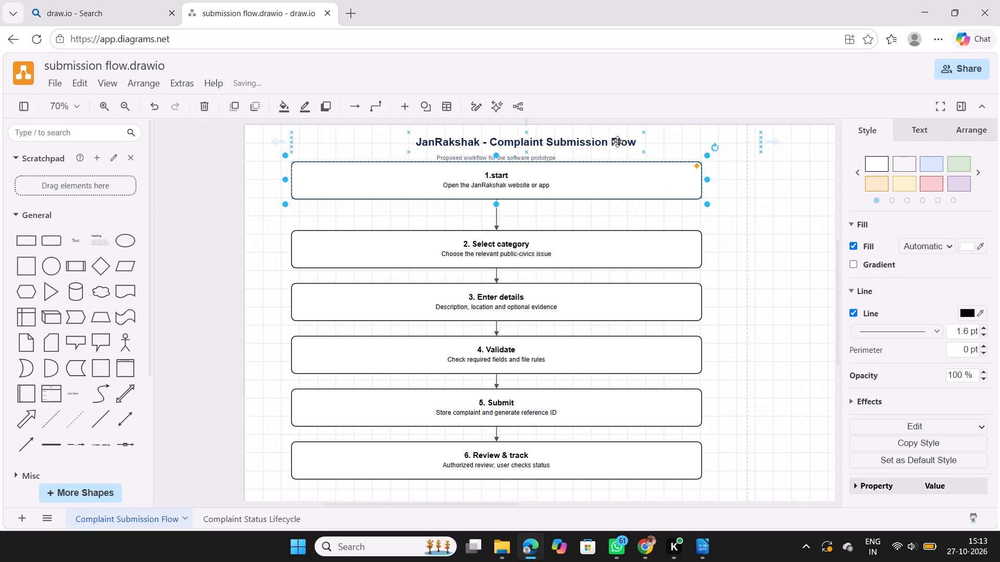
Open the JanRakshak - Complaint Submission Flow title text for editing.
left_click(626, 141)
double_click(626, 141)
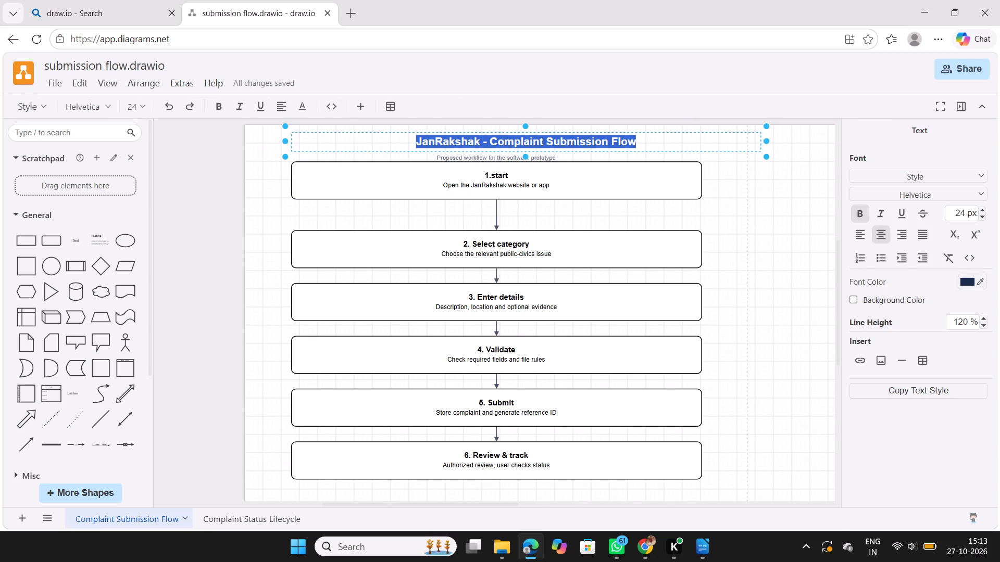
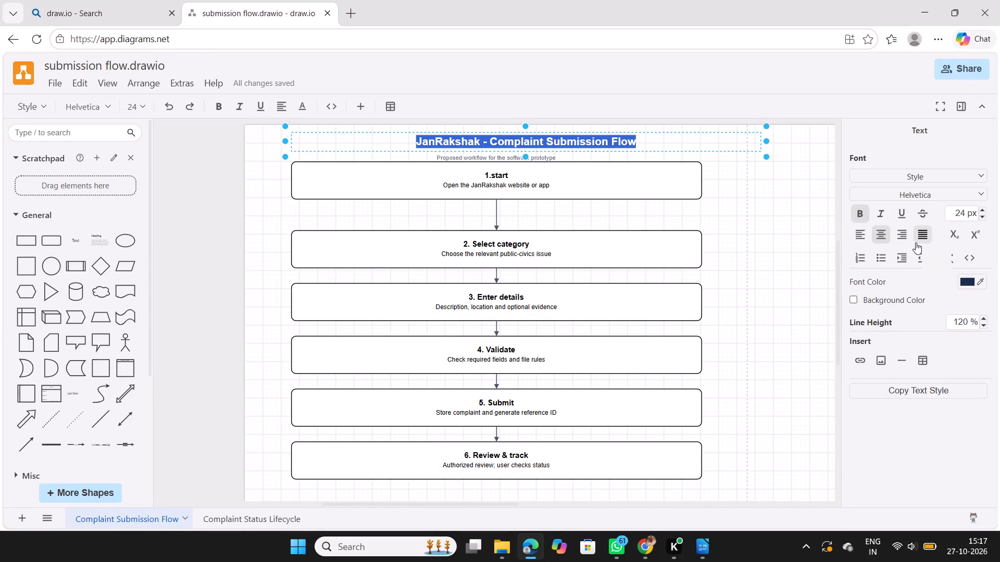
Enable a background color on the selected title text and set its font color to near-black 1A1A1A.
left_click(852, 297)
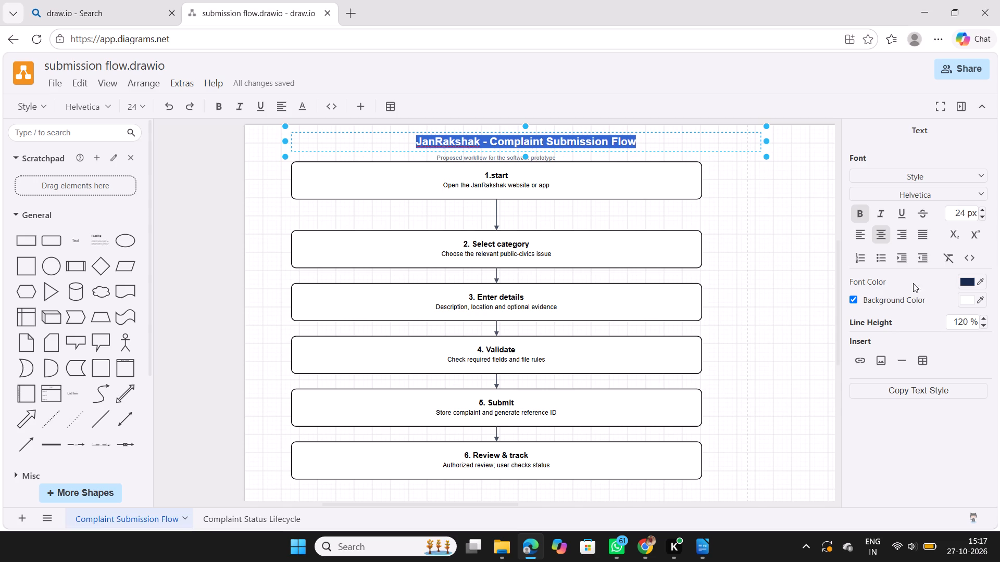
left_click(963, 283)
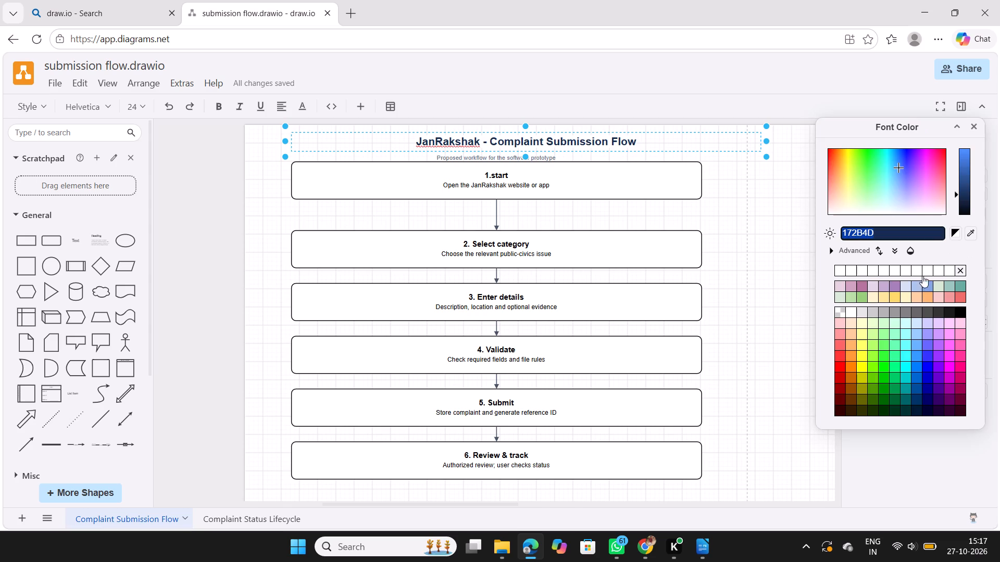
left_click(960, 312)
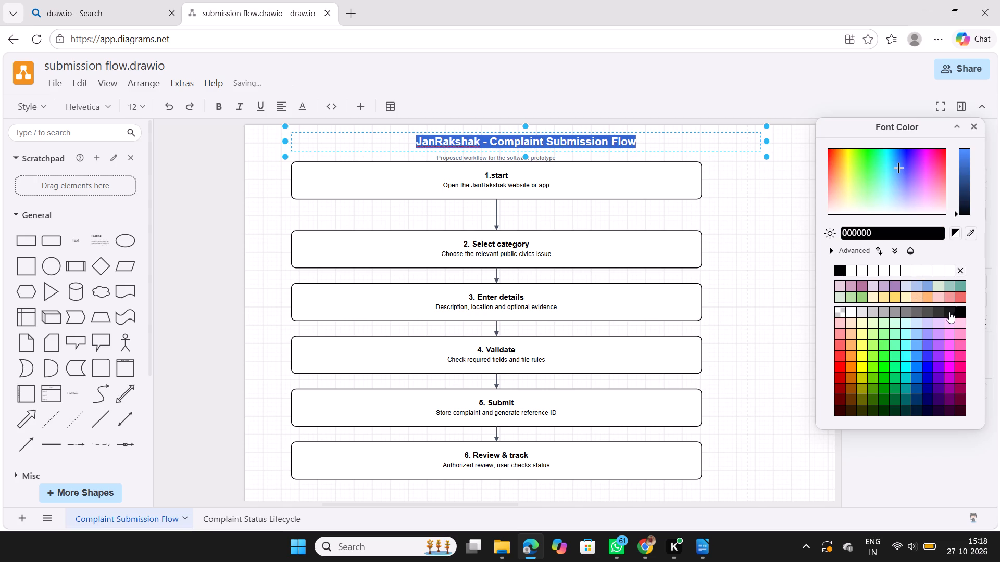
left_click(947, 312)
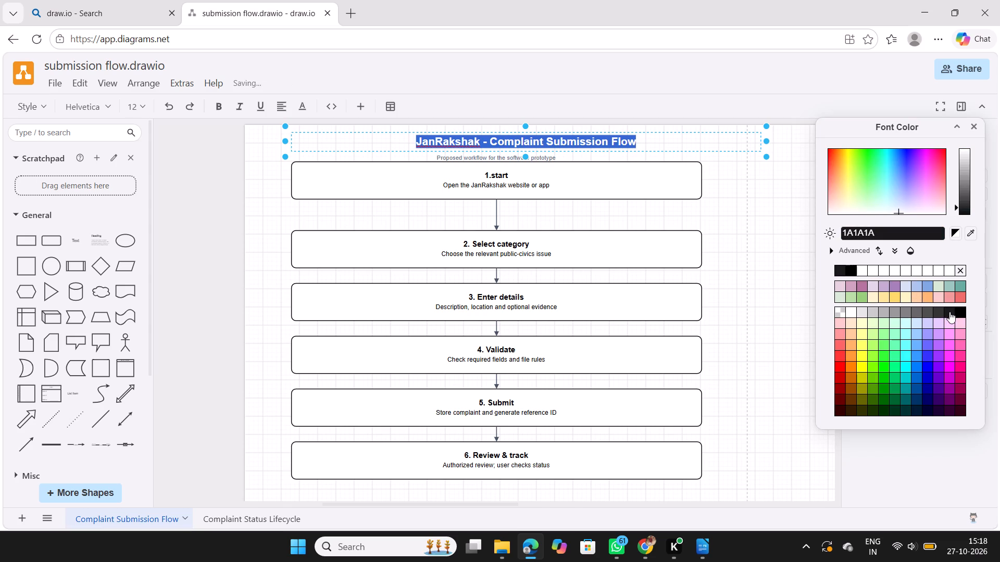
left_click(772, 311)
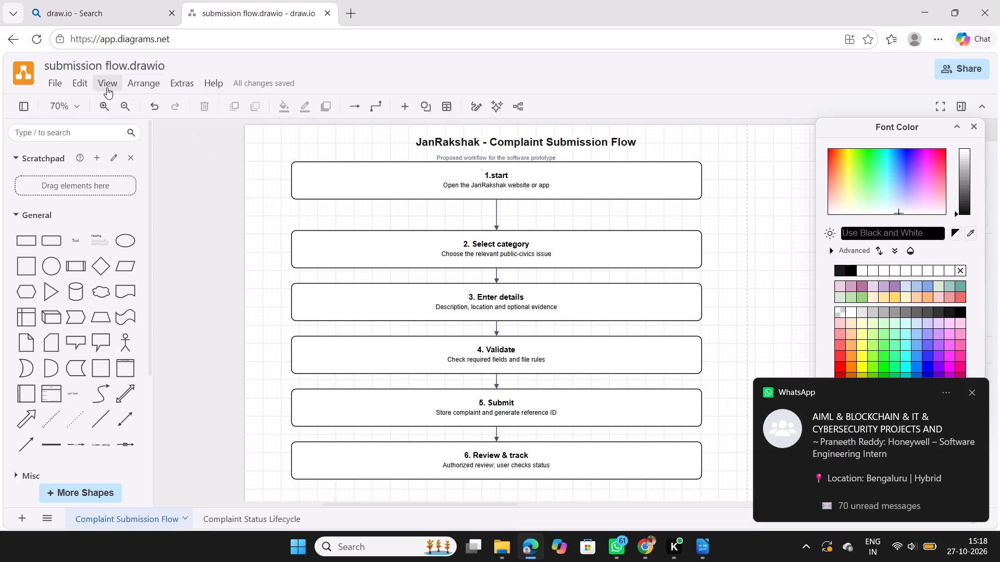
Export the Complaint Submission Flow page as a PNG with the default image settings, saving it to the device as 1..drawio.png.
left_click(63, 88)
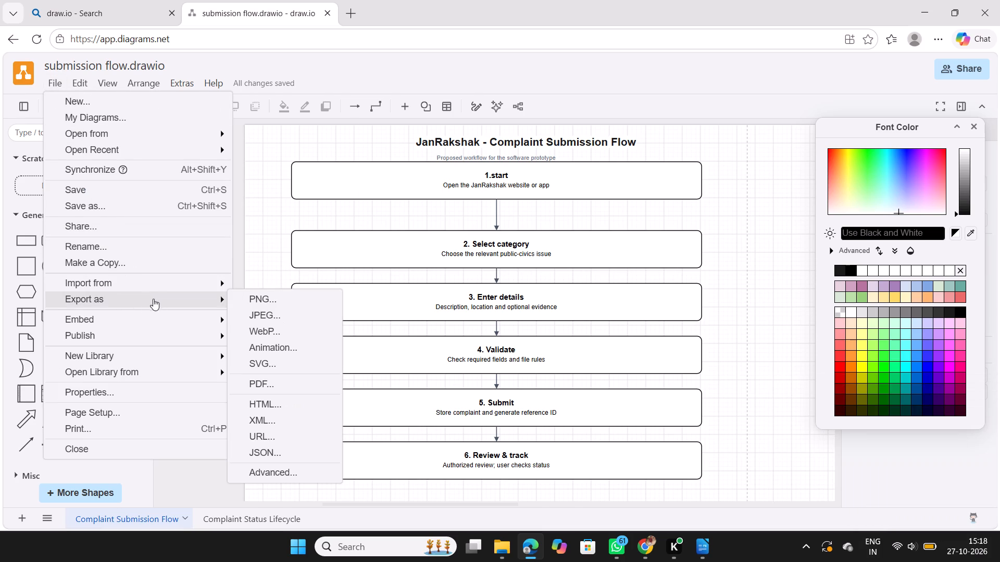
left_click(242, 299)
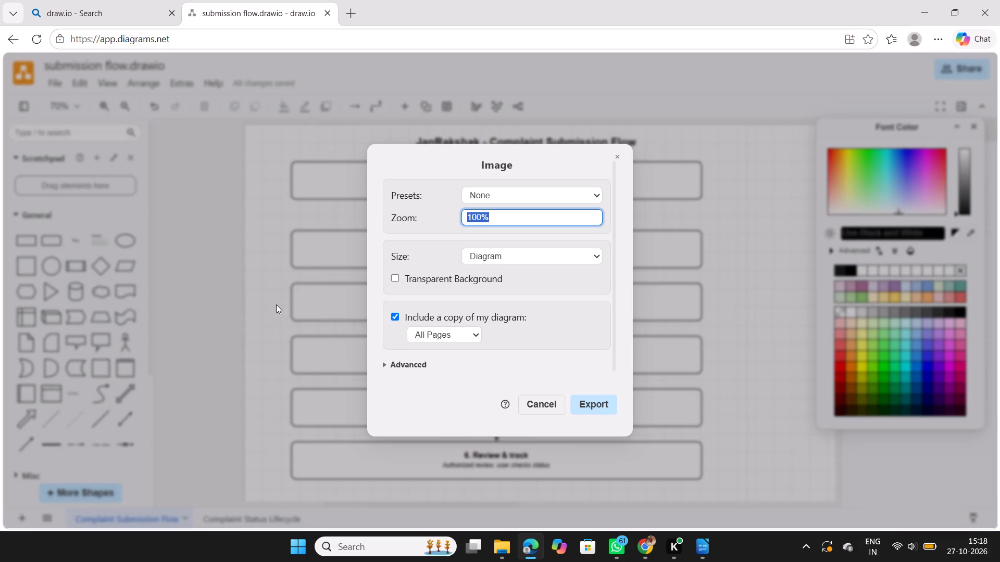
left_click(607, 405)
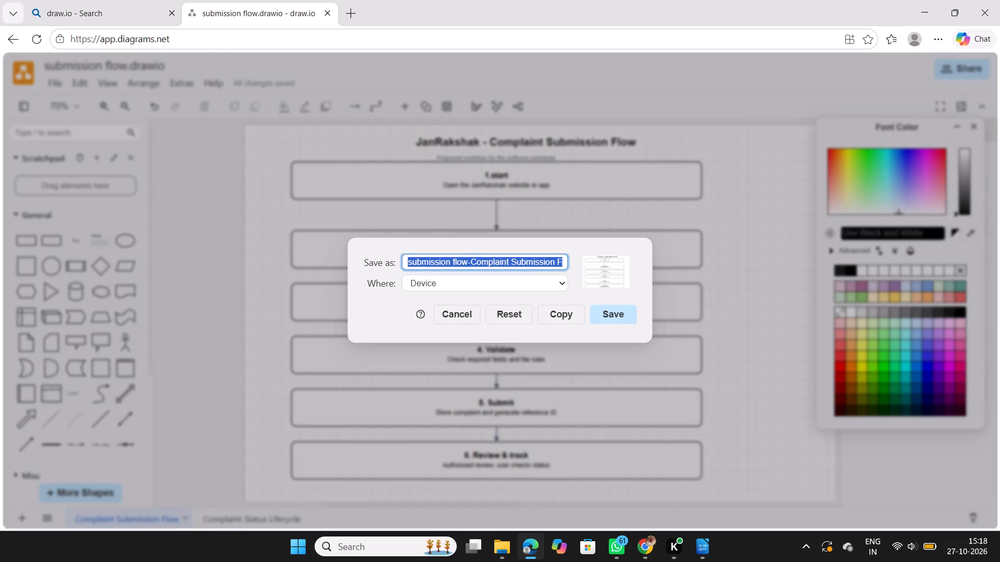
key("BackSpace")
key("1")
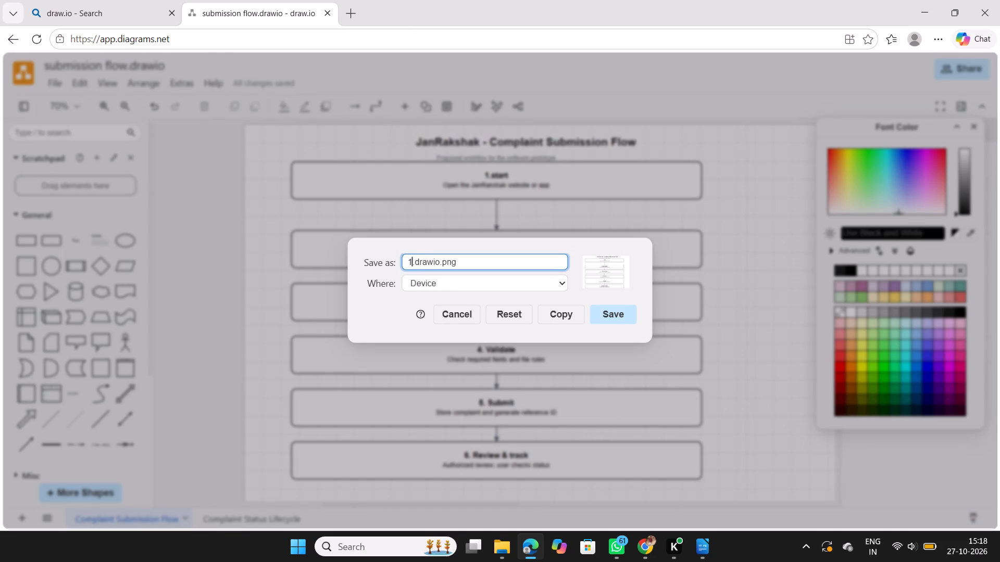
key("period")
left_click(627, 318)
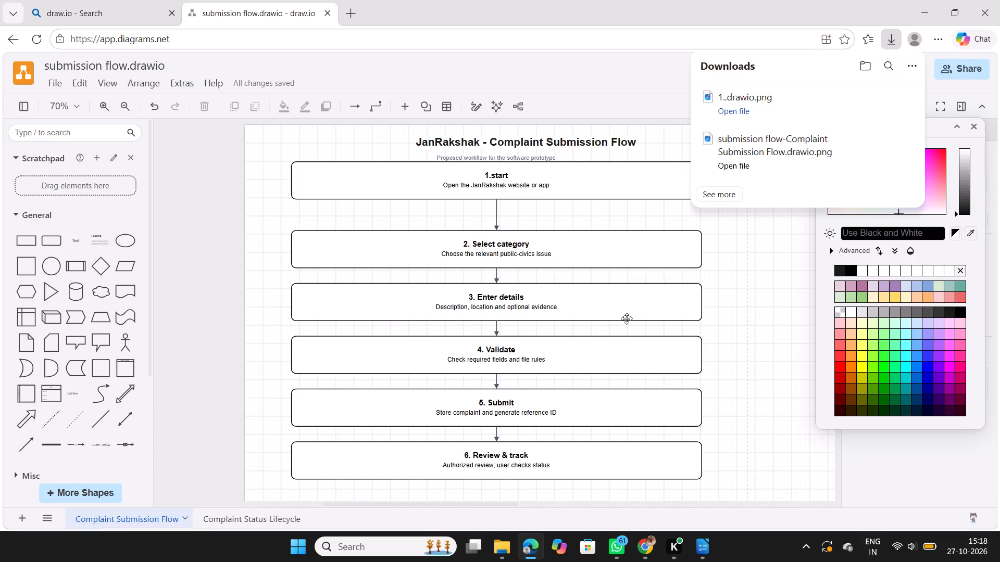
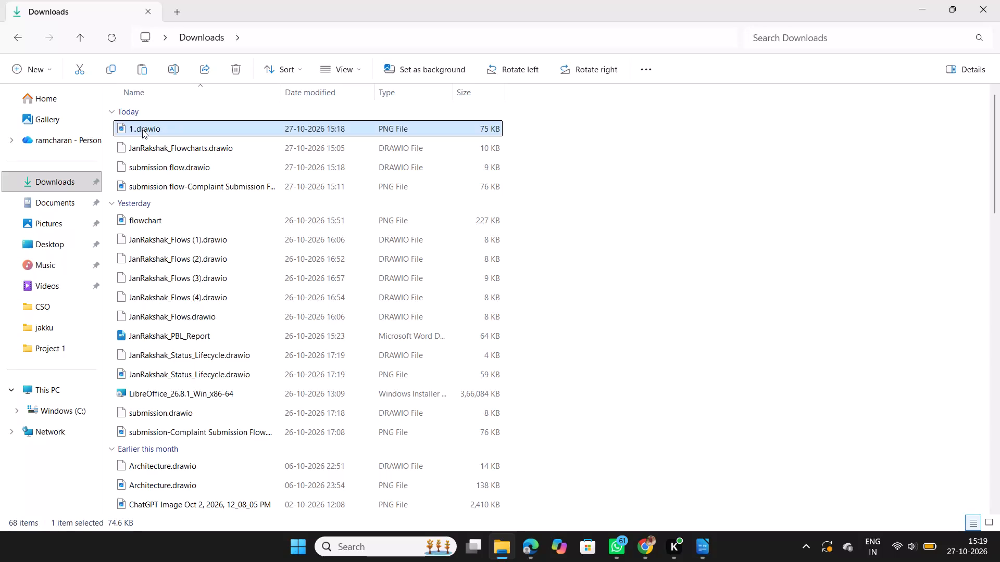
Copy the 1..drawio image from Downloads and replace the complaint submission flowchart under Proposed Algorithm in the LibreOffice Writer report with it.
key("ctrl+c")
left_click(704, 551)
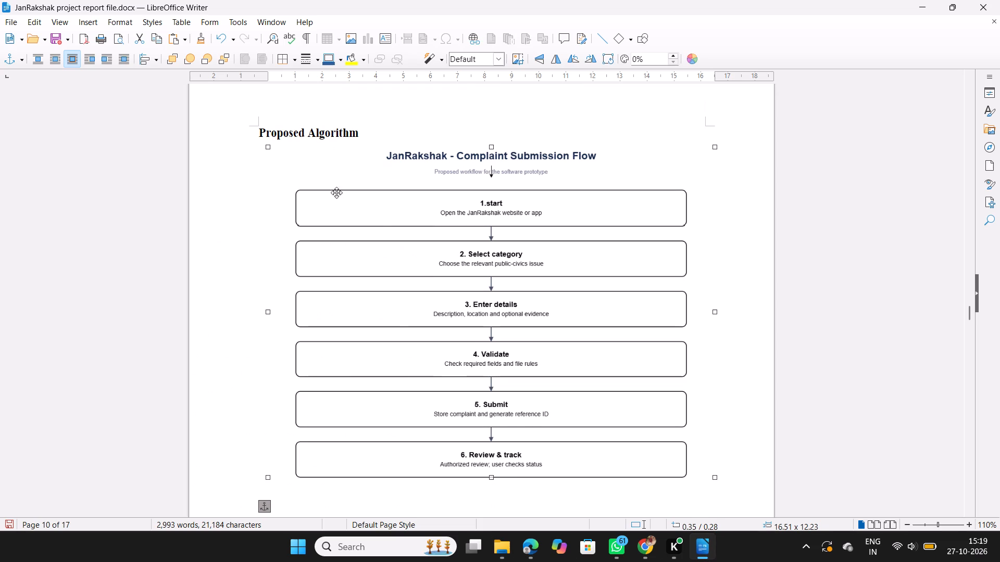
left_click(379, 226)
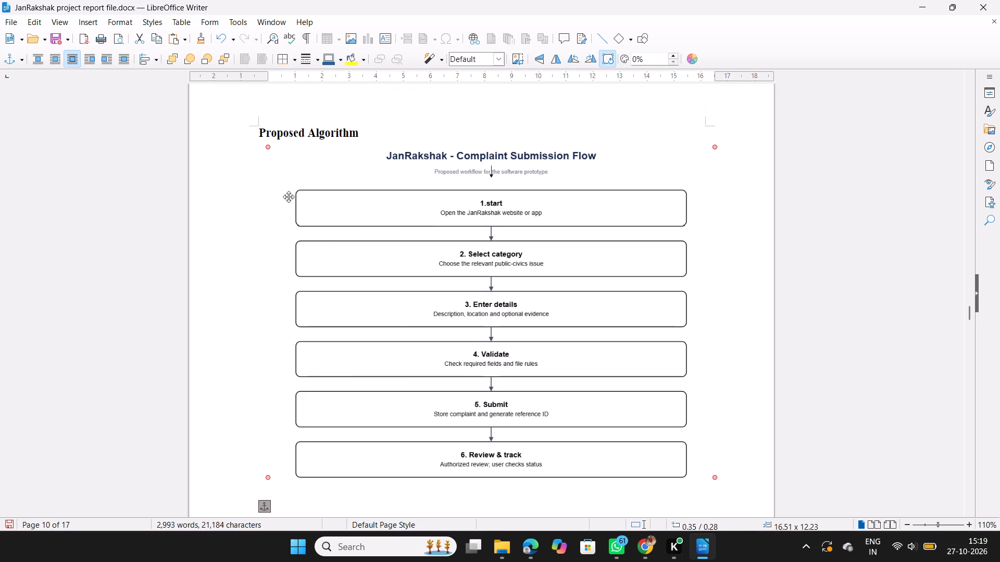
left_click(270, 149)
key("BackSpace")
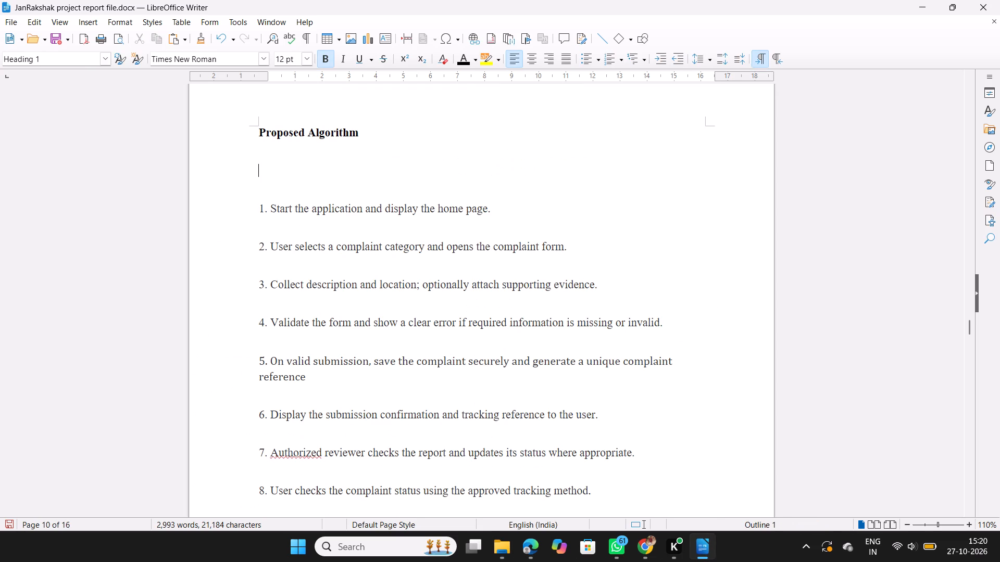
key("ctrl+v")
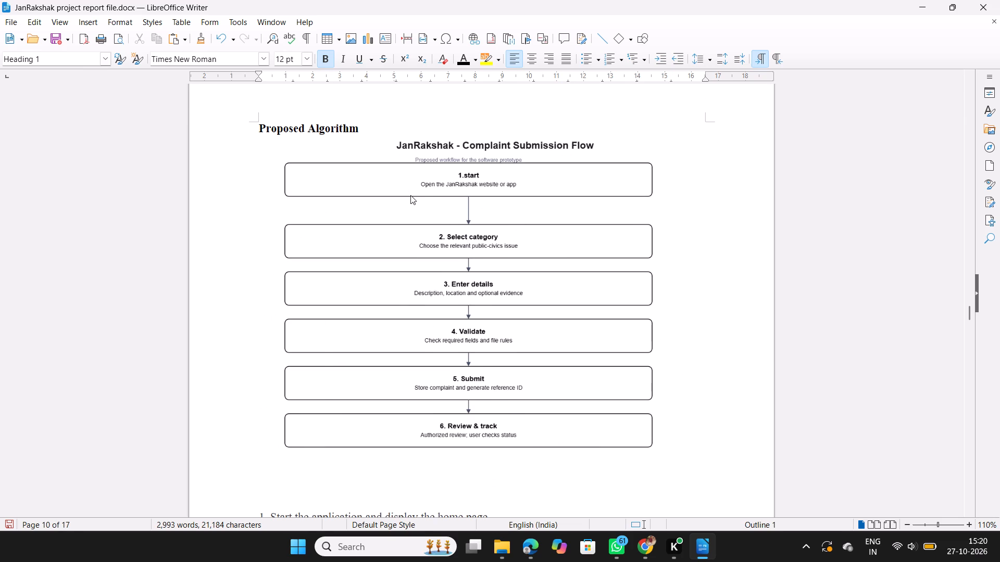
Remove the empty paragraph between the complaint submission flowchart and algorithm item "1. Start the application and display the home page.".
scroll(410, 195, "down", 1)
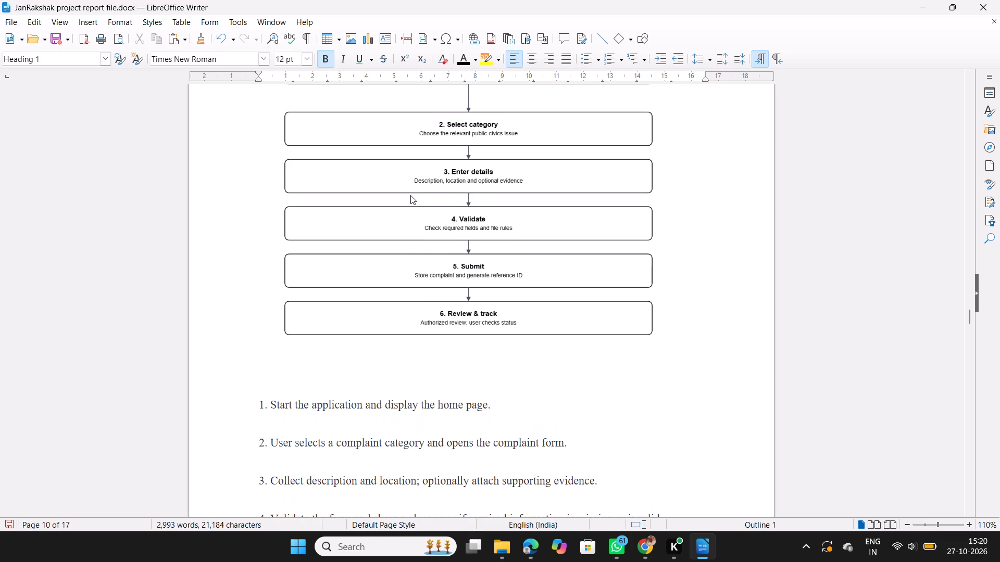
left_click(281, 391)
left_click(257, 386)
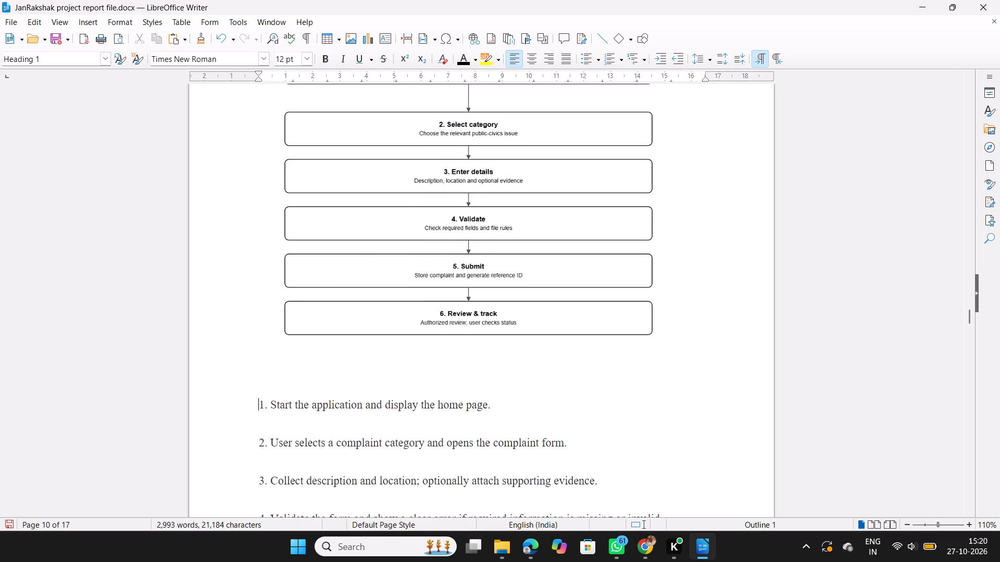
key("BackSpace")
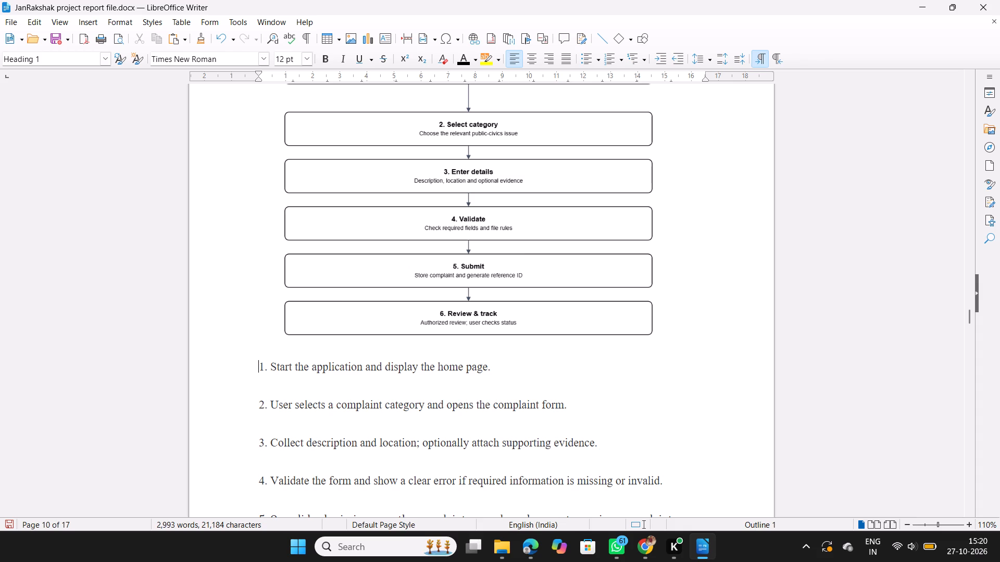
Review the report pages before Proposed Algorithm, covering the status lifecycle diagram and the module descriptions.
scroll(257, 387, "up", 3)
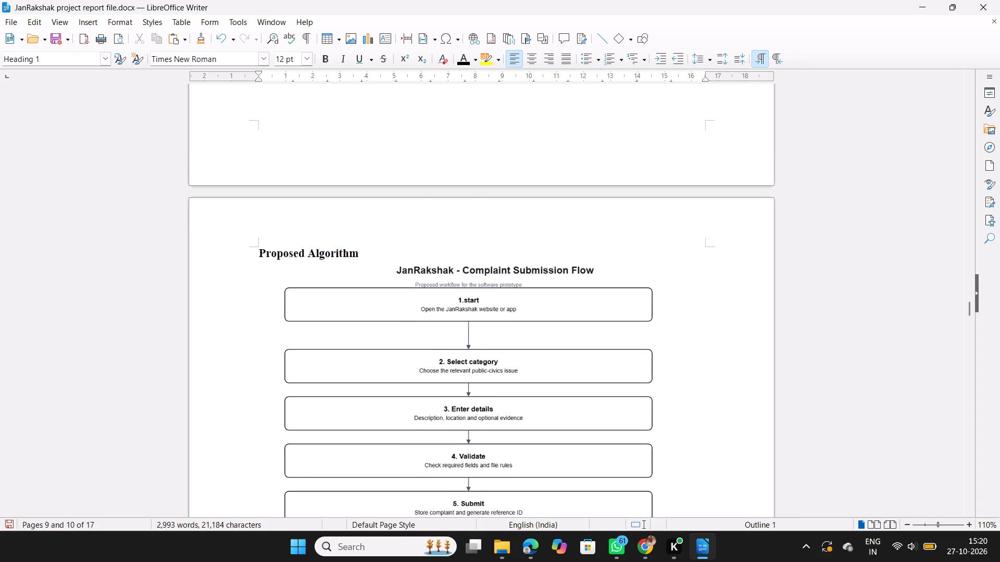
scroll(257, 387, "up", 4)
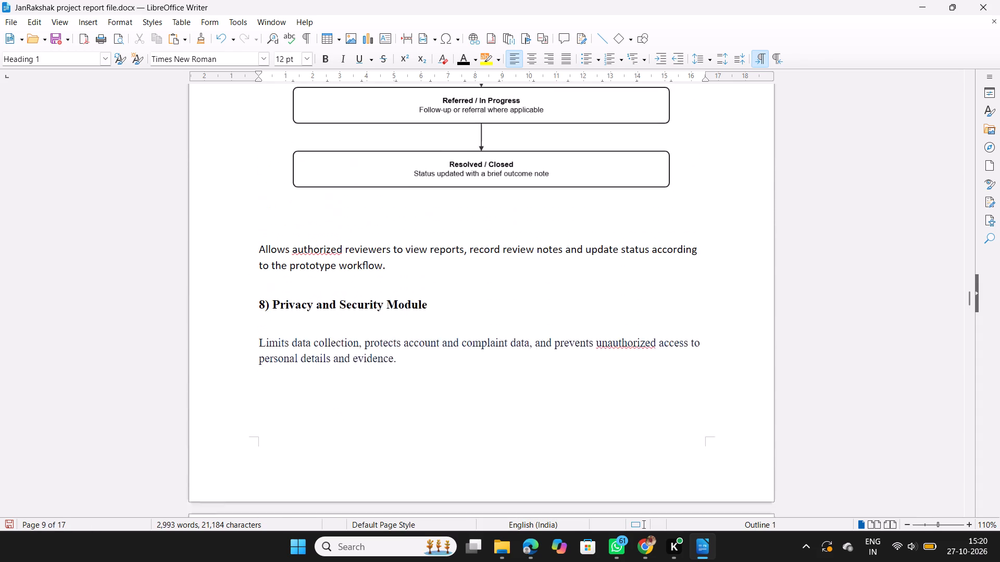
scroll(257, 387, "up", 1)
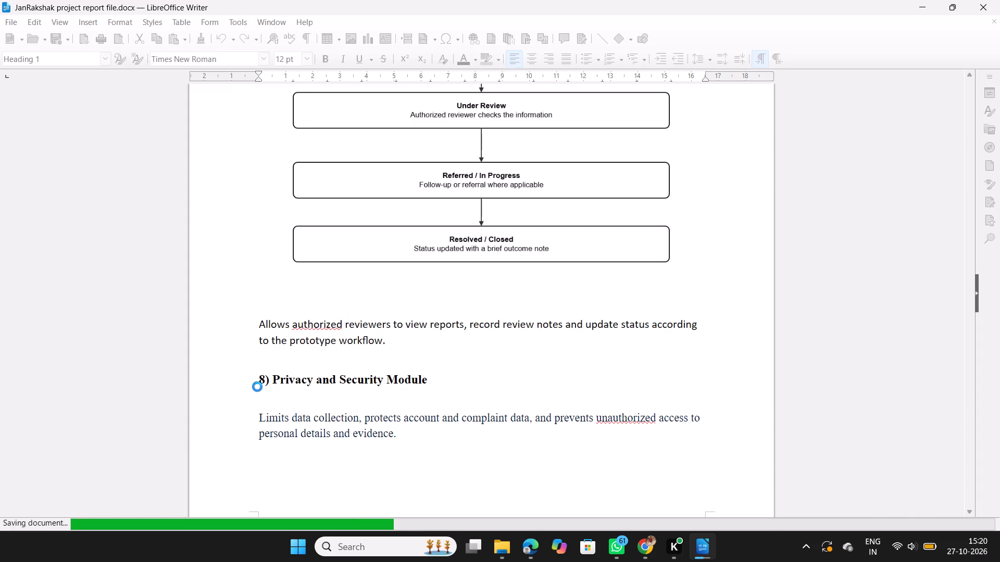
scroll(257, 387, "down", 1)
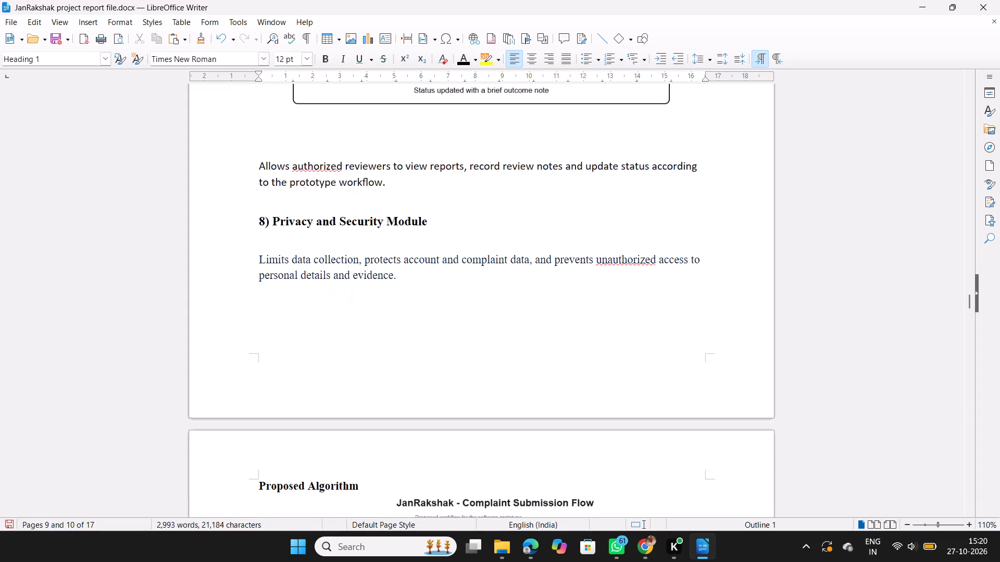
scroll(257, 387, "down", 1)
scroll(257, 387, "up", 5)
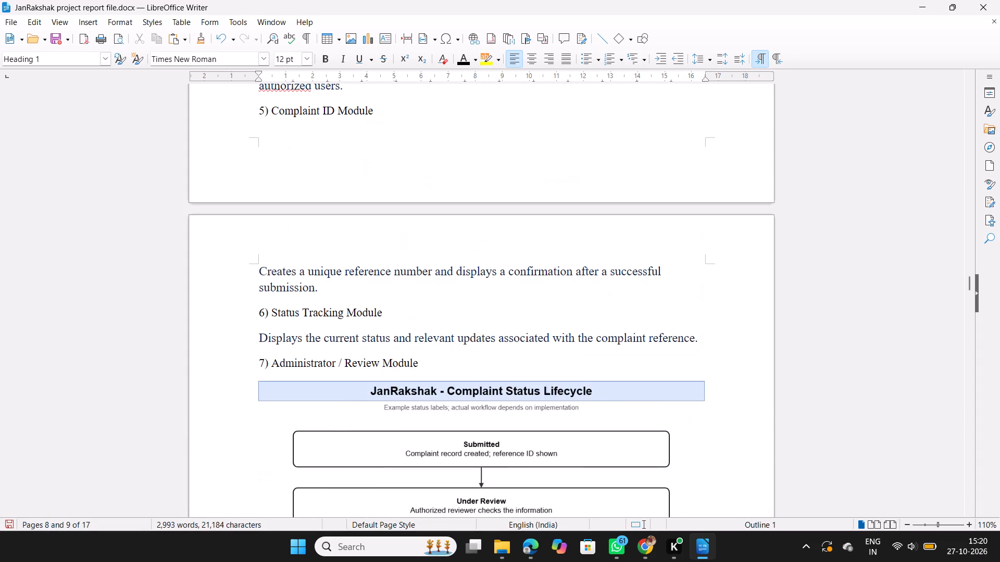
scroll(257, 387, "up", 4)
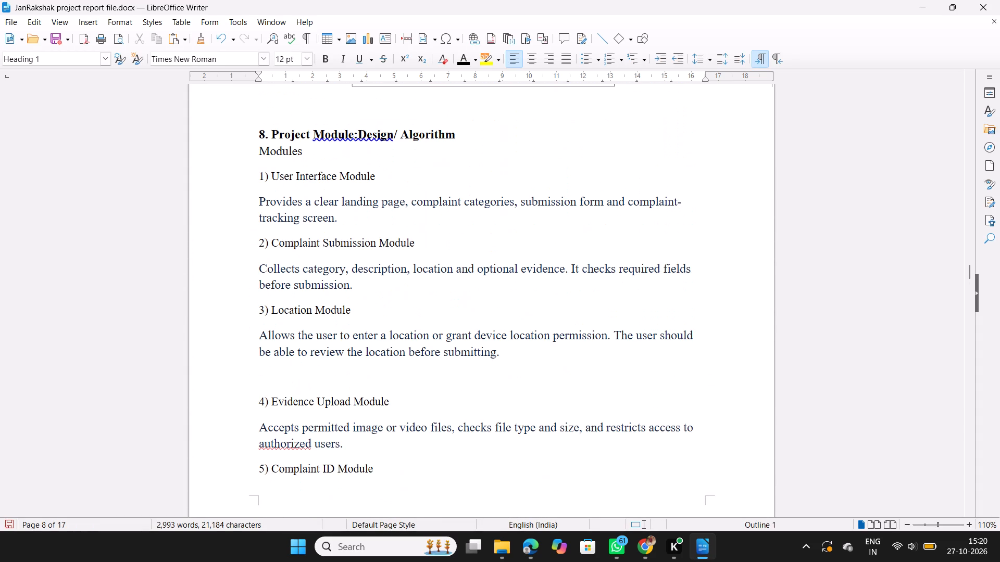
scroll(257, 387, "down", 1)
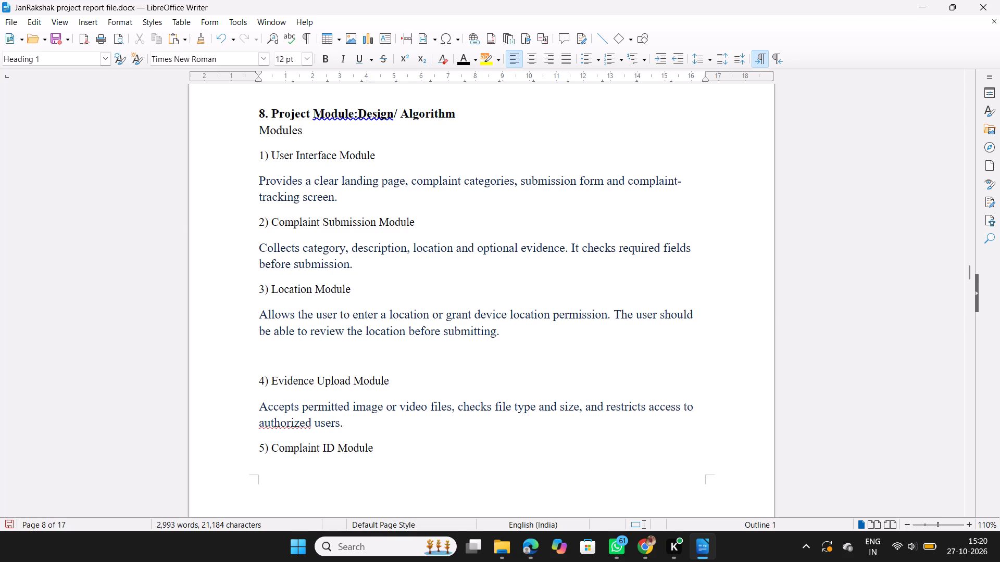
Add the indented heading "Flowchart" on the empty line above the AI-Assisted Civic Issue Reporting Flowchart diagram.
scroll(257, 387, "up", 7)
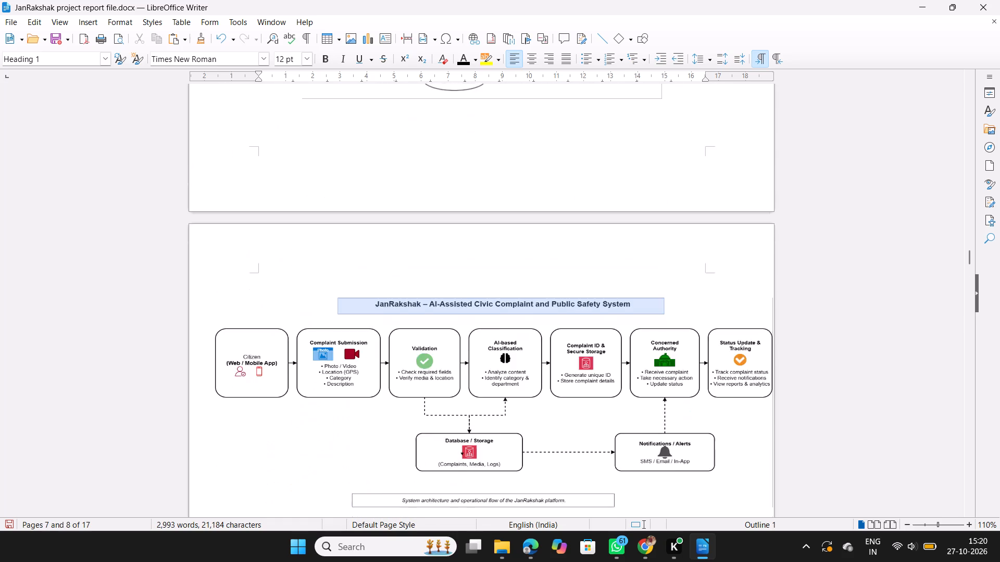
scroll(257, 387, "up", 6)
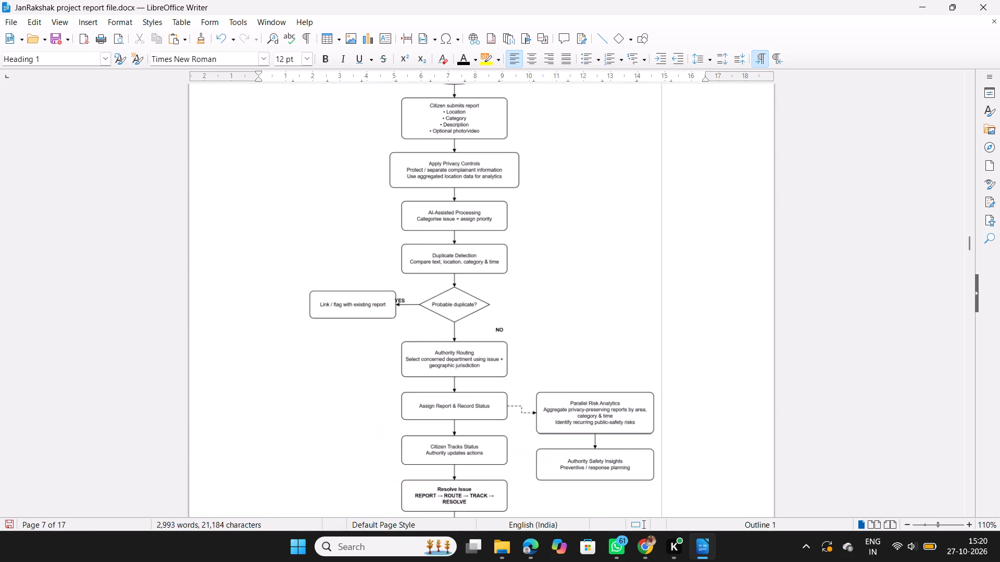
scroll(257, 387, "up", 2)
left_click(319, 319)
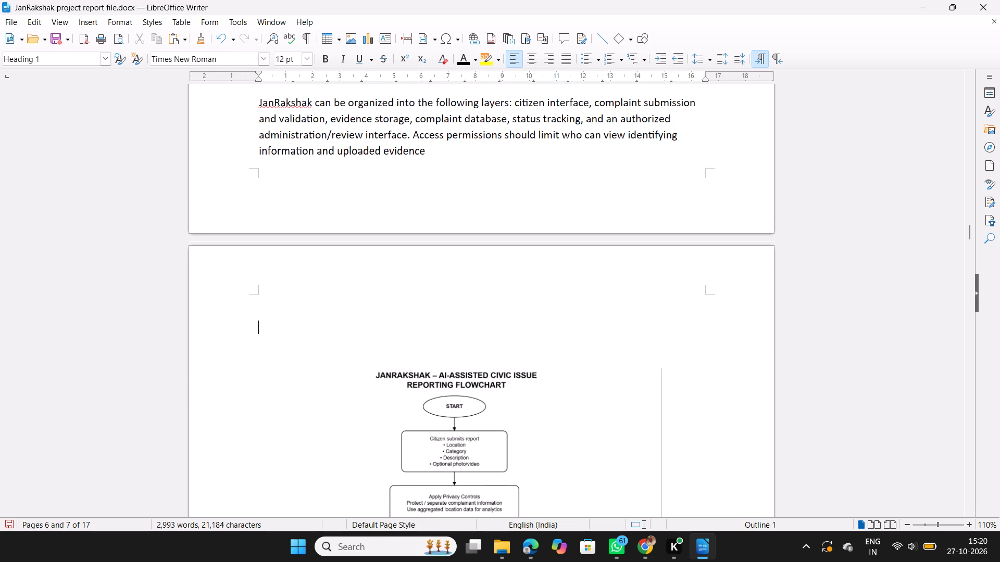
left_click(344, 317)
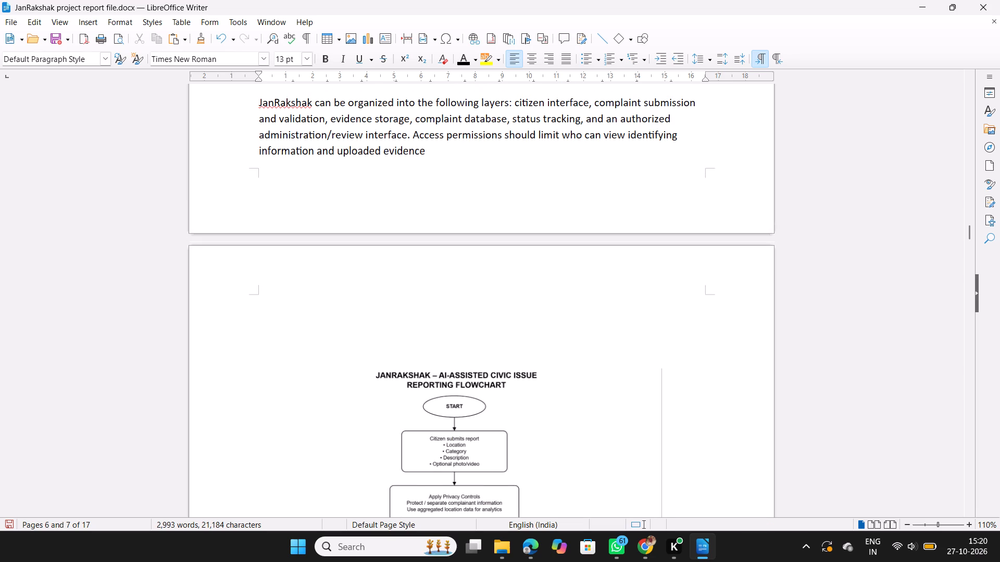
key("space")
key("space")
key("space")
key("space")
key("space")
key("space")
key("space")
key("space")
key("space")
key("space")
key("space")
key("space")
key("space")
key("space")
key("space")
key("space")
key("space")
key("space")
key("space")
key("space")
type("flo")
type("wchart")
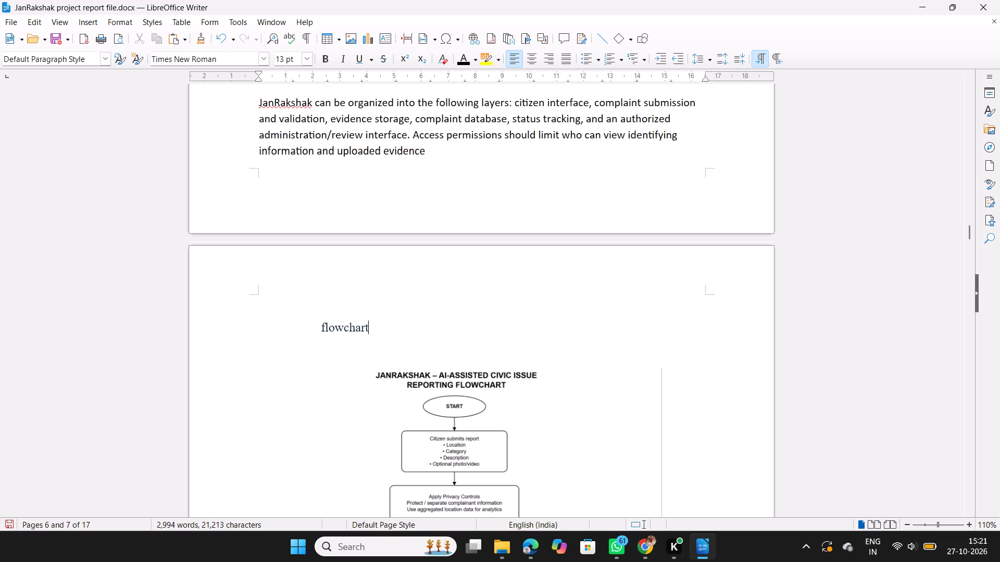
left_click(324, 324)
key("BackSpace")
key("f")
left_click(396, 334)
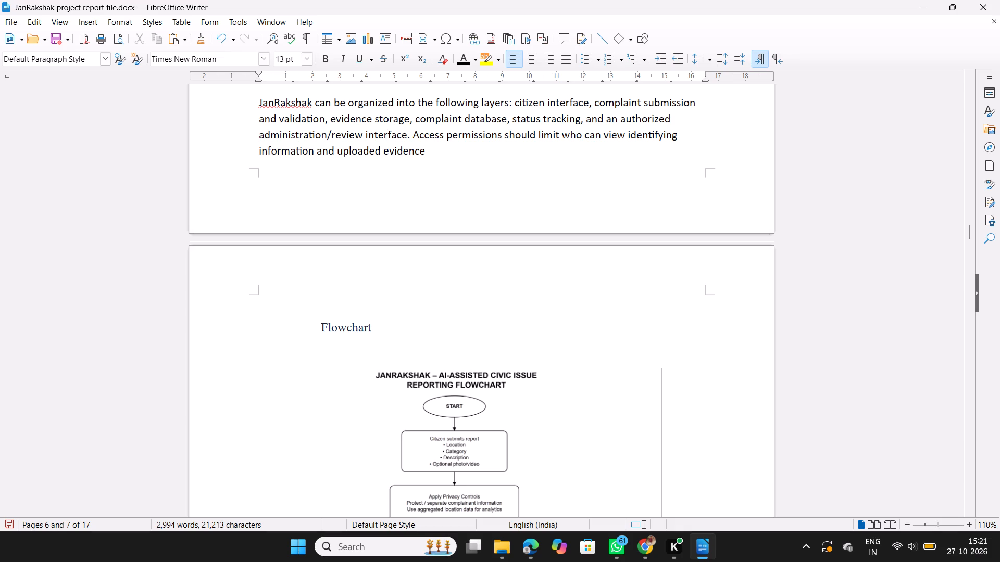
Examine the civic issue reporting flowchart and the architecture diagram on the following page, returning to the Flowchart heading.
scroll(396, 334, "down", 1)
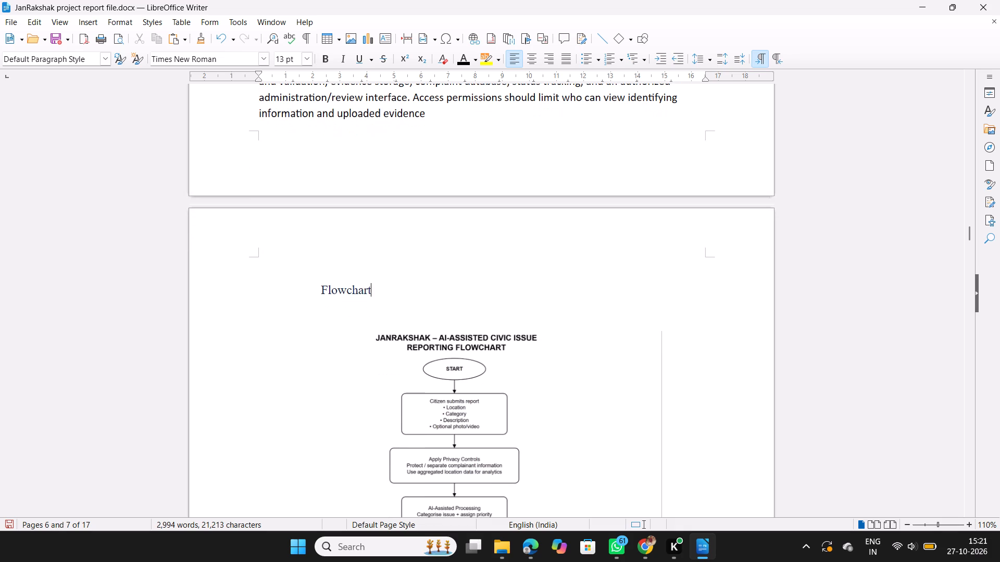
scroll(396, 334, "down", 1)
left_click(371, 336)
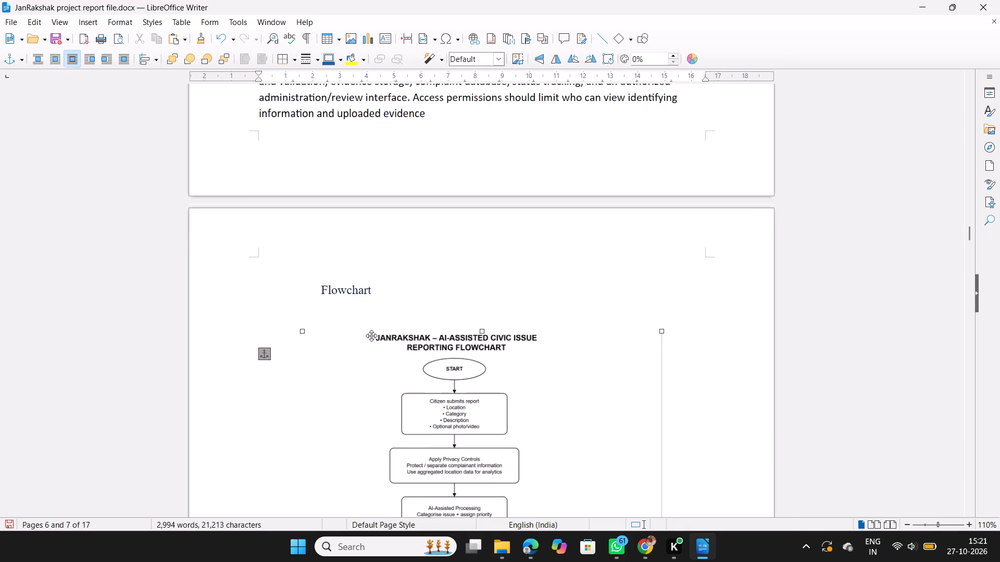
left_click(378, 341)
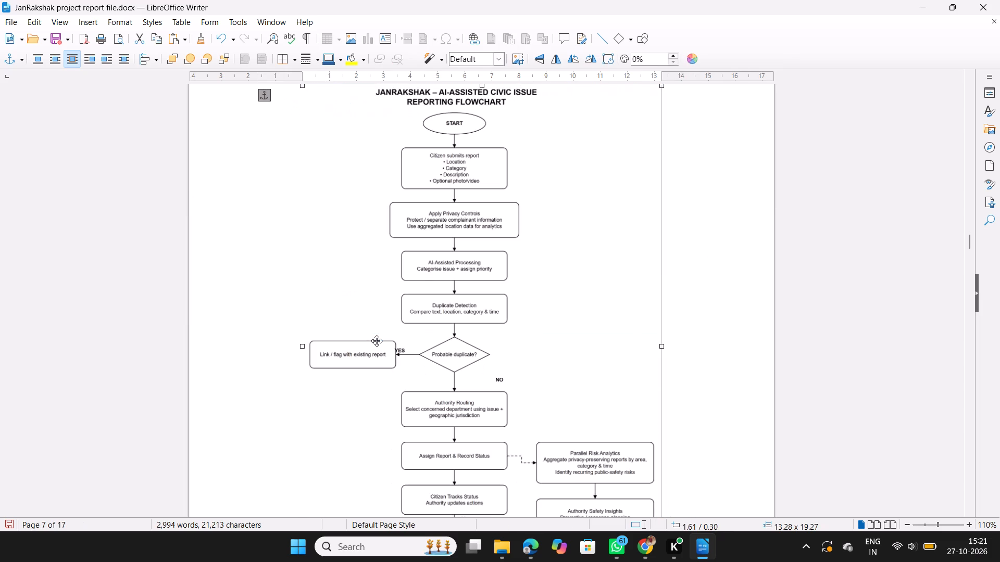
scroll(377, 341, "down", 3)
scroll(377, 341, "up", 1)
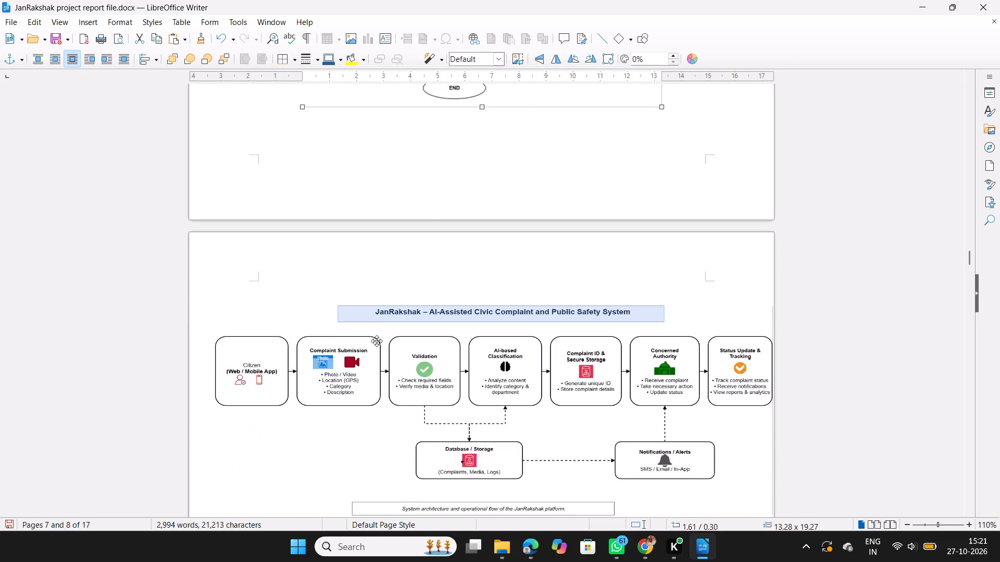
scroll(377, 341, "up", 2)
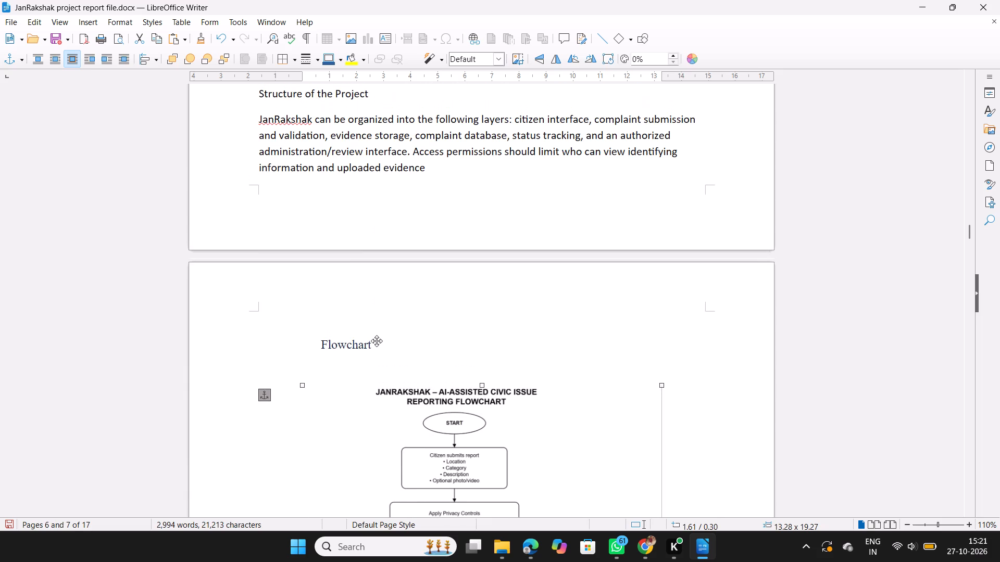
scroll(377, 341, "up", 1)
left_click(393, 353)
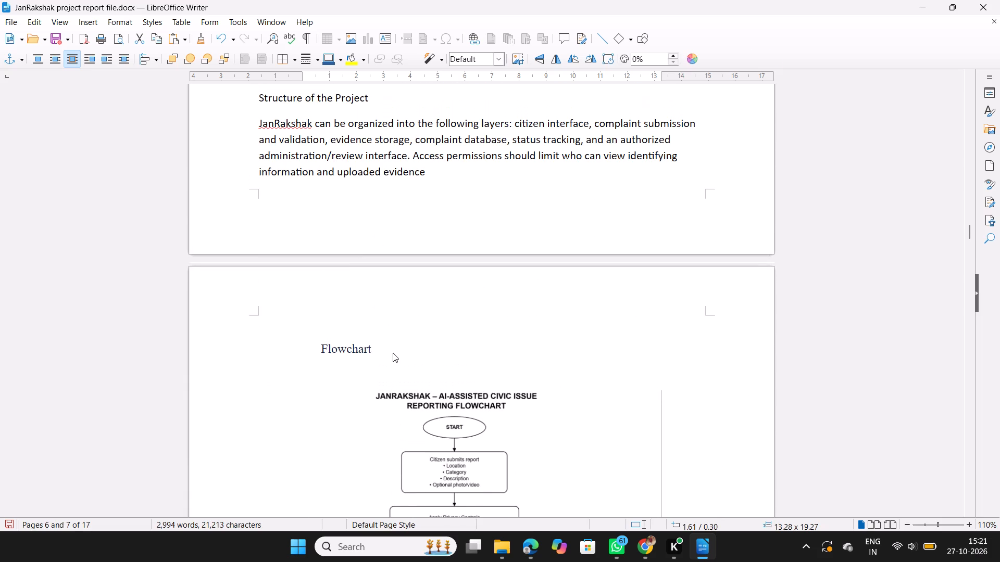
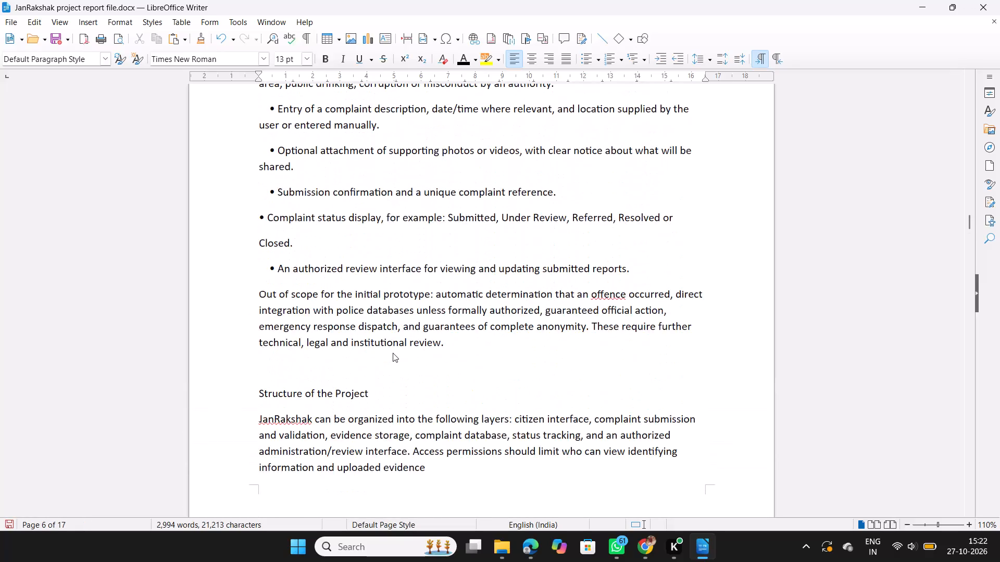
Nudge the AI-Assisted Civic Complaint and Public Safety System diagram to about -1.55 cm horizontally and 0.32 cm vertically from its paragraph area.
scroll(393, 353, "down", 1)
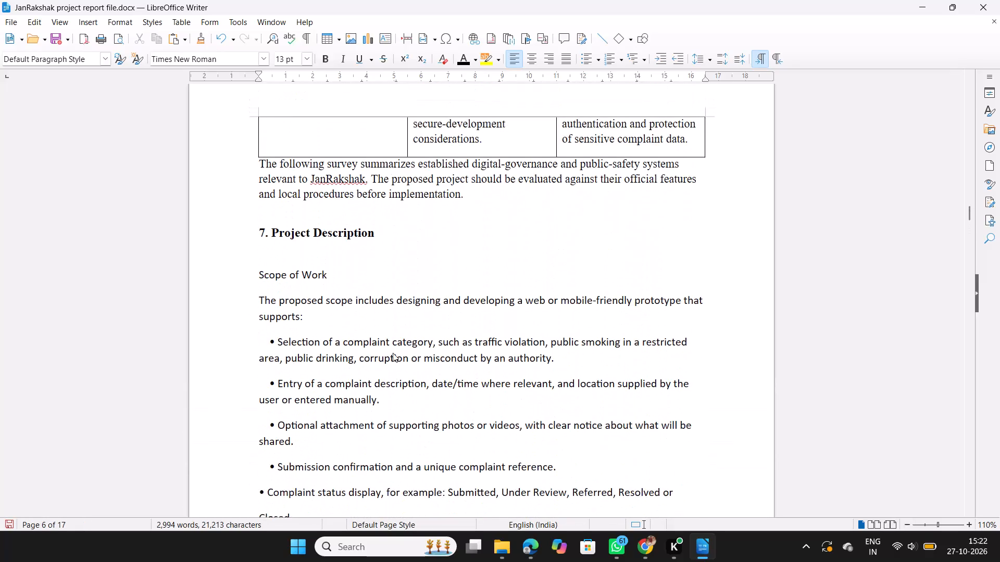
scroll(393, 353, "down", 5)
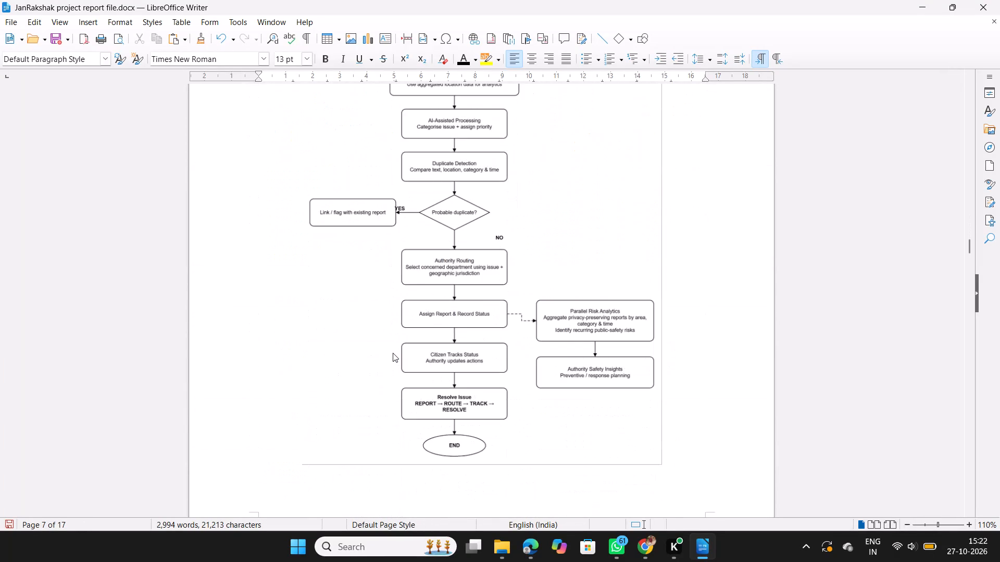
scroll(393, 353, "down", 3)
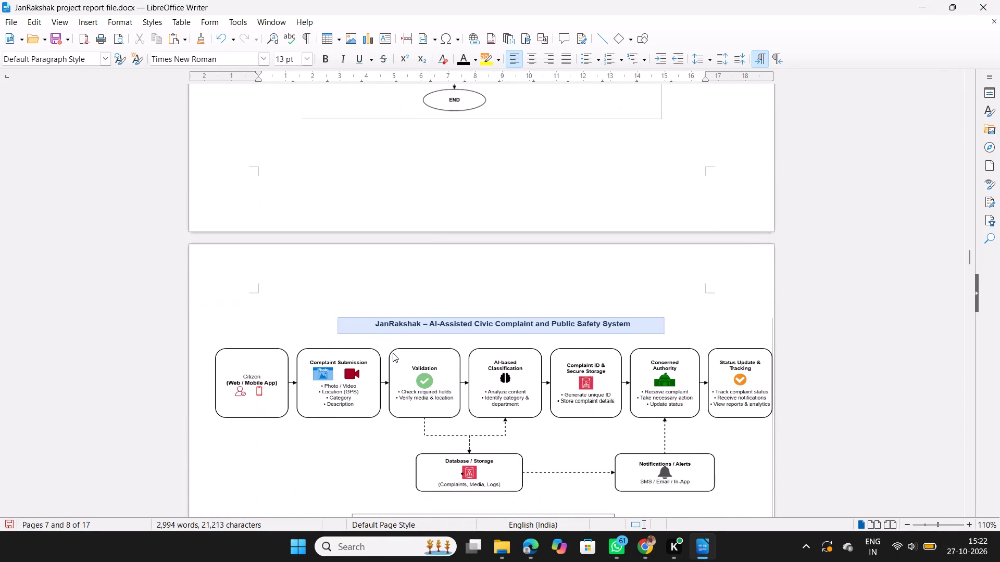
left_click(334, 324)
left_click_drag(351, 327, 379, 327)
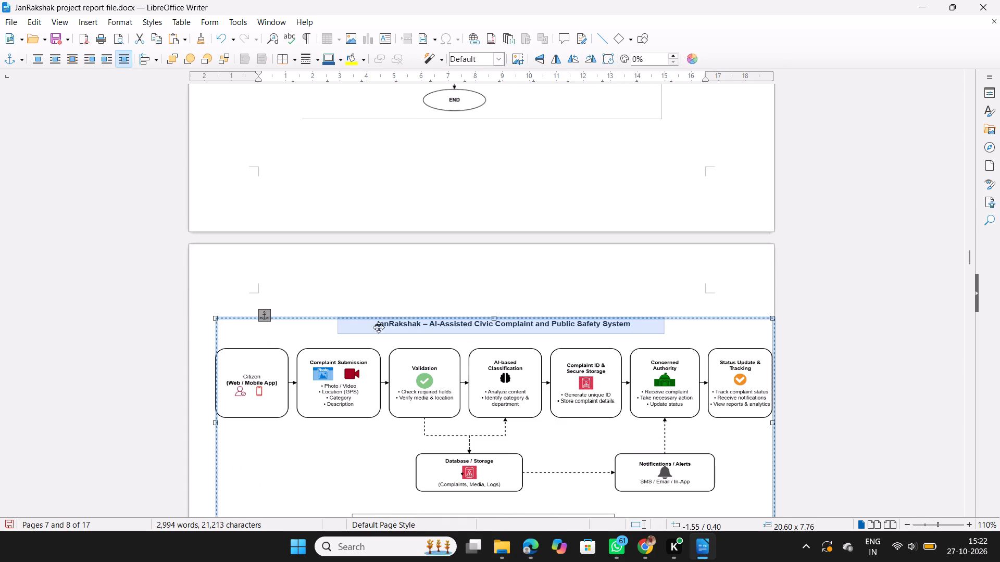
left_click_drag(379, 327, 361, 328)
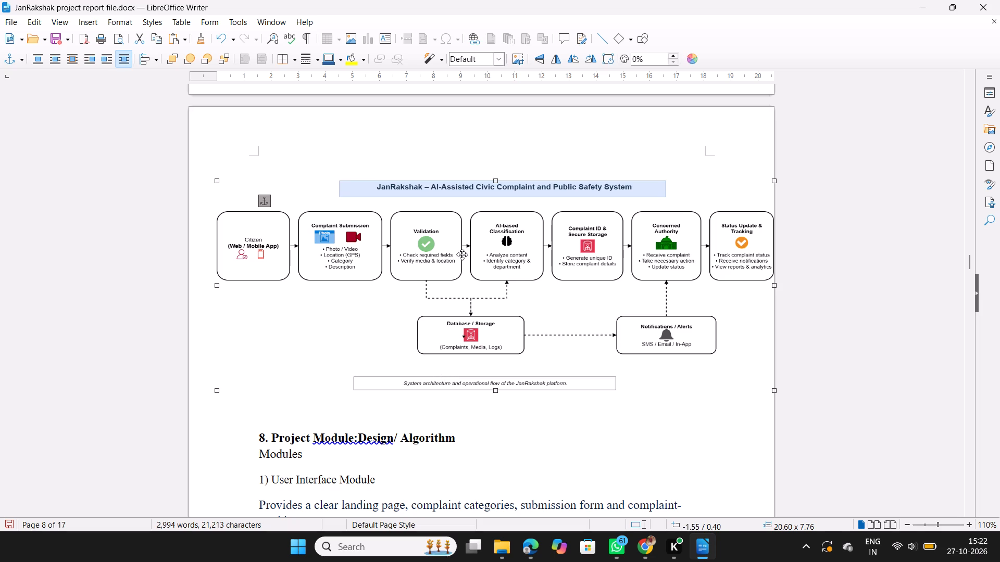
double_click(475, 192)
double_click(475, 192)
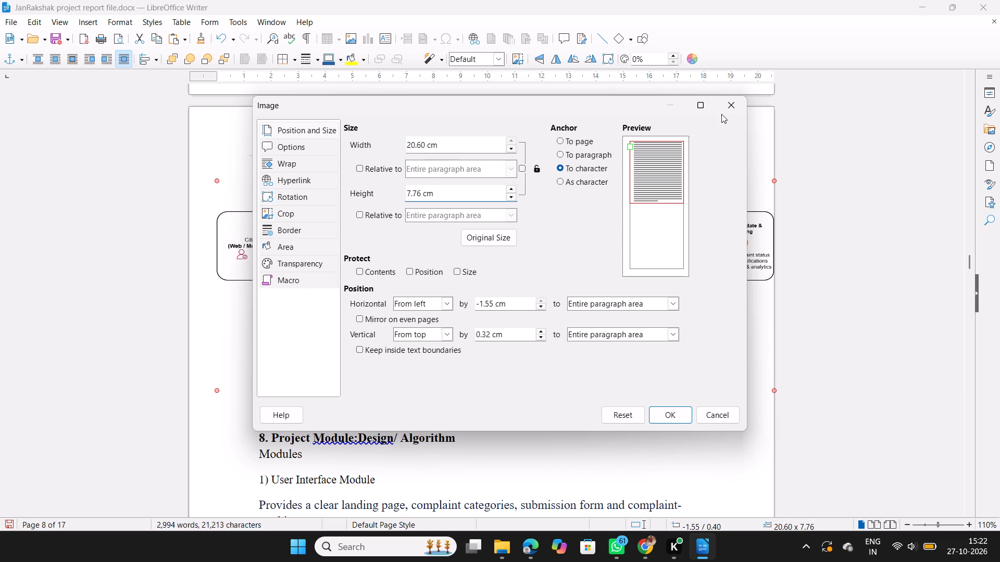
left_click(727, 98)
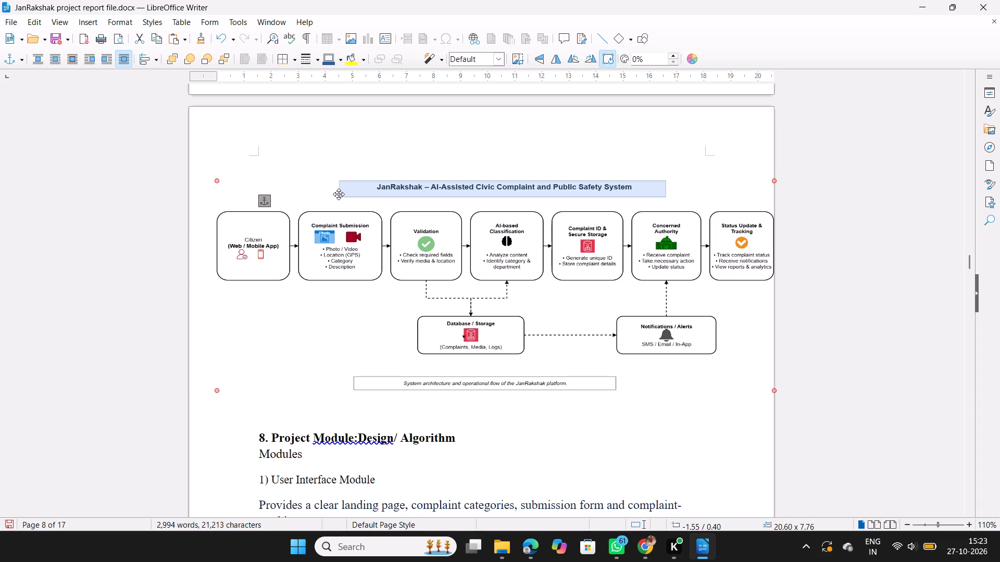
Delete the heading text "Flowchart" above the AI-Assisted Civic Issue Reporting Flowchart diagram, keeping the line's indent.
scroll(339, 180, "up", 1)
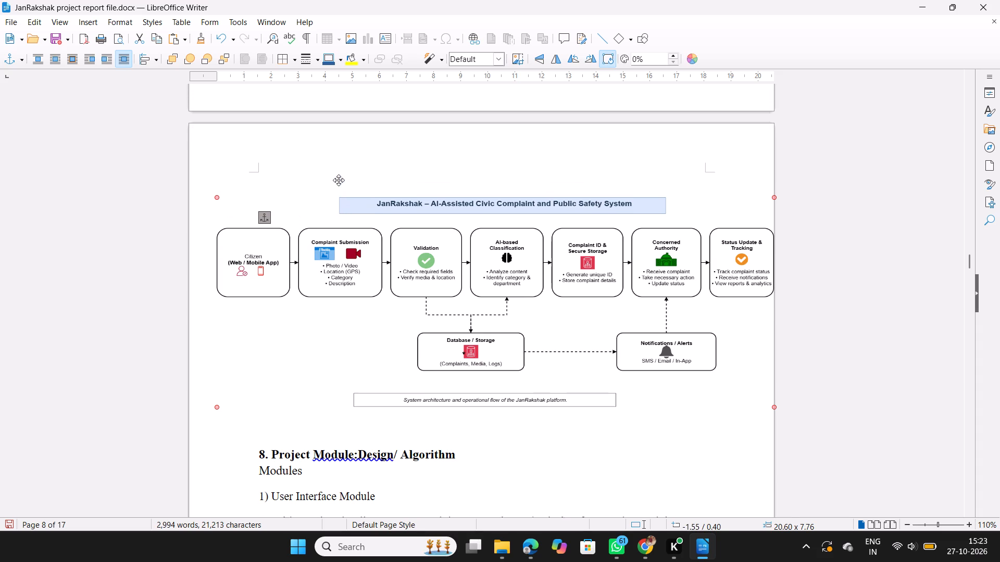
scroll(339, 180, "up", 1)
left_click(339, 180)
scroll(339, 180, "up", 4)
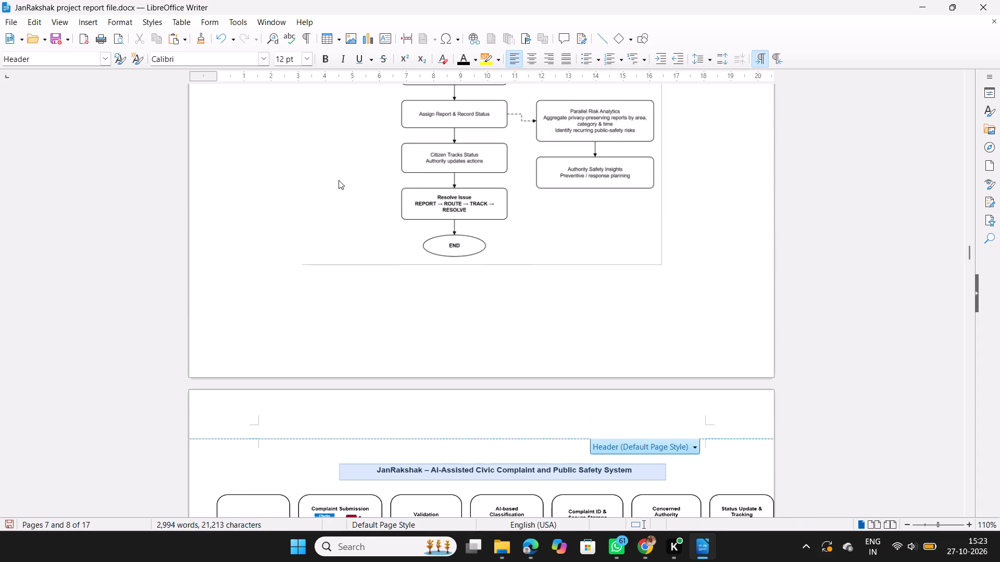
scroll(339, 180, "up", 4)
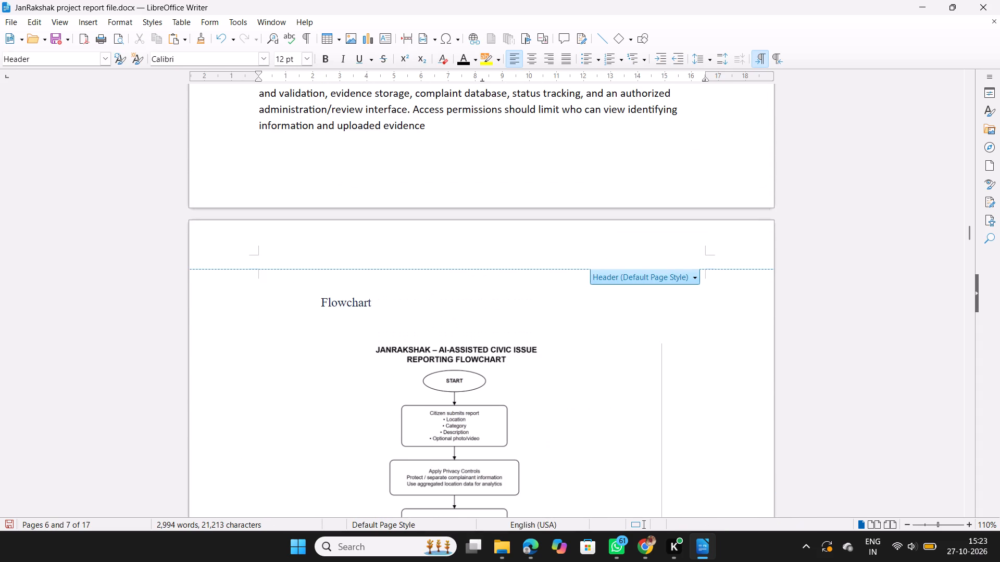
left_click(388, 304)
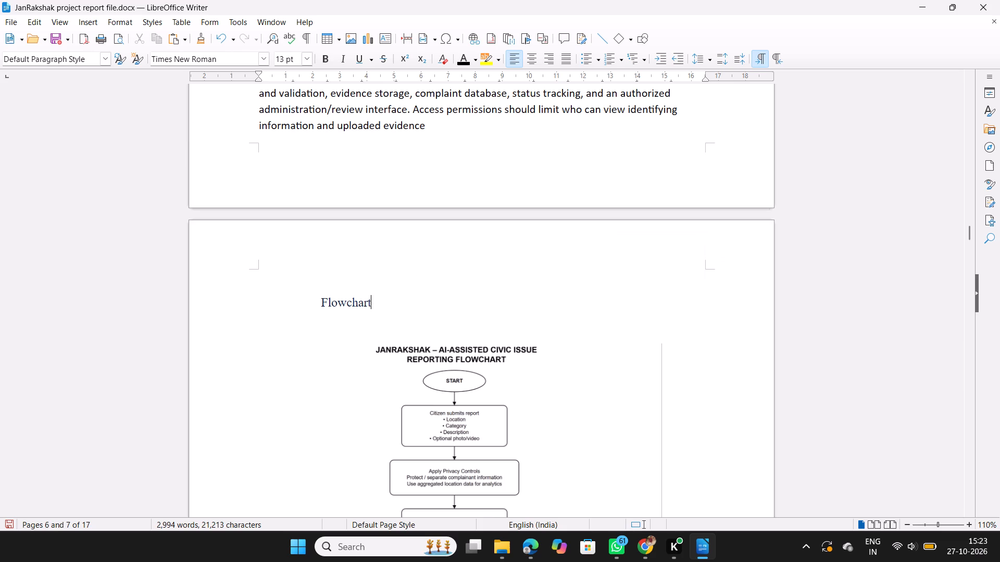
key("BackSpace")
key("BackSpace")
key("BackSpace")
key("BackSpace")
key("BackSpace")
key("BackSpace")
key("BackSpace")
key("plus")
key("BackSpace")
key("BackSpace")
key("BackSpace")
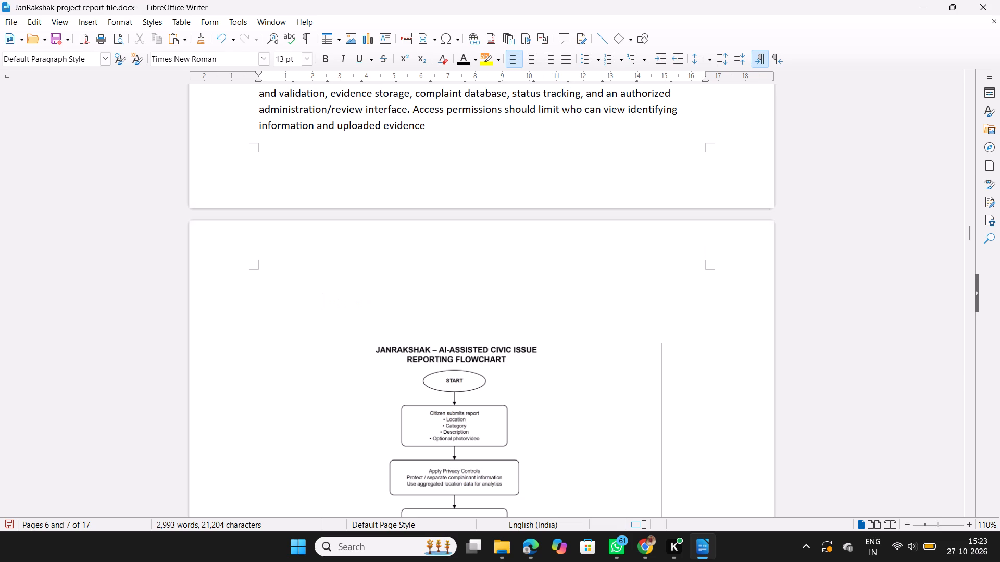
key("BackSpace")
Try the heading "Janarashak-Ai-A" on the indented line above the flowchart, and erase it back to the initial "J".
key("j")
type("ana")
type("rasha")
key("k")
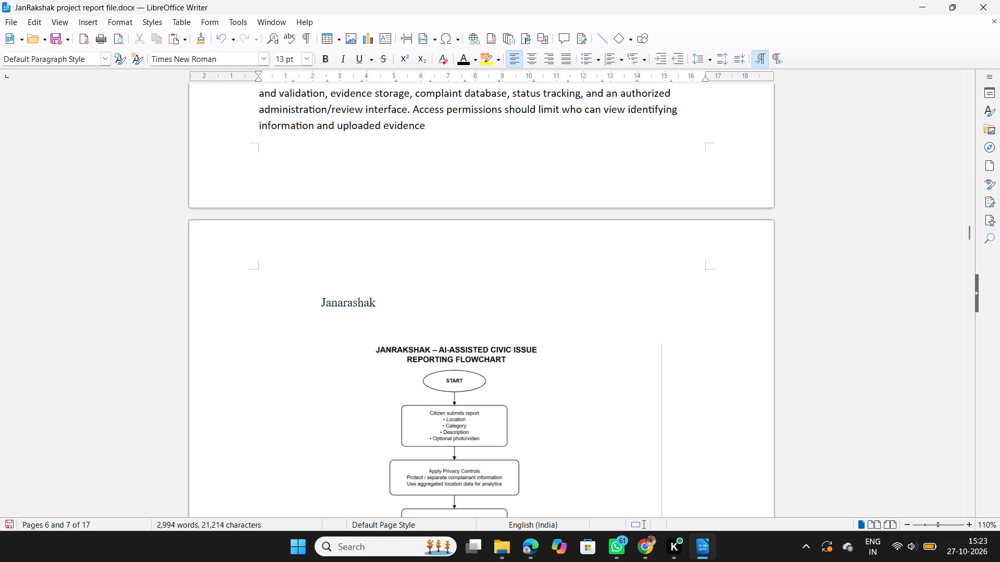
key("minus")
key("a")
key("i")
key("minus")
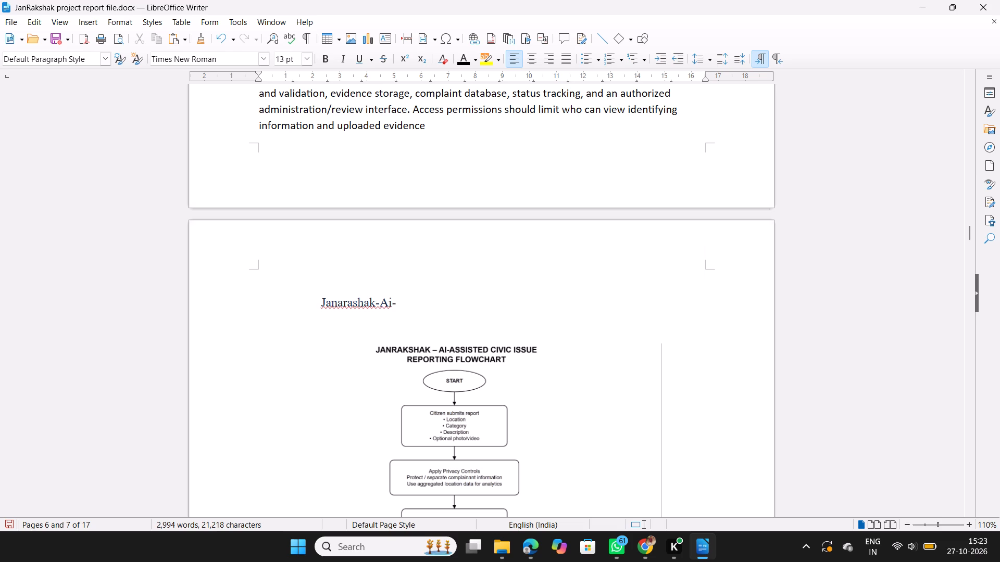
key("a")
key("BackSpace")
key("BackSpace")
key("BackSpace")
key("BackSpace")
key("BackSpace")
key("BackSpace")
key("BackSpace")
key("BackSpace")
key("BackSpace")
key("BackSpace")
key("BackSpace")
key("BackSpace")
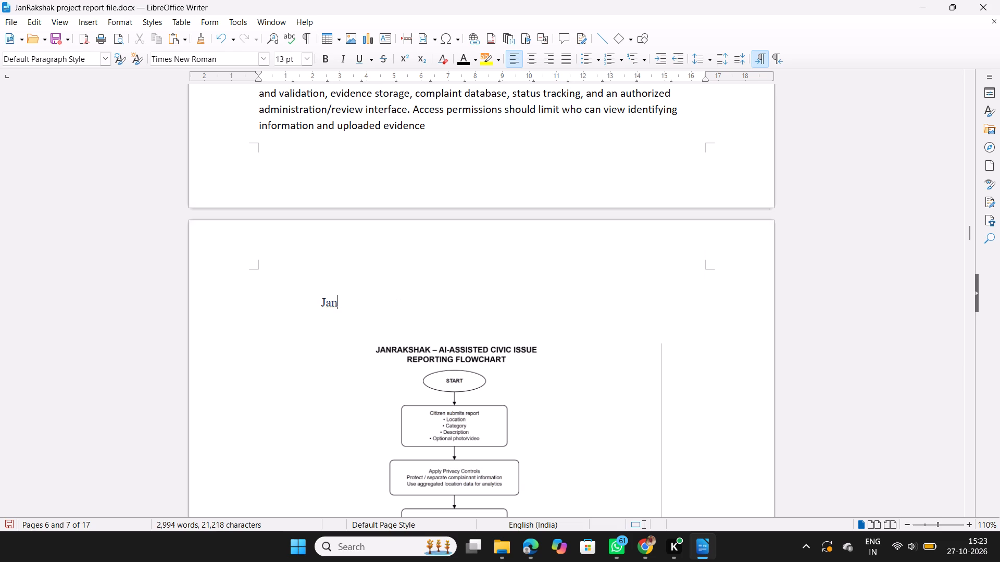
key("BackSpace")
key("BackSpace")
Continue the heading above the civic issue reporting flowchart in capitals as "JA".
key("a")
Continue the capitalised heading above the civic issue reporting flowchart so that it reads "JANARAKSHAK-AI-ASSISTED CIVIC ISSUE".
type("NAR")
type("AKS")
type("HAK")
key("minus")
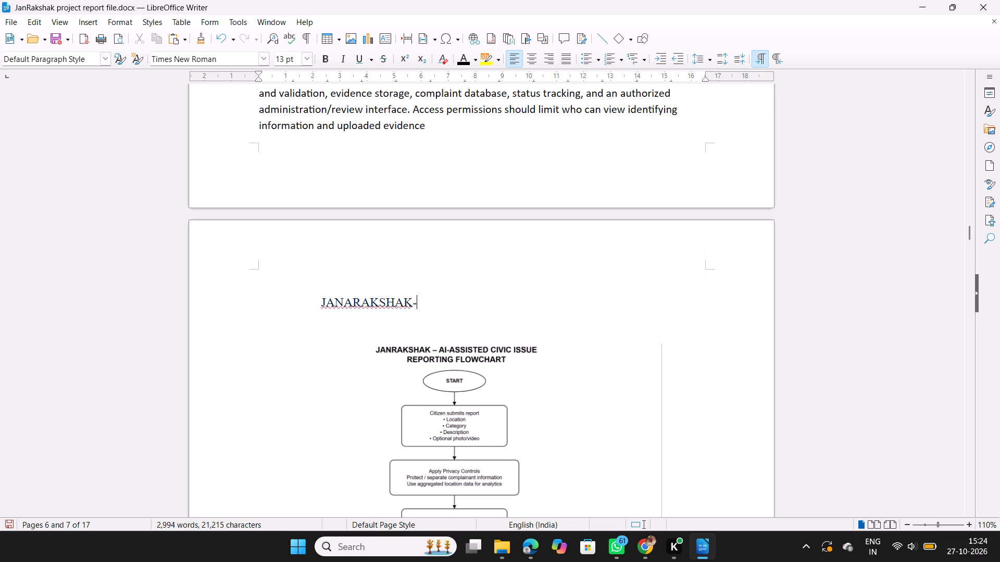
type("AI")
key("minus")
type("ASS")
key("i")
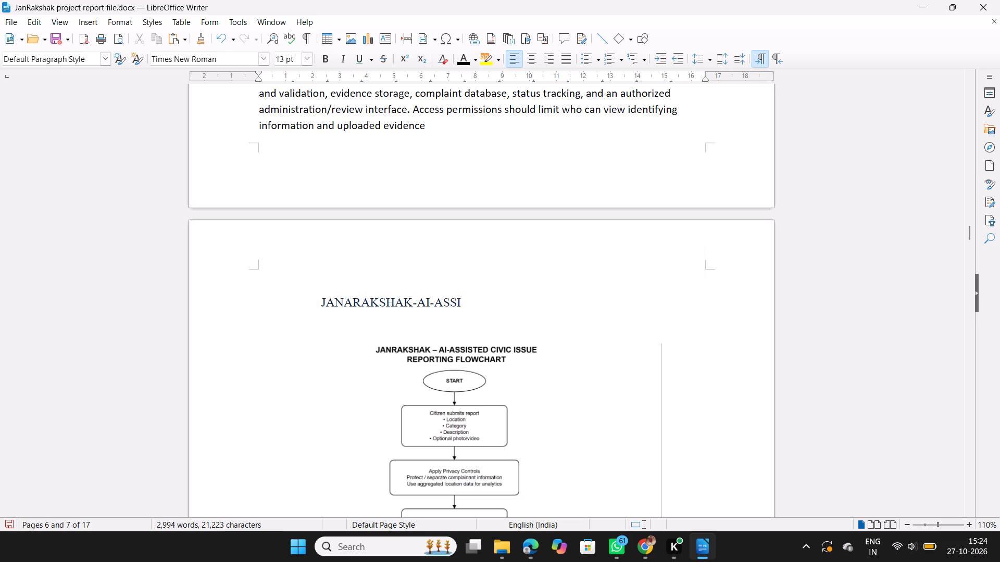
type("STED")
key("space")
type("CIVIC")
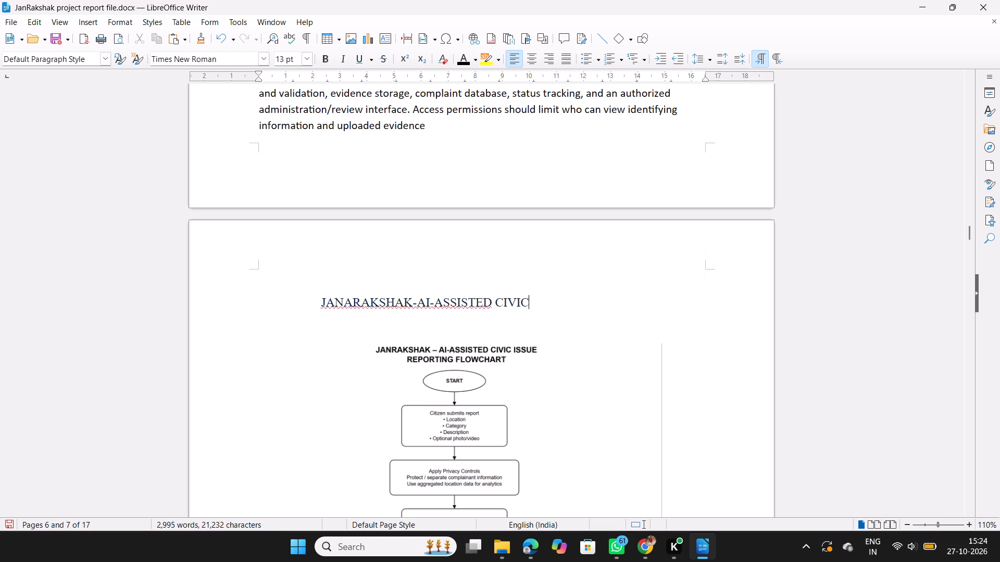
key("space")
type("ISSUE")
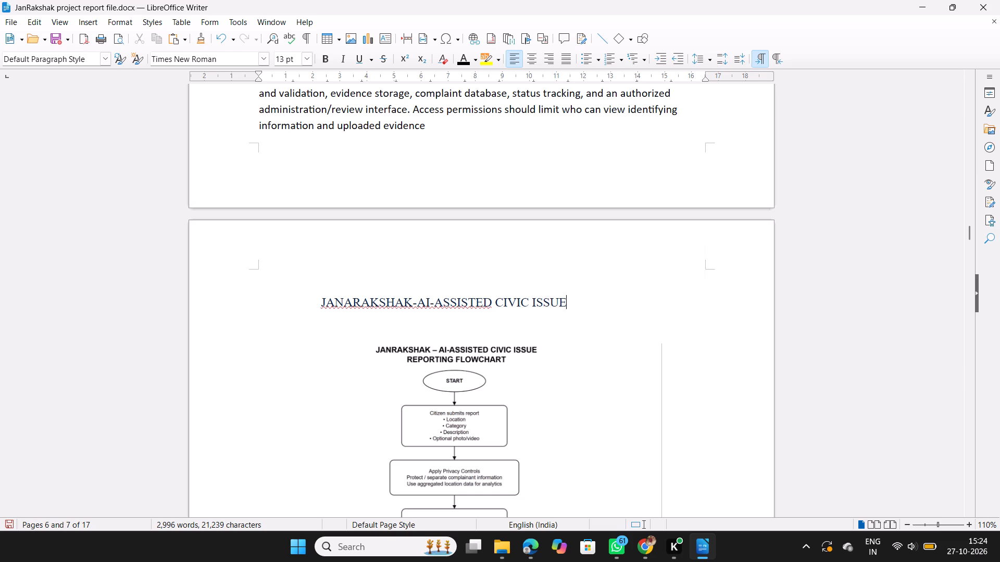
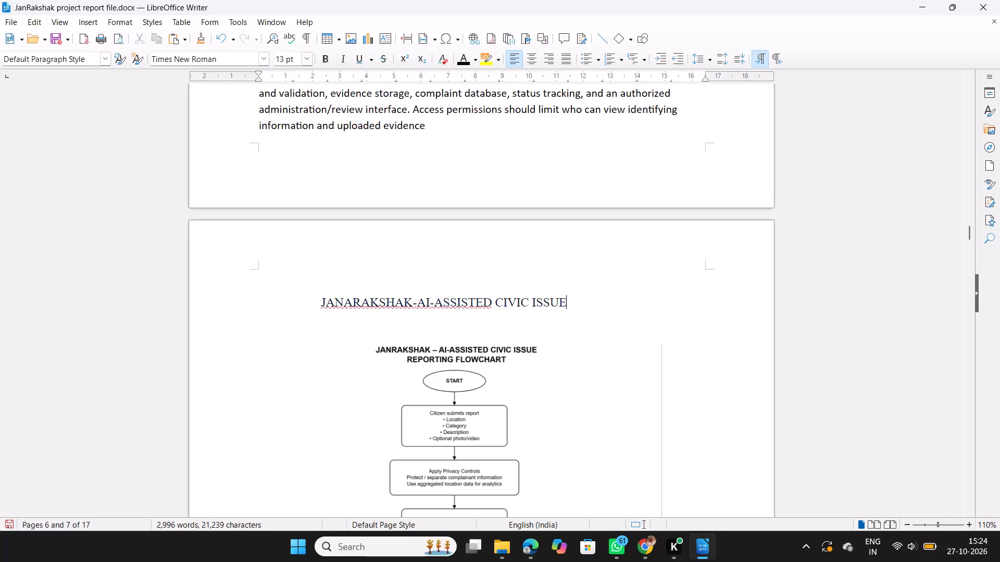
Complete the heading above the civic issue reporting flowchart by adding "REPORTING FLOWCHART" in capitals after "ISSUE".
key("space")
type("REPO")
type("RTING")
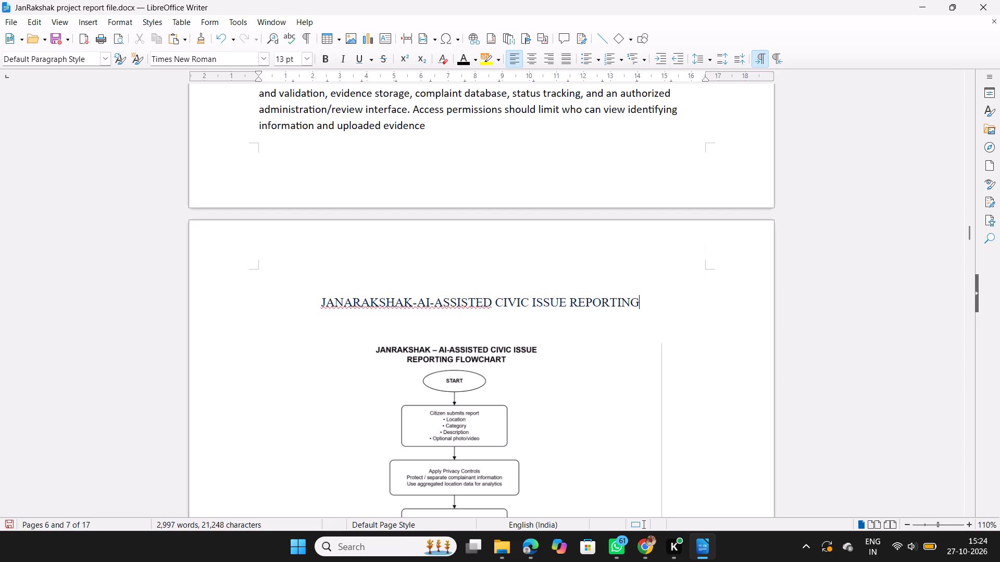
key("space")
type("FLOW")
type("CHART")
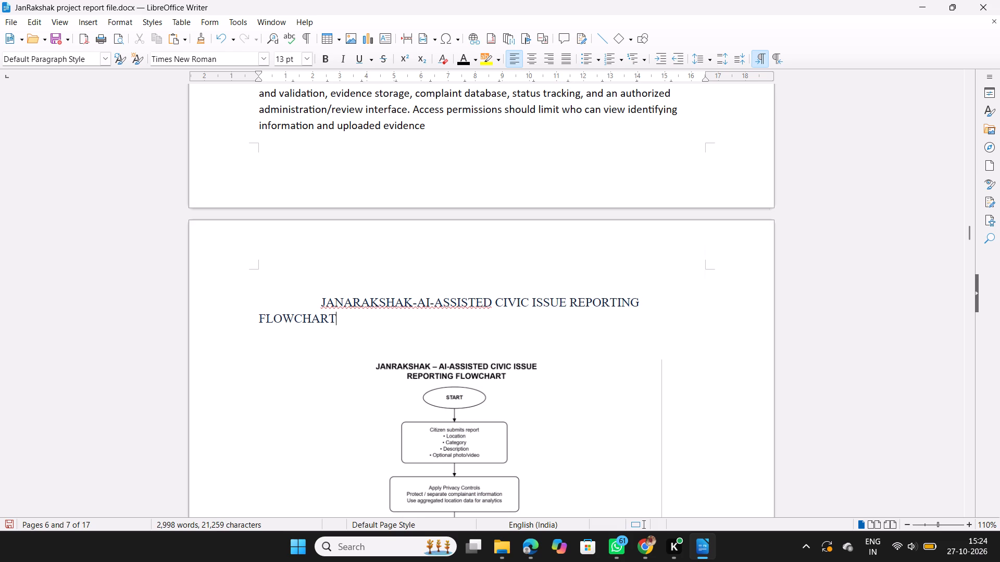
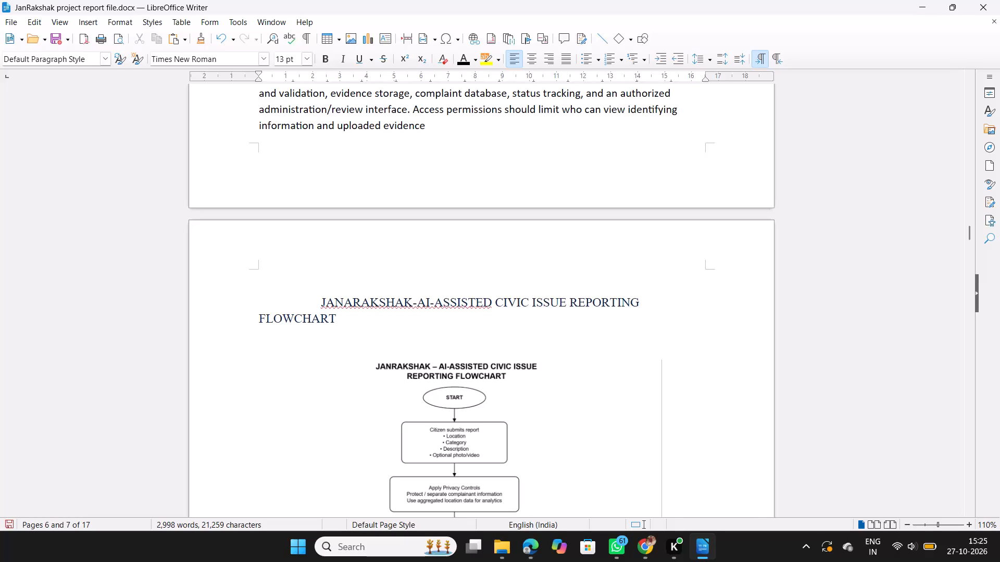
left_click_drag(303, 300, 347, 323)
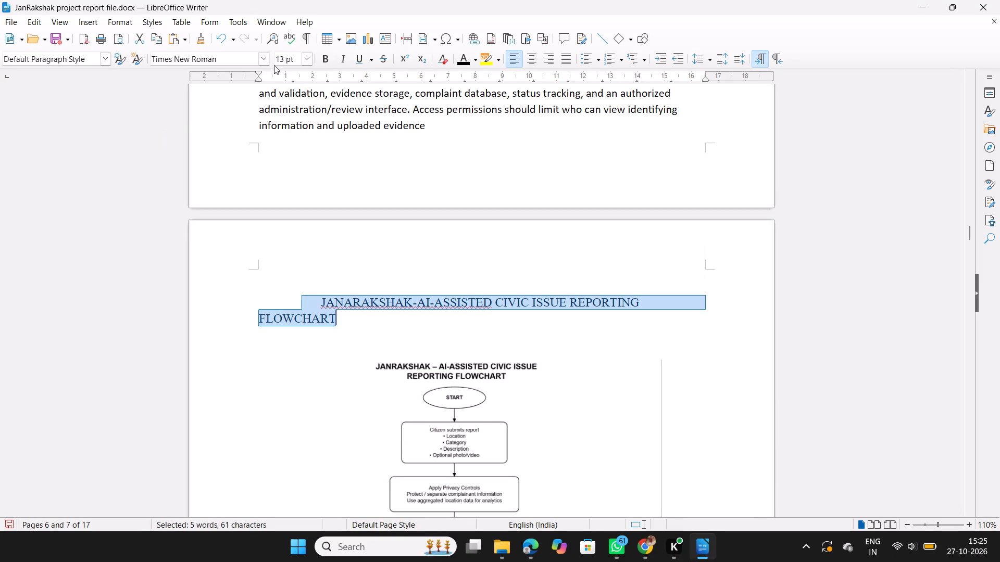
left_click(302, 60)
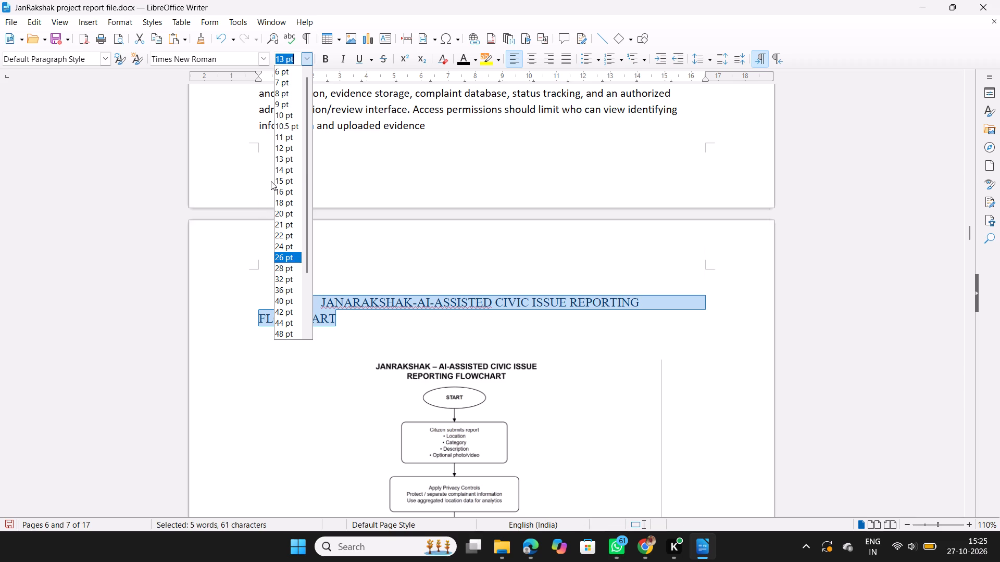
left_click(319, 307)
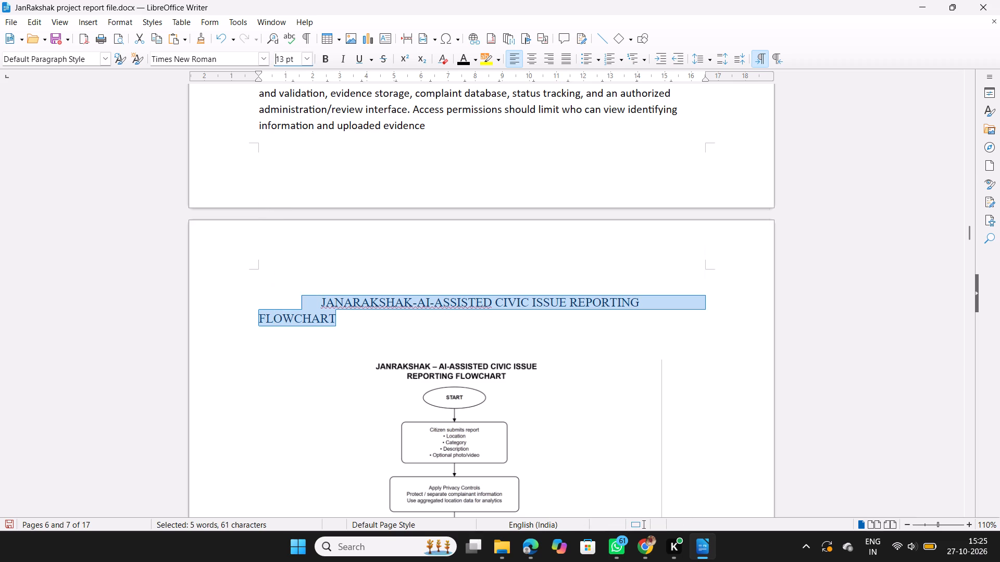
Remove spaces before the heading "JANARAKSHAK-AI-ASSISTED CIVIC ISSUE REPORTING FLOWCHART" until it fits on one line with a small indent.
left_click(317, 304)
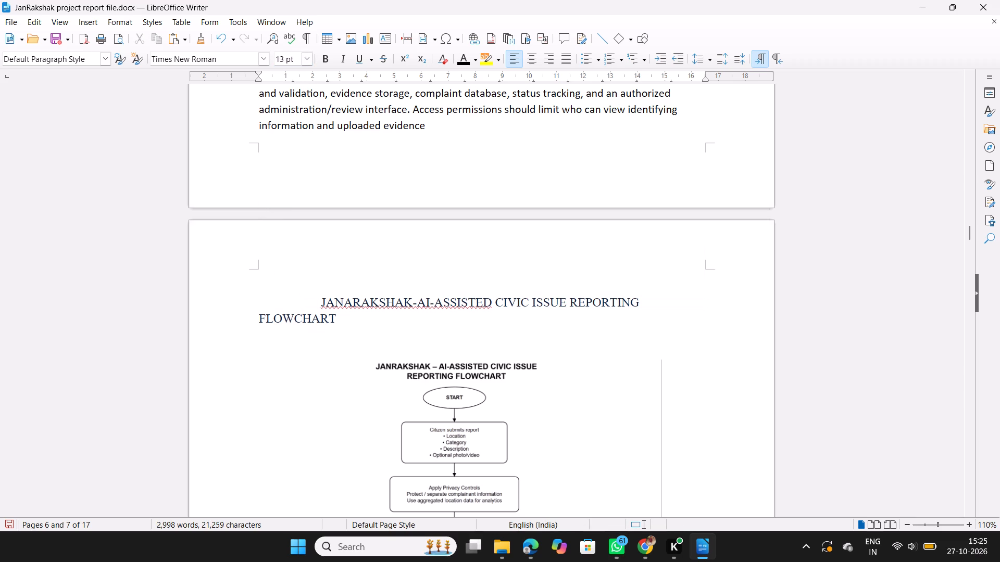
key("BackSpace")
key("BackSpace")
key("BackSpace")
key("BackSpace")
key("BackSpace")
key("BackSpace")
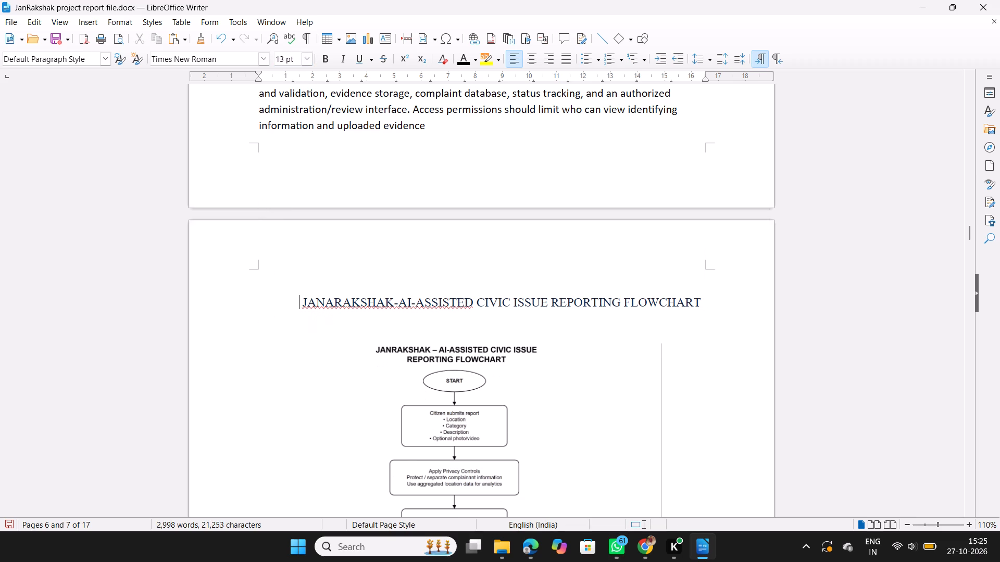
key("BackSpace")
key("BackSpace")
key("BackSpace")
key("BackSpace")
key("BackSpace")
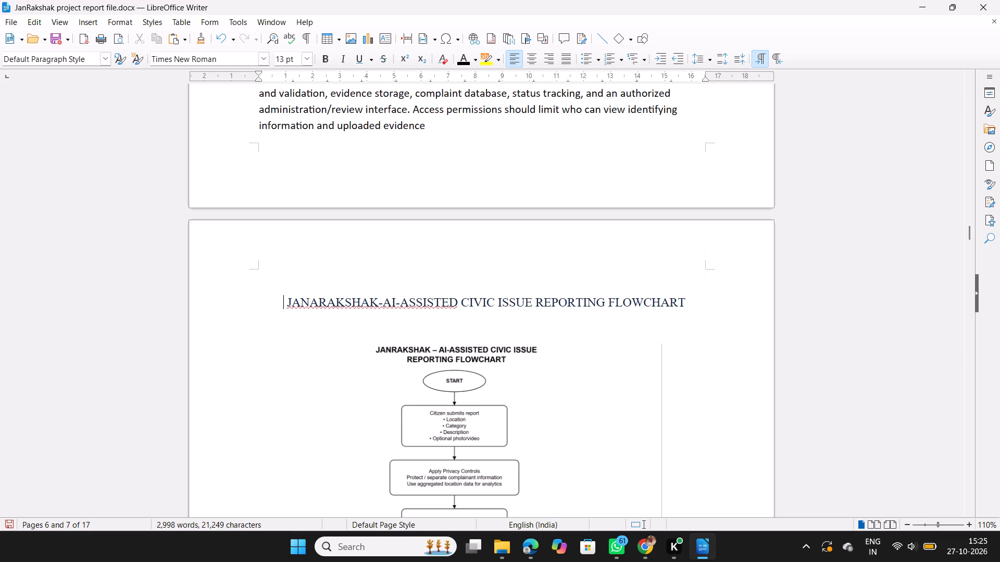
key("BackSpace")
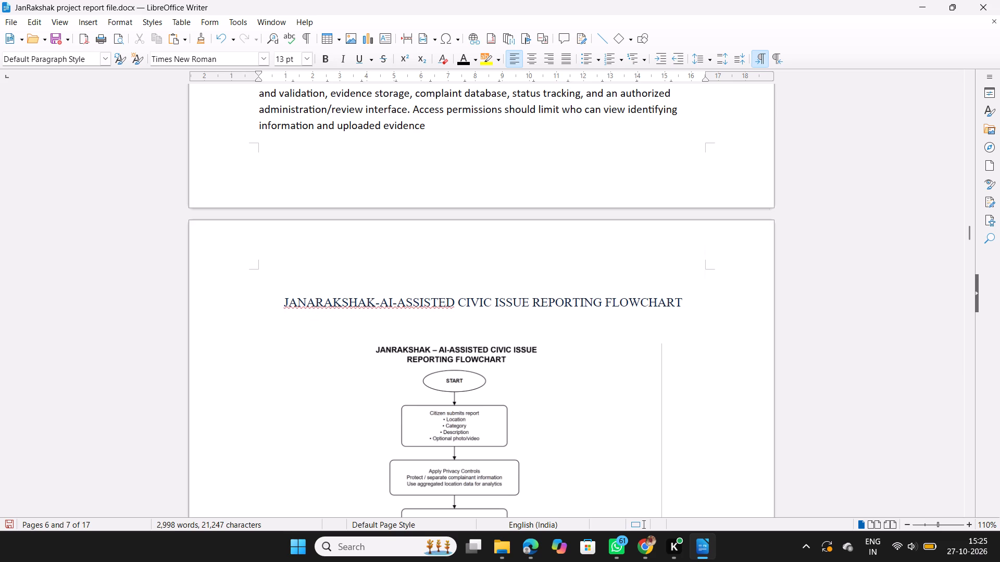
Apply the black font colour to the entire heading above the civic issue reporting flowchart.
left_click_drag(284, 302, 495, 303)
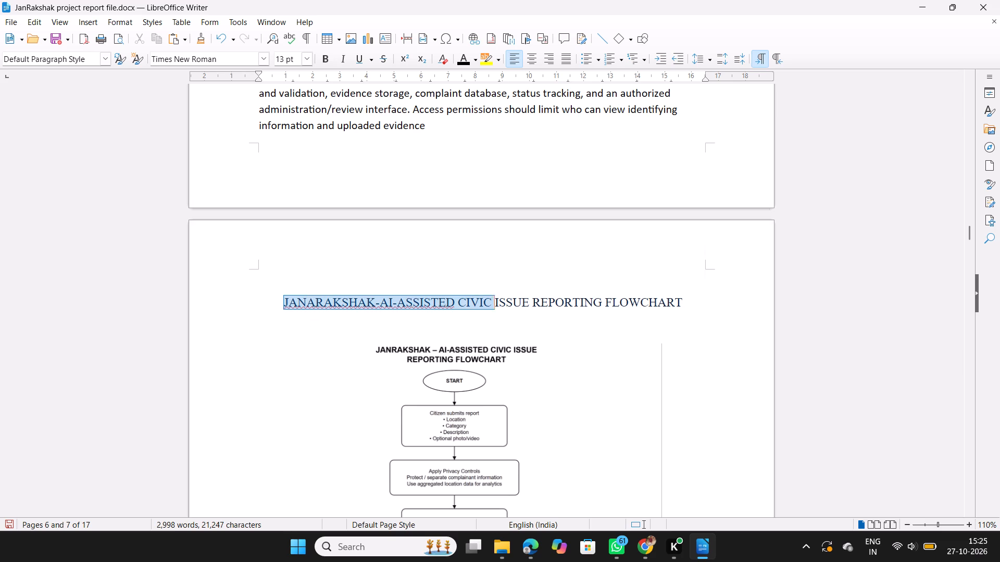
left_click_drag(495, 303, 680, 305)
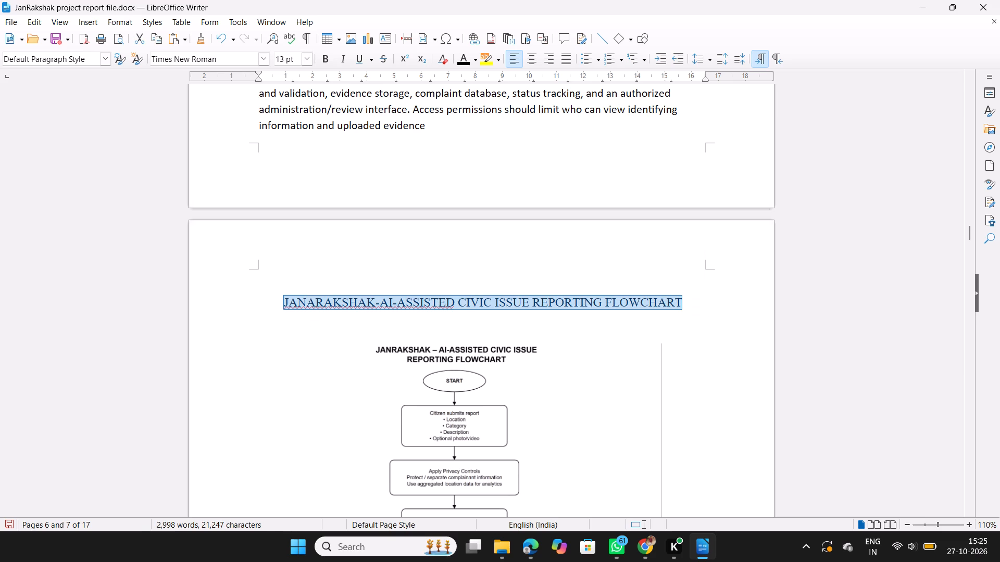
left_click(461, 58)
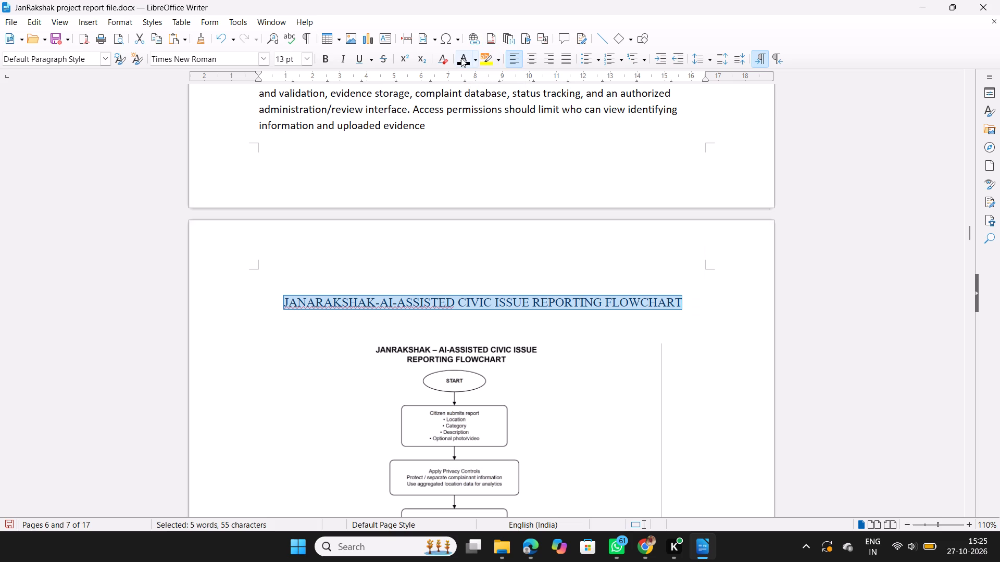
left_click(461, 58)
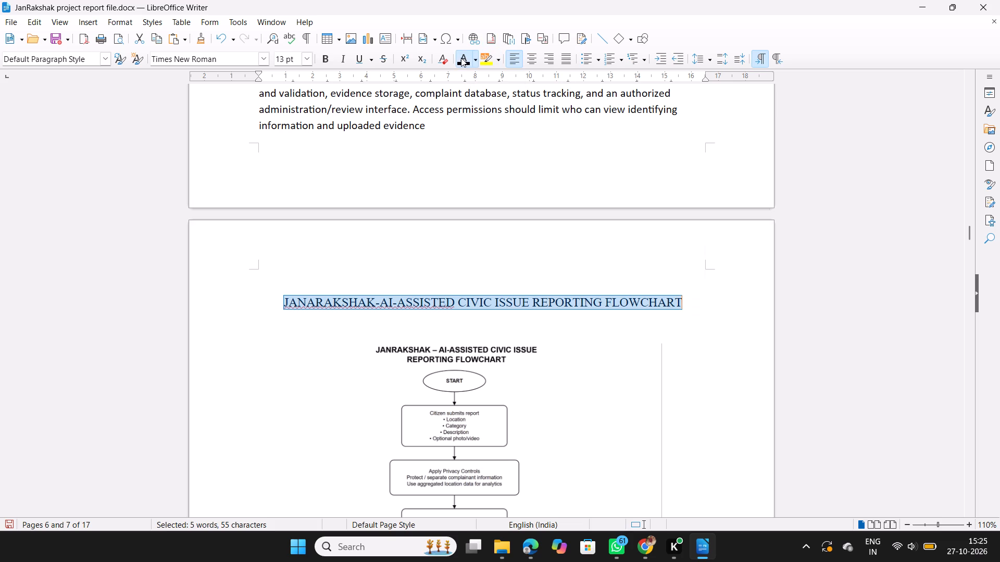
Make the word "ASSISTED" bold in the heading above the flowchart.
left_click(418, 292)
key("ctrl+b")
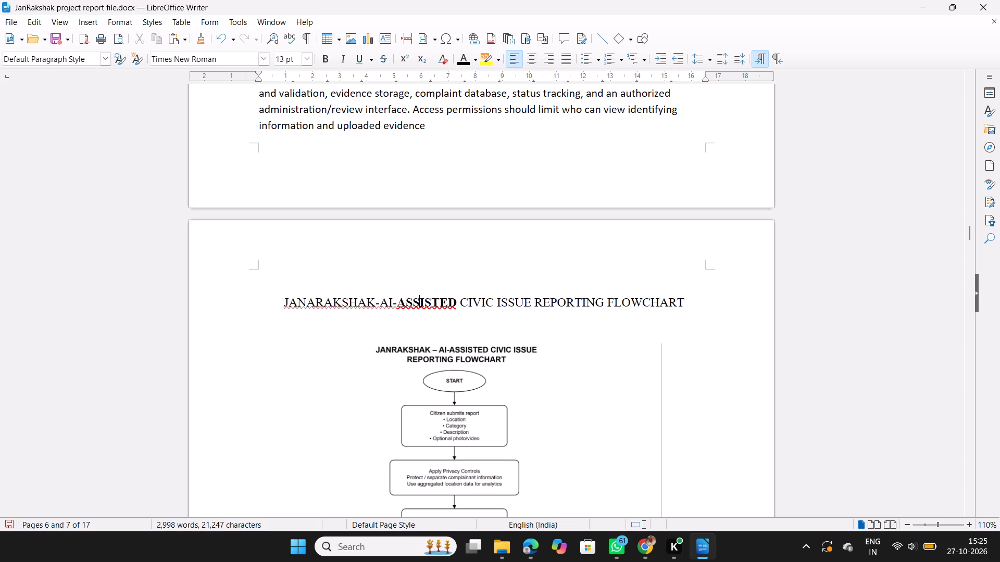
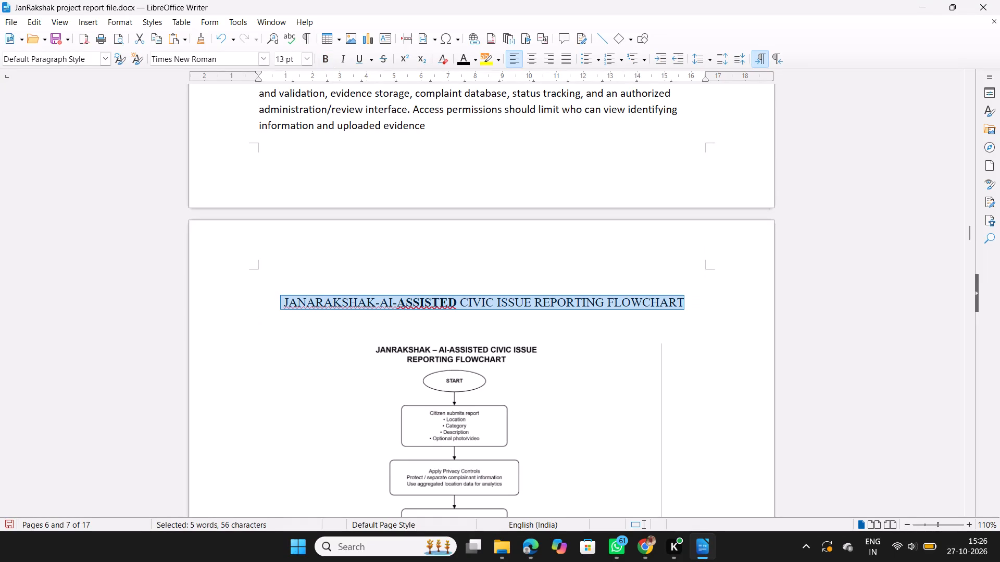
Make the whole heading "JANARAKSHAK-AI-ASSISTED CIVIC ISSUE REPORTING FLOWCHART" above the flowchart bold.
key("ctrl+b")
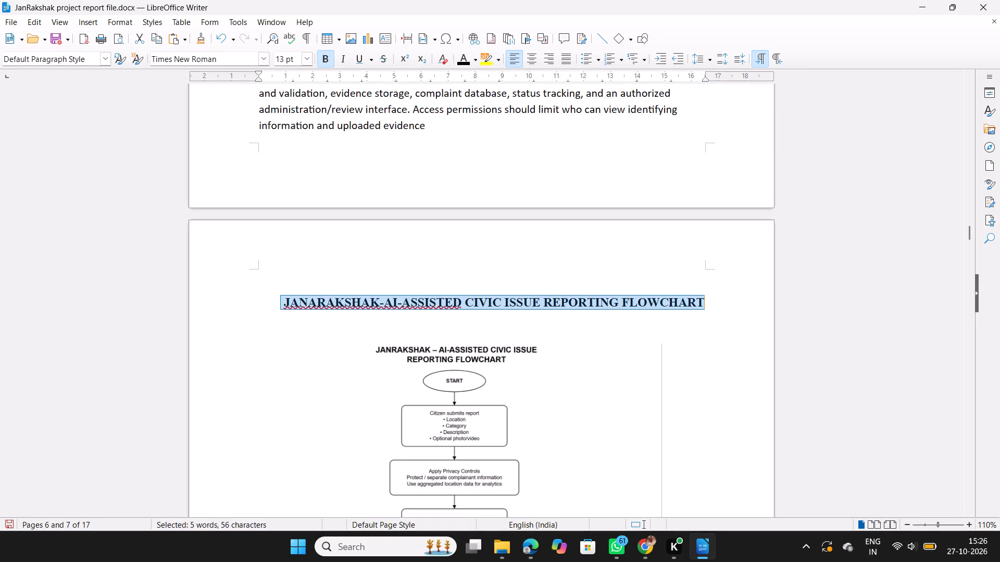
left_click(583, 282)
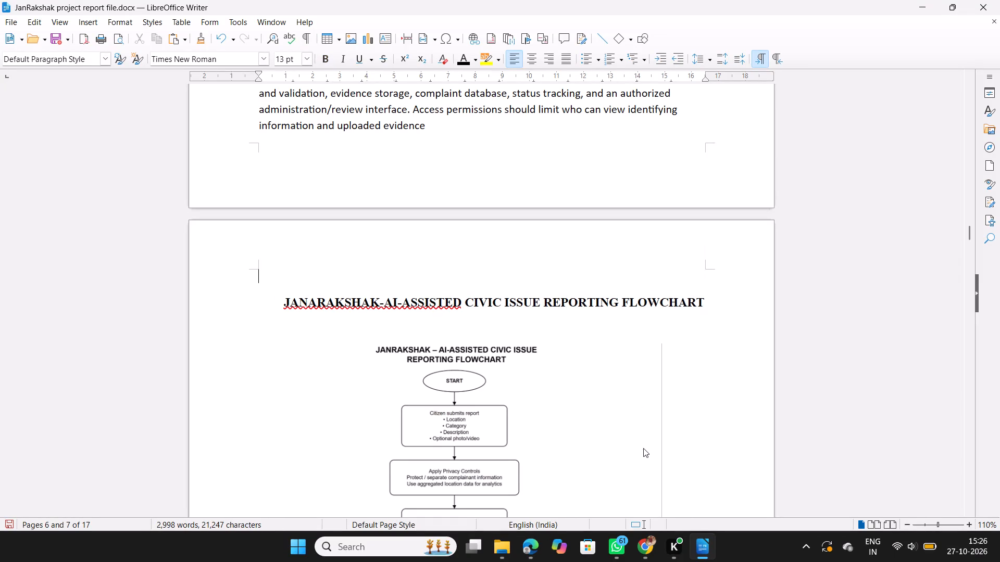
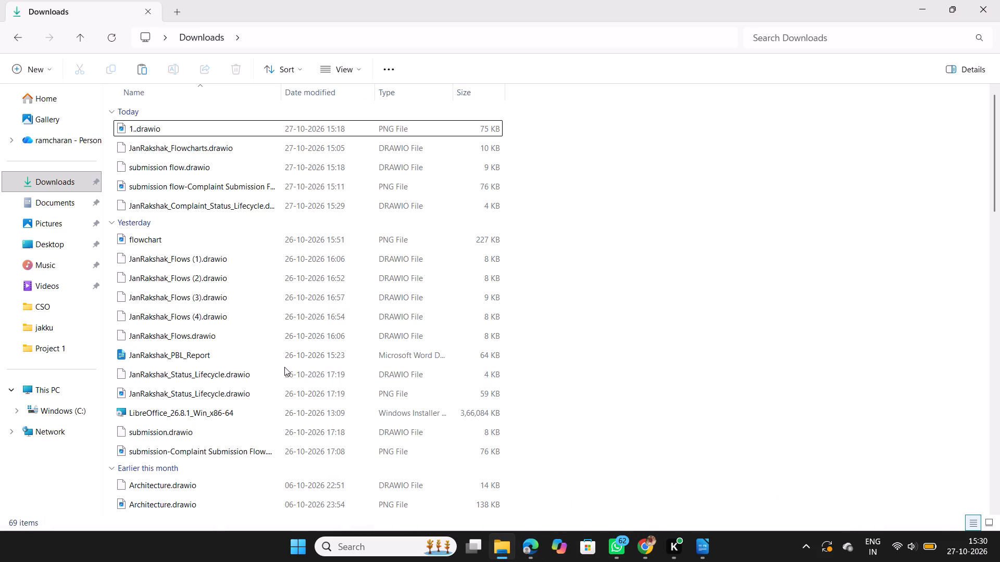
scroll(285, 174, "up", 7)
left_click(35, 184)
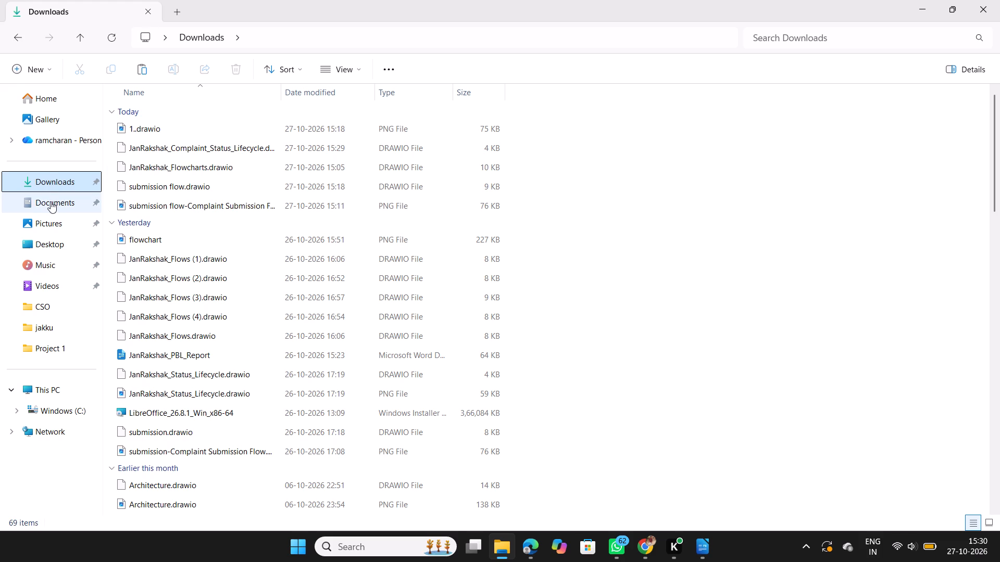
left_click(173, 144)
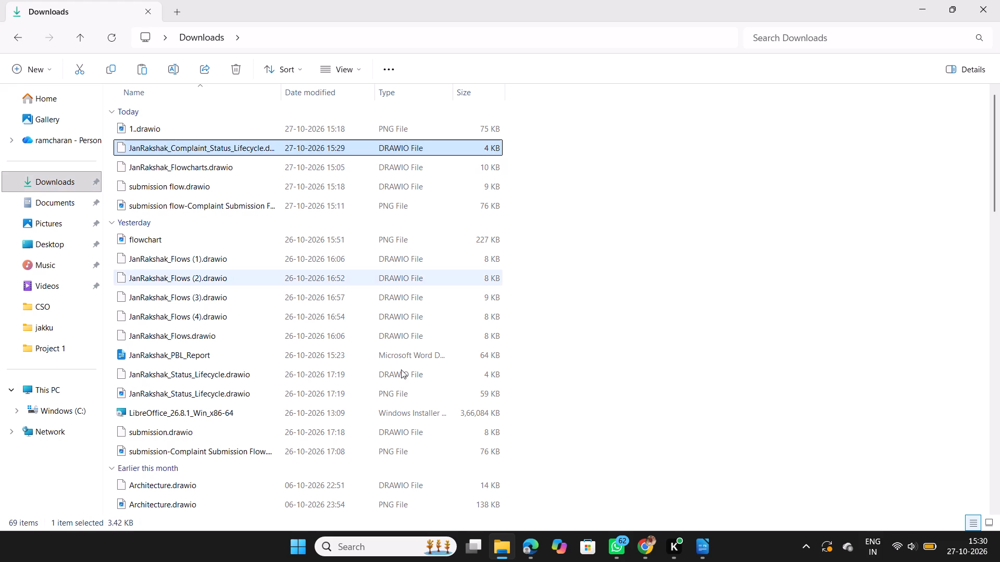
Switch to draw.io in Edge and delete the "2. Select category" box, the "1.start" box and the prototype workflow subtitle from the submission flow.
left_click(532, 543)
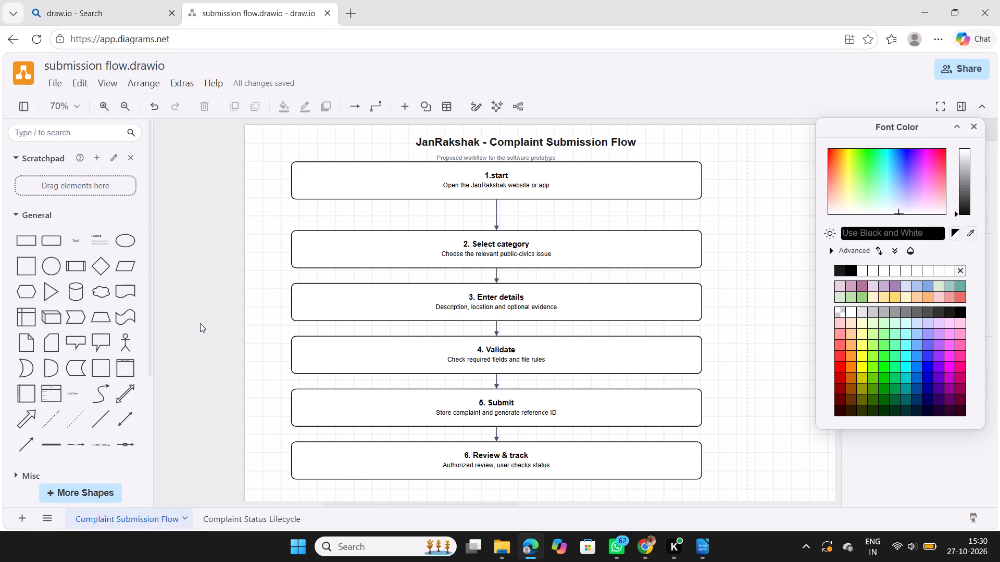
left_click(291, 262)
key("BackSpace")
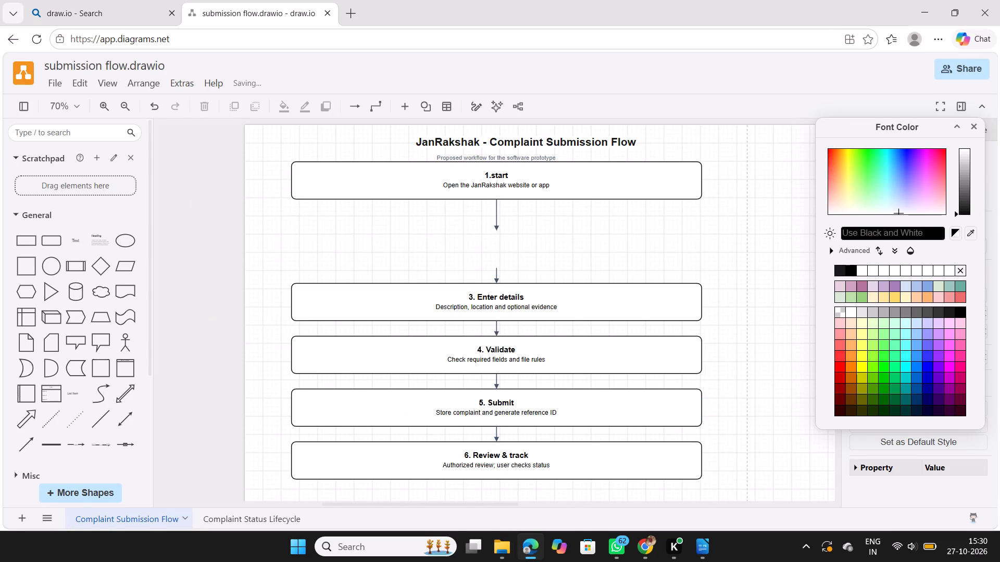
left_click(300, 167)
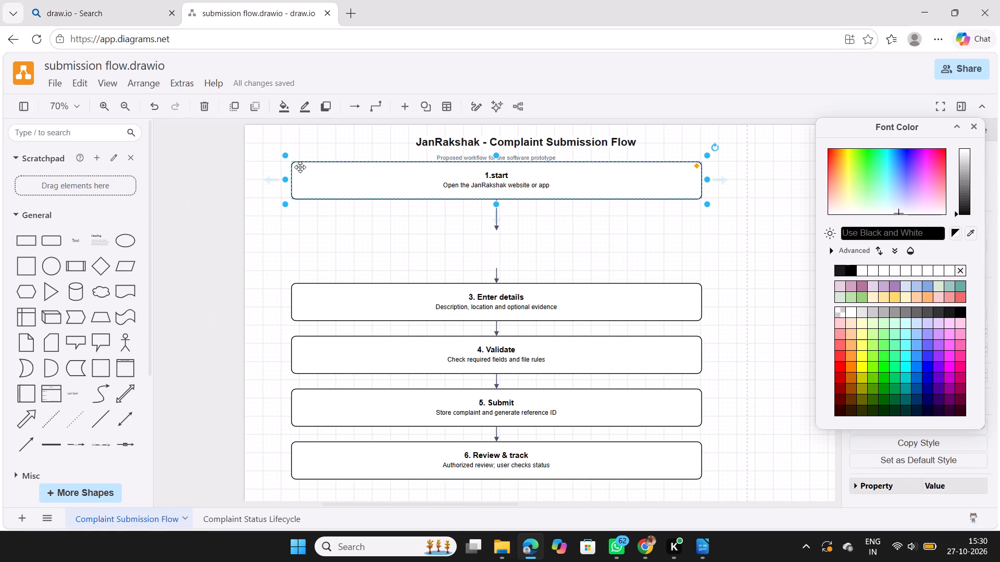
key("BackSpace")
left_click_drag(337, 166, 379, 406)
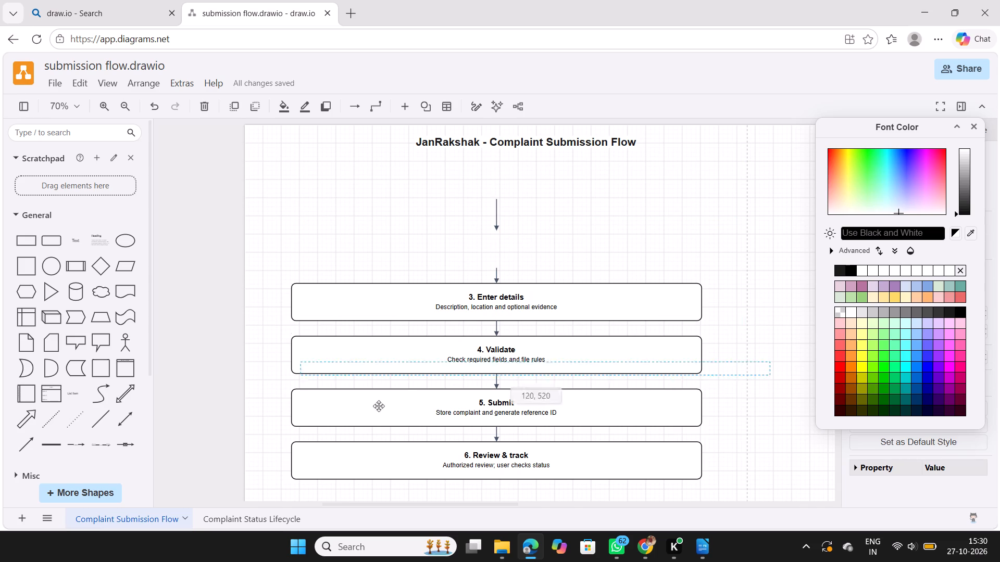
left_click_drag(379, 406, 380, 451)
key("BackSpace")
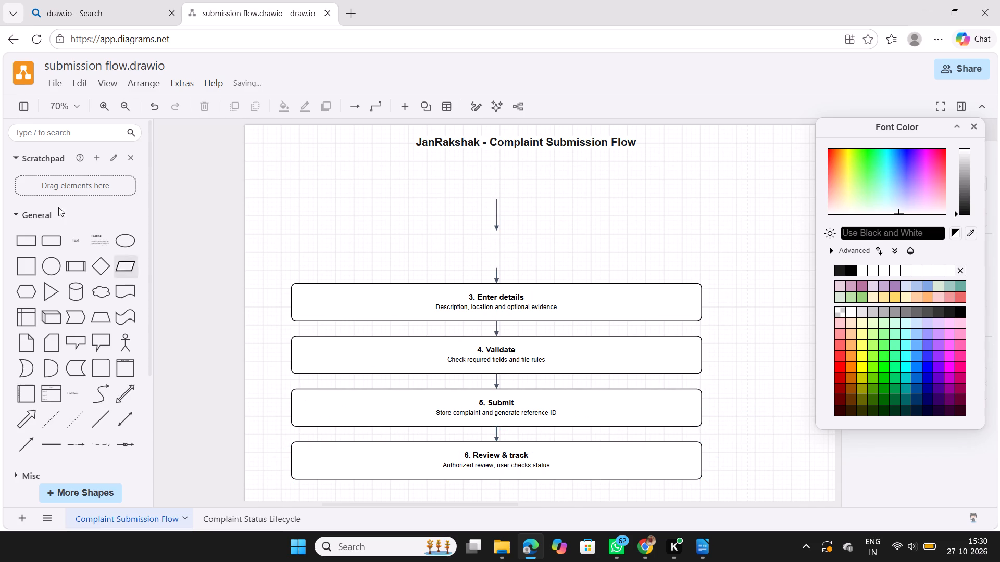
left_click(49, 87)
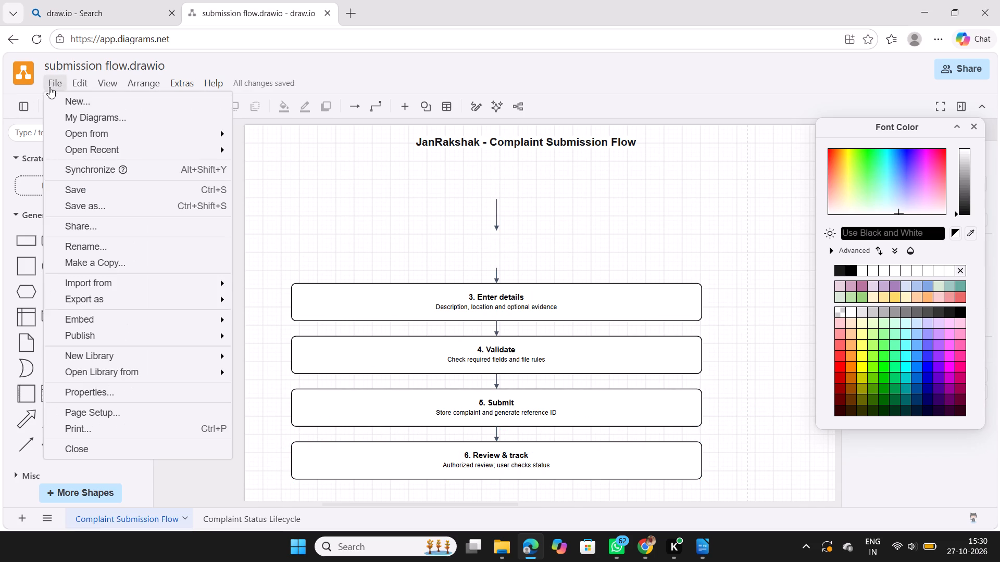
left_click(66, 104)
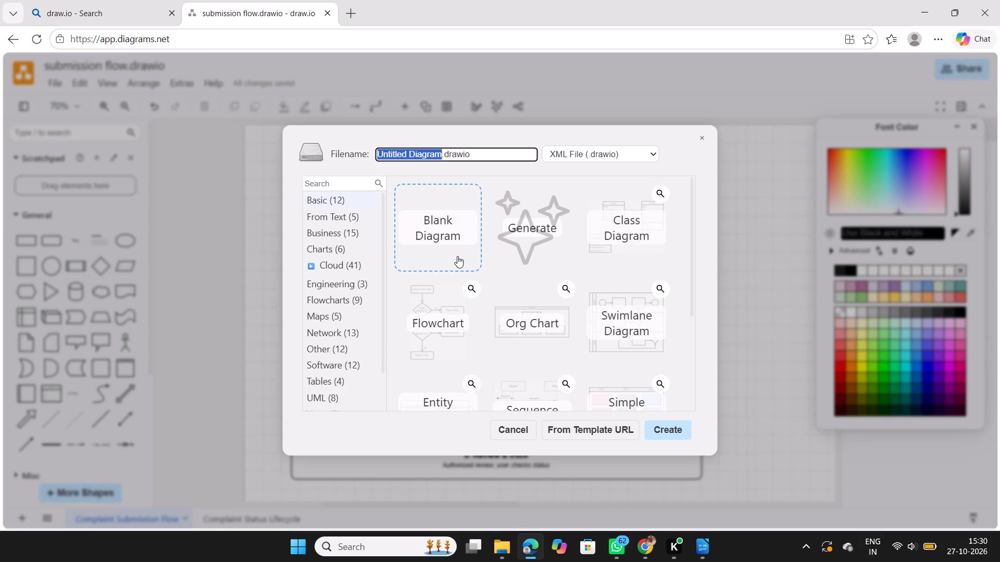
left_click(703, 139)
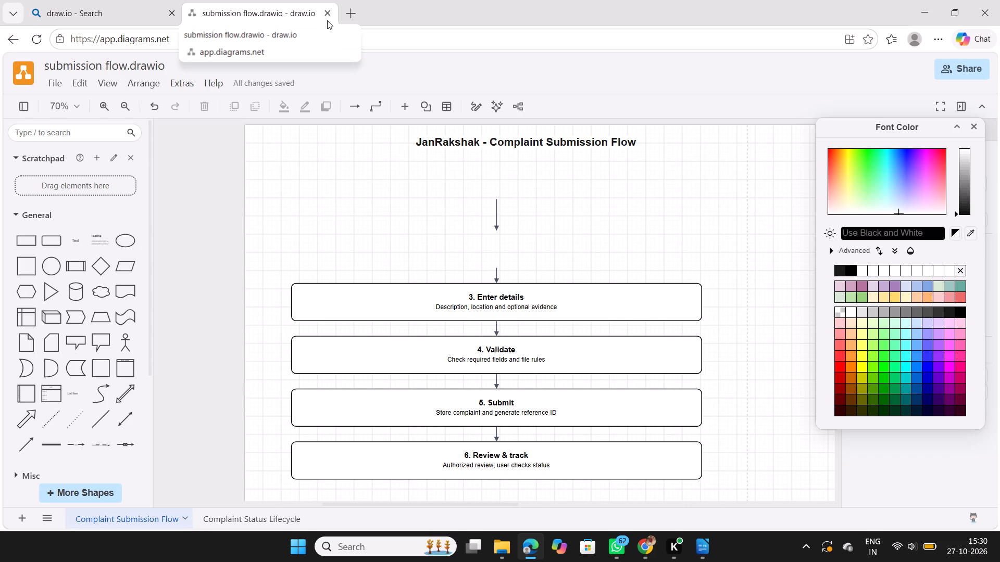
Delete the "3. Enter details", "4. Validate", "5. Submit" and "6. Review & track" boxes from the Complaint Submission Flow page.
left_click(432, 291)
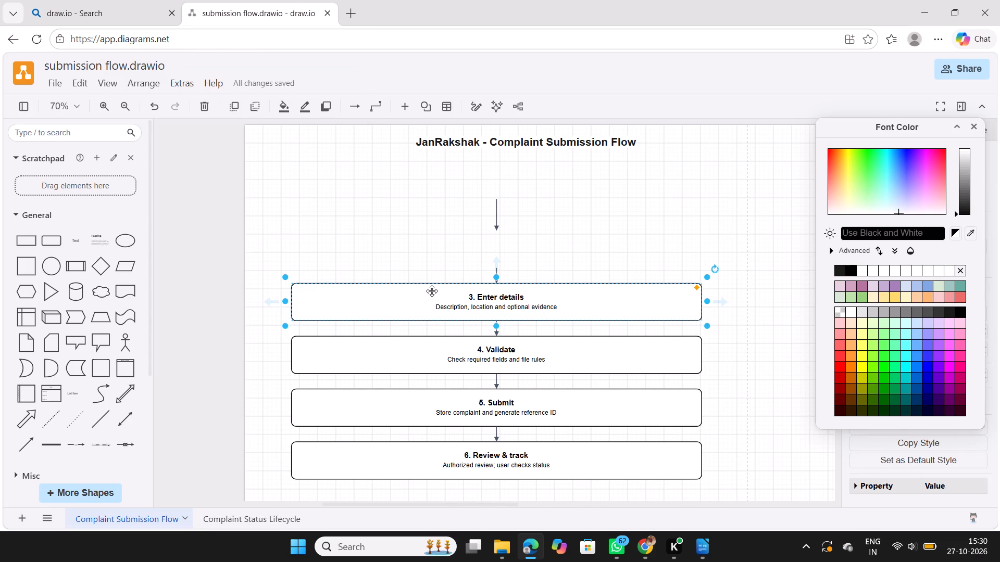
key("BackSpace")
left_click(477, 339)
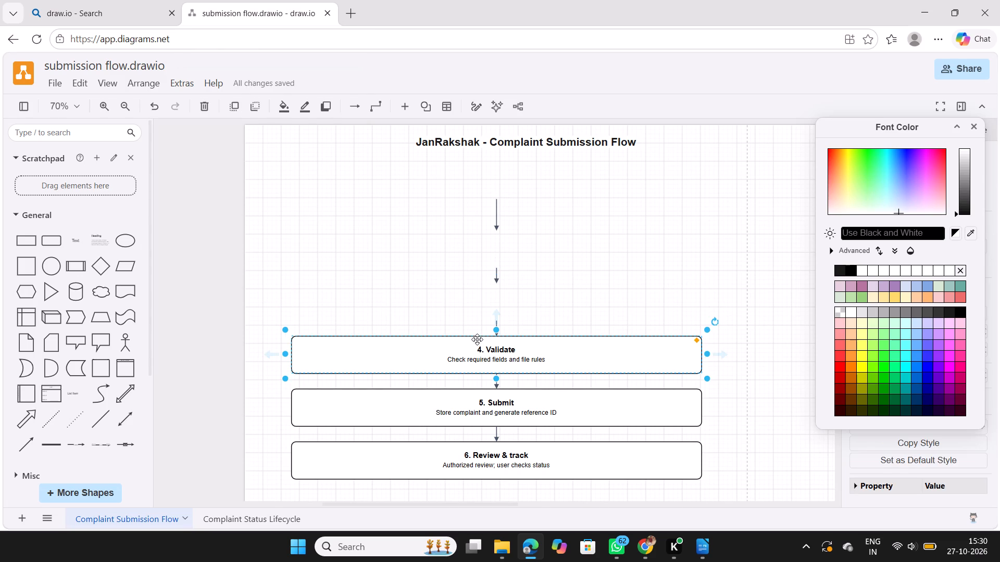
key("BackSpace")
left_click(505, 412)
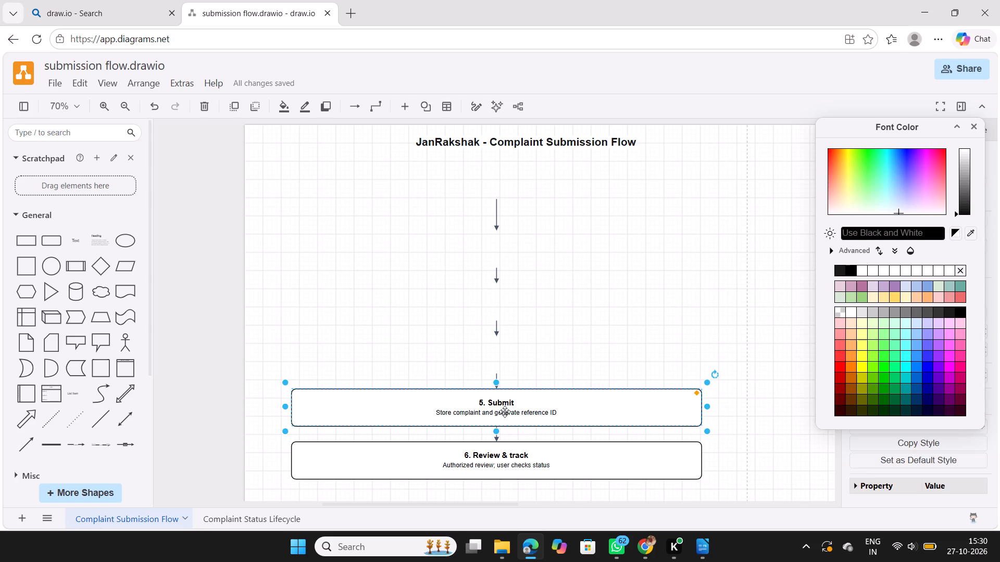
key("BackSpace")
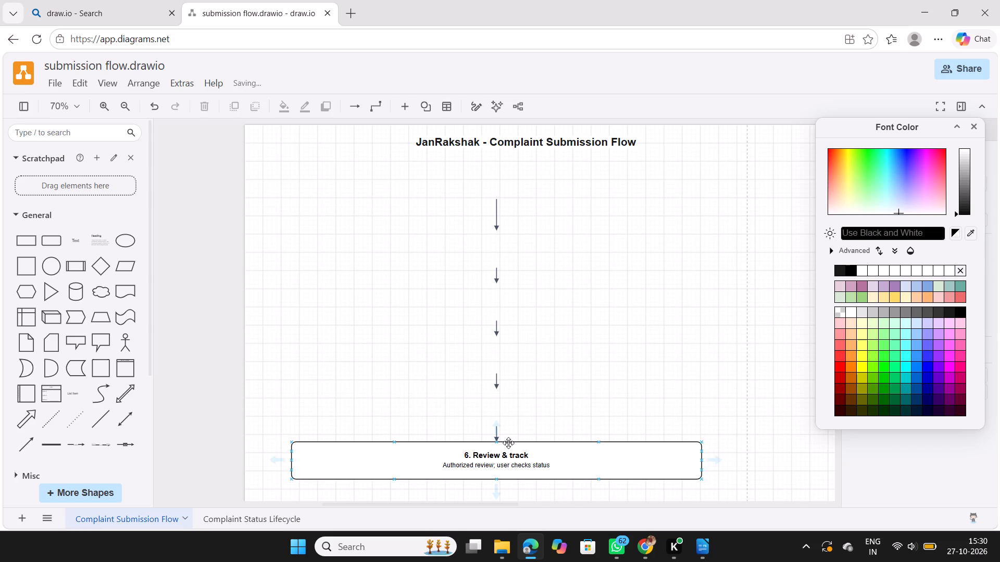
left_click(508, 443)
key("BackSpace")
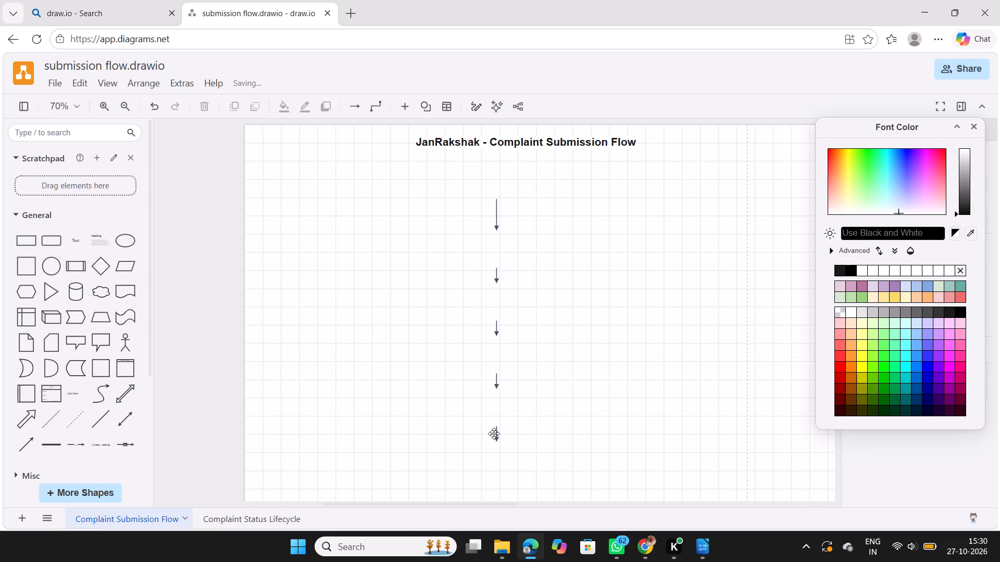
Clear the rest of the Complaint Submission Flow page by deleting the five leftover arrows and the title text.
left_click(494, 433)
key("BackSpace")
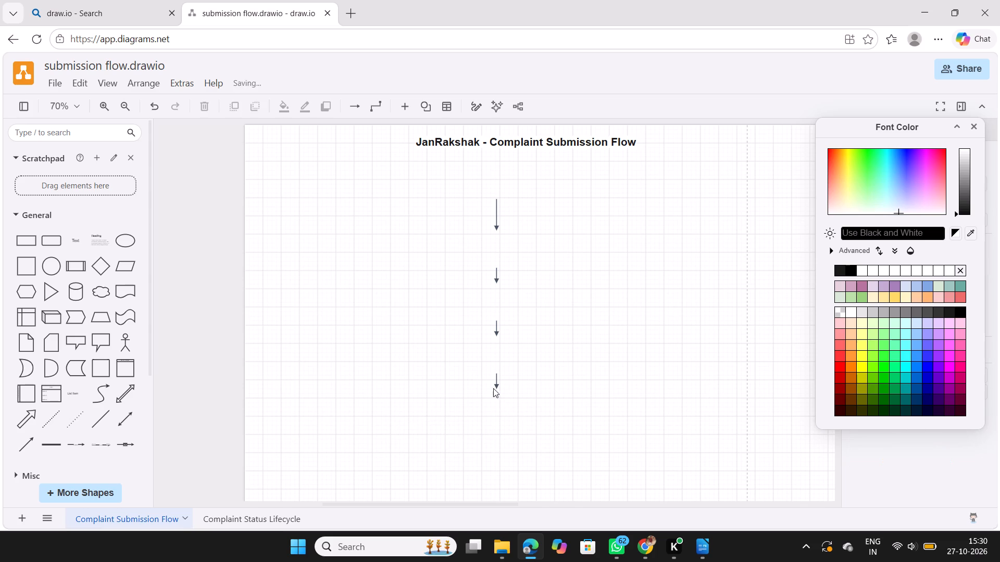
double_click(498, 385)
key("BackSpace")
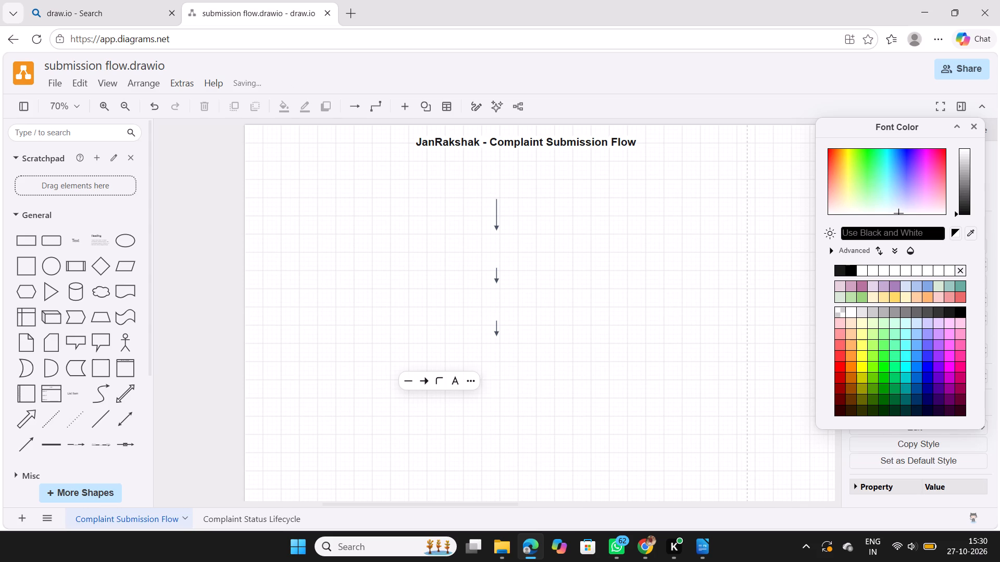
double_click(494, 325)
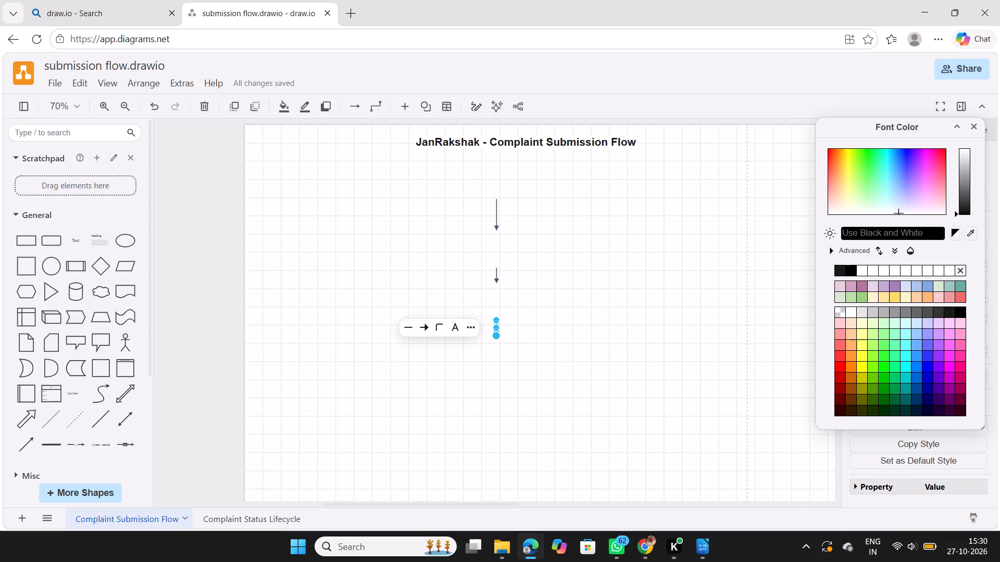
key("BackSpace")
left_click(494, 270)
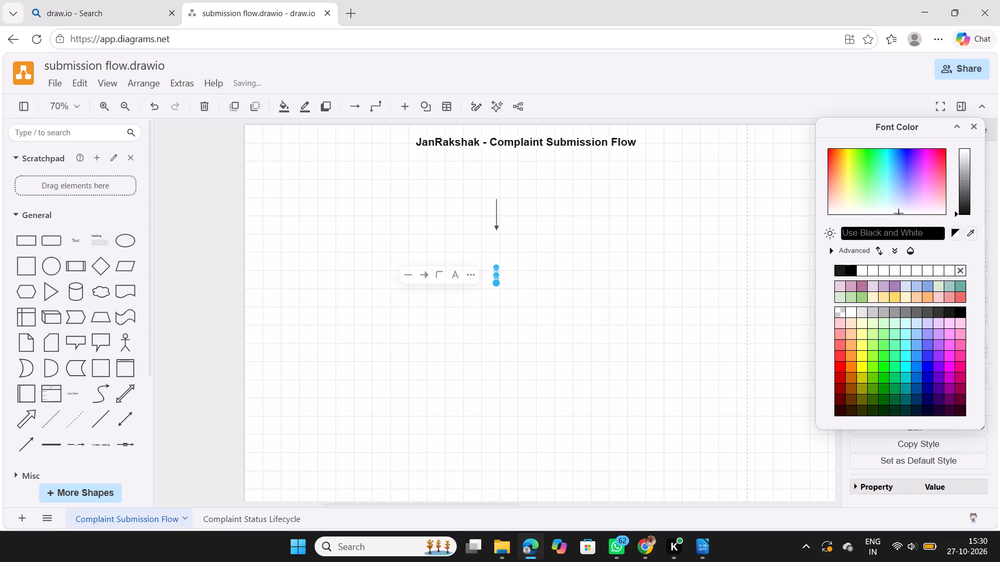
key("BackSpace")
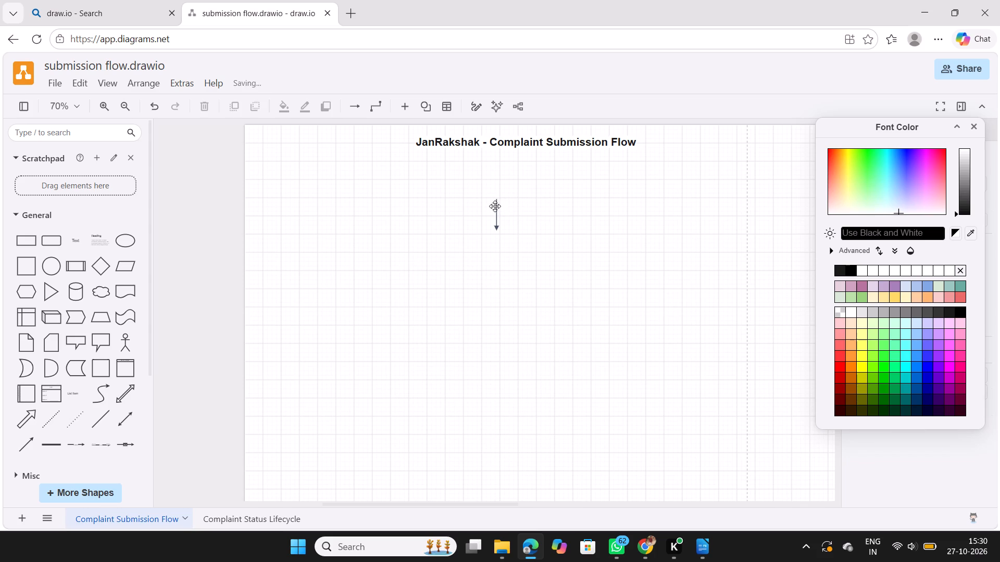
left_click(494, 206)
key("BackSpace")
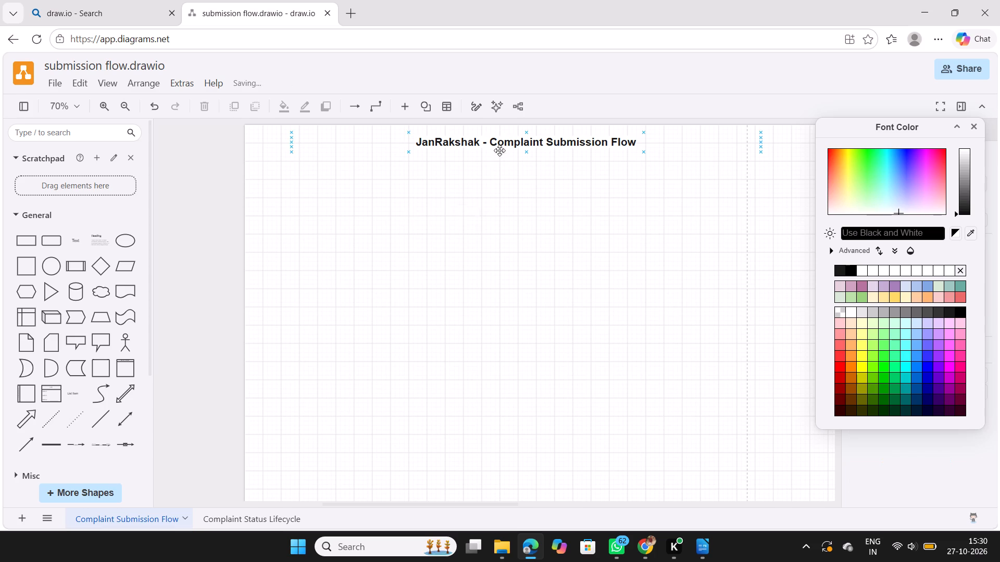
left_click(499, 139)
key("BackSpace")
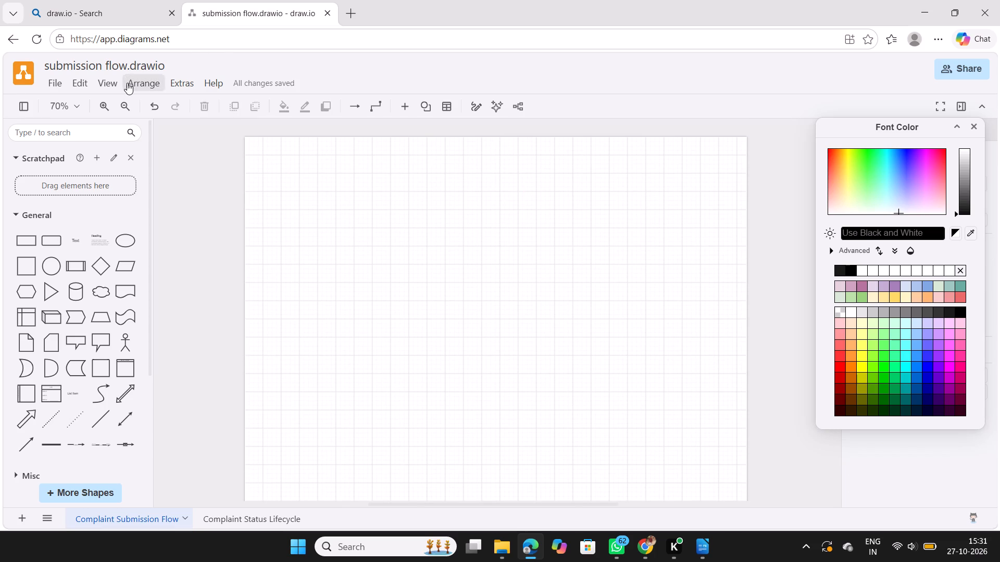
Open JanRakshak_Complaint_Status_Lifecycle.drawio from the device's Downloads folder.
left_click(56, 81)
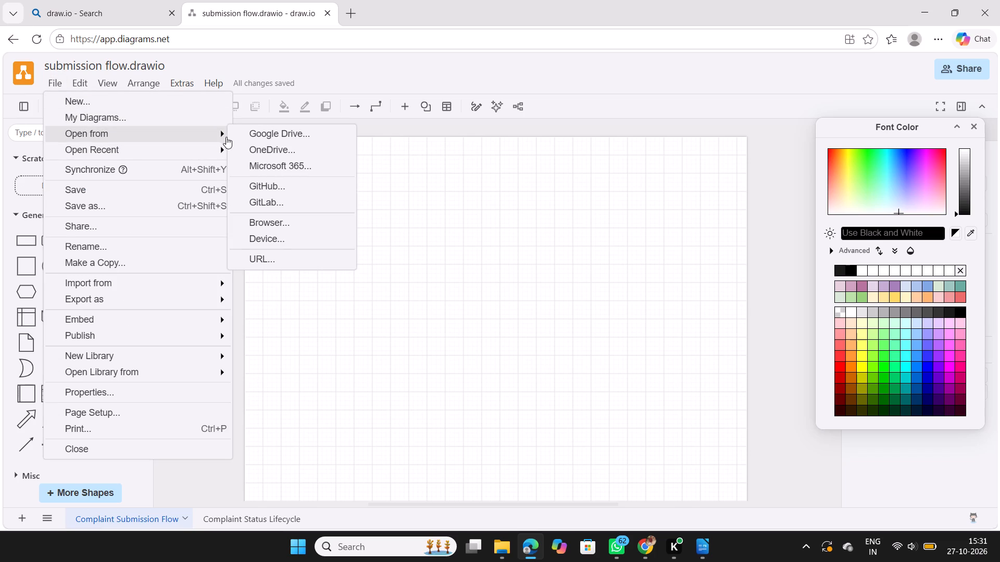
left_click(281, 235)
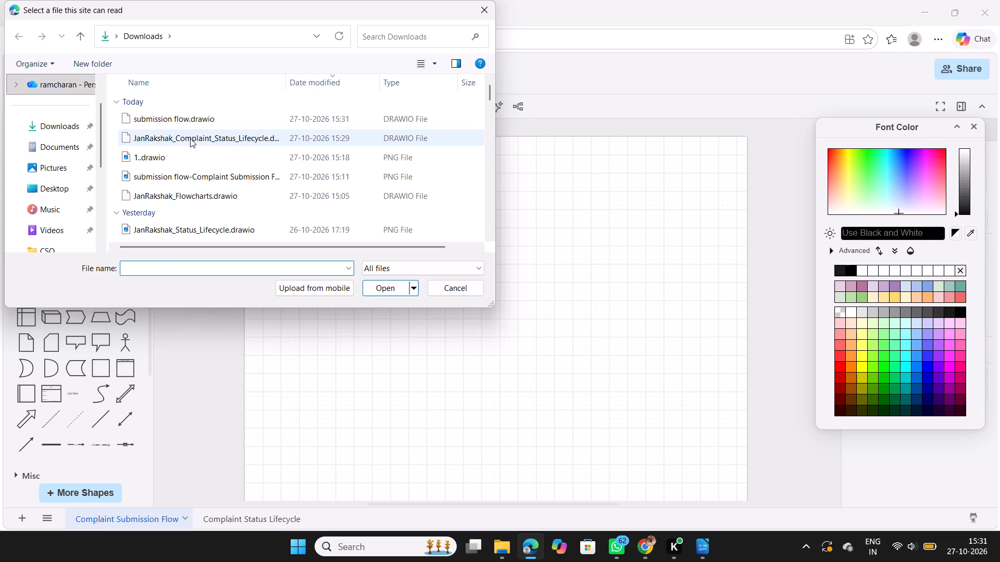
left_click(190, 138)
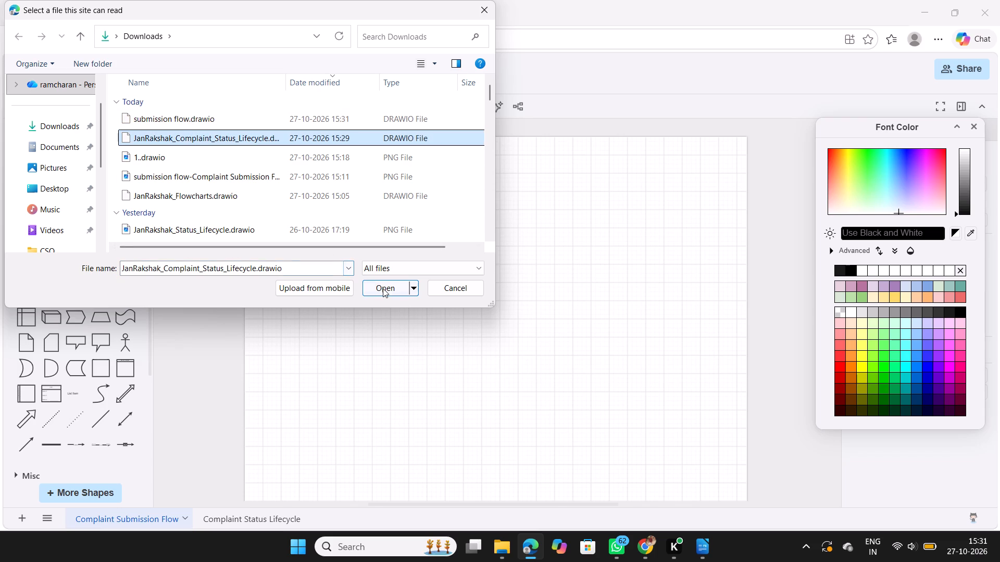
left_click(383, 288)
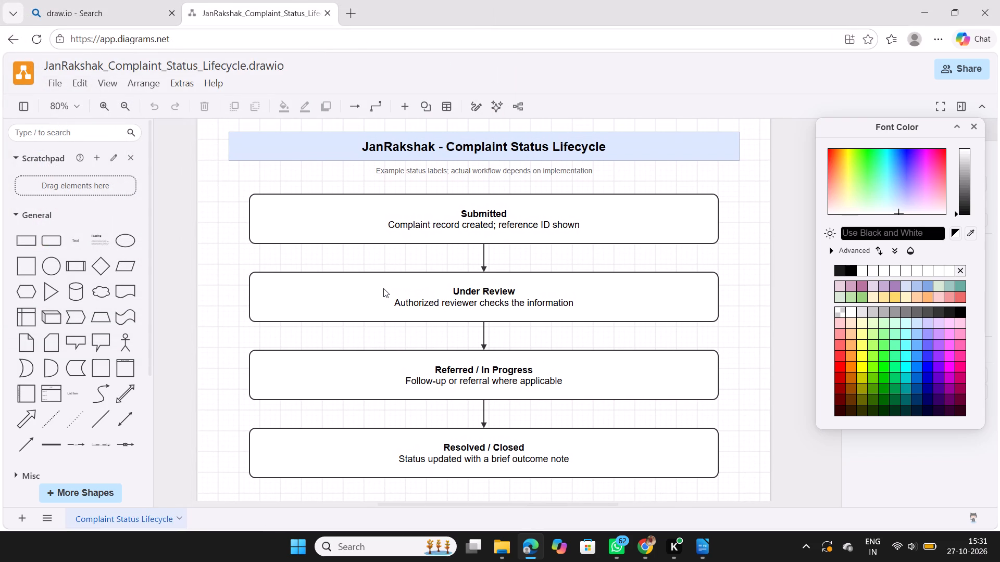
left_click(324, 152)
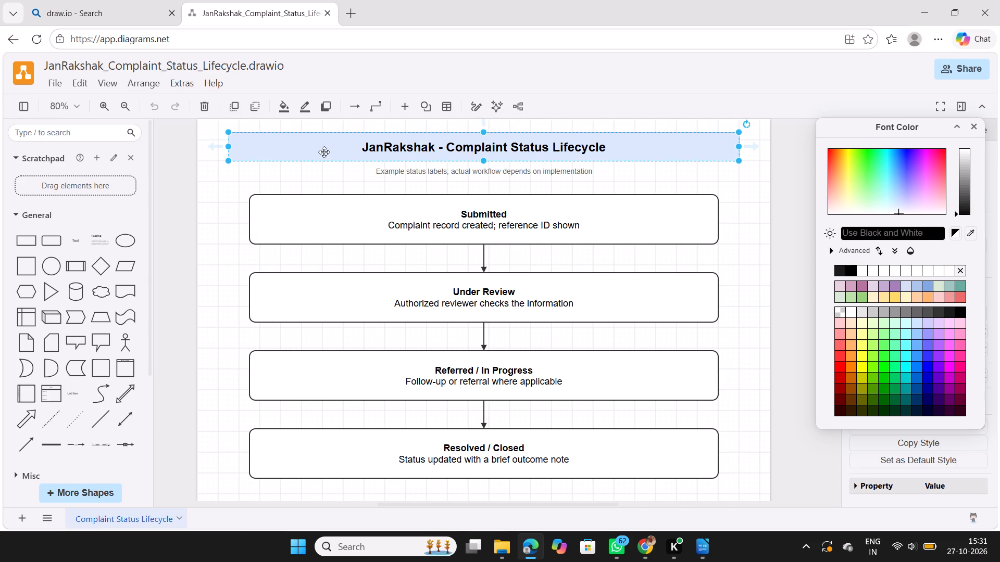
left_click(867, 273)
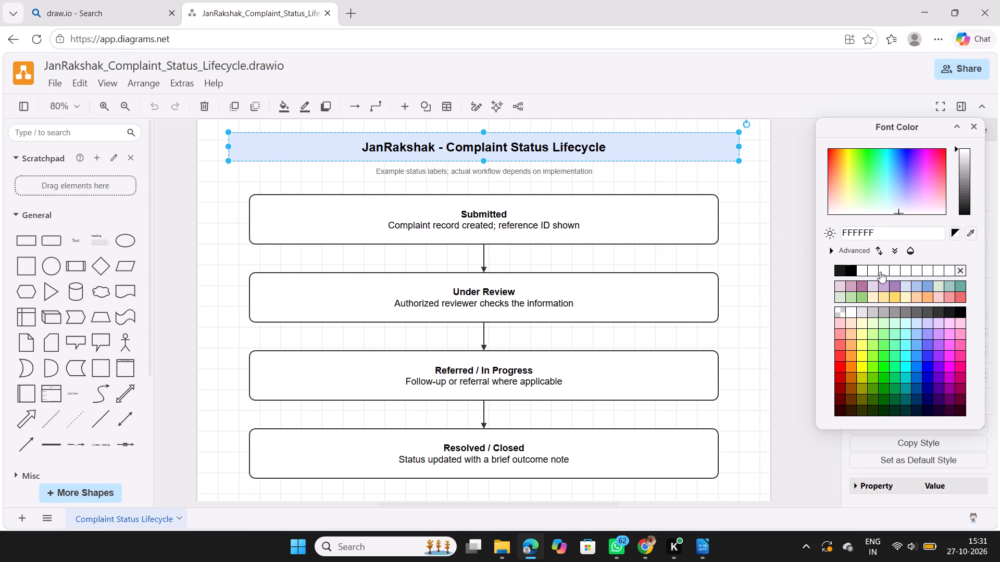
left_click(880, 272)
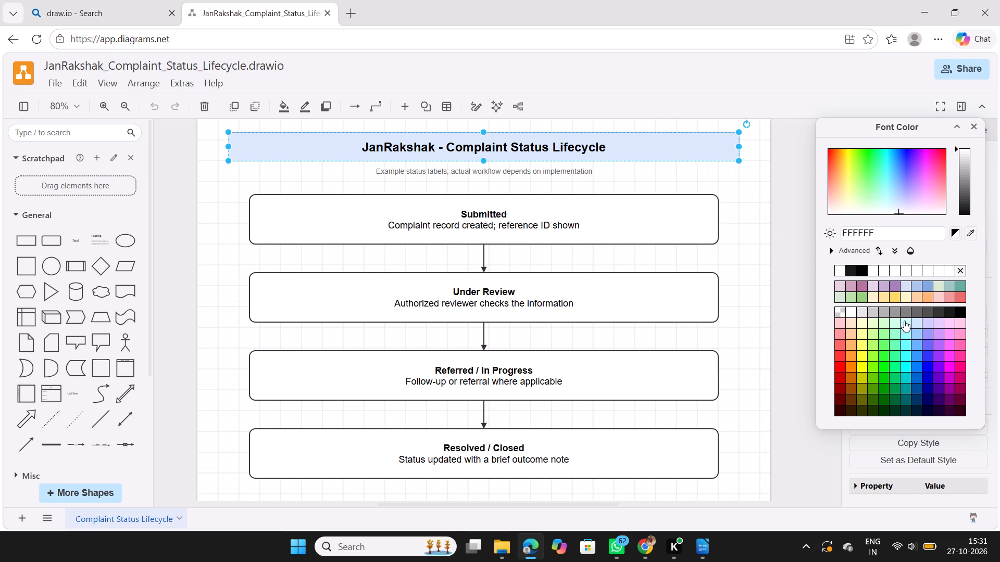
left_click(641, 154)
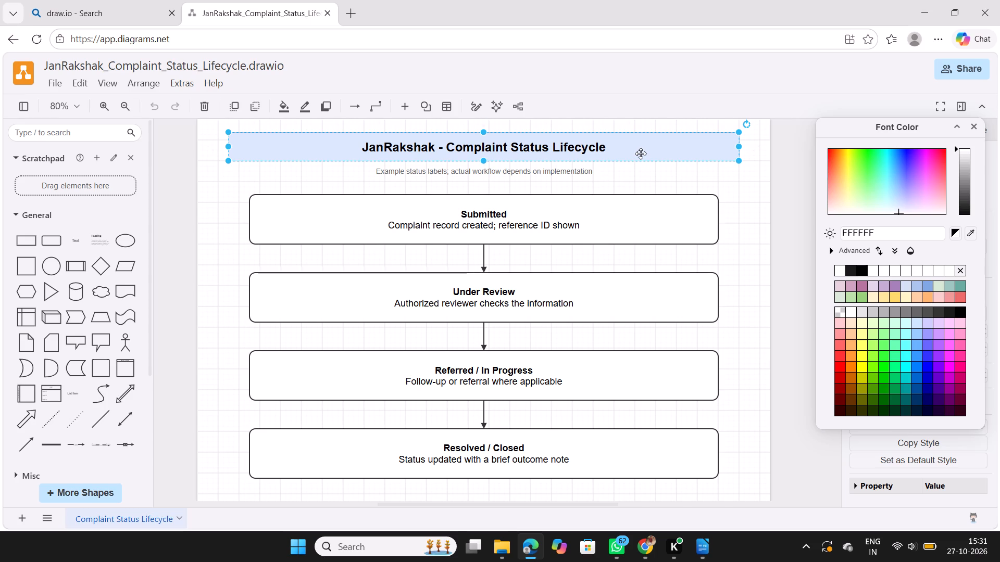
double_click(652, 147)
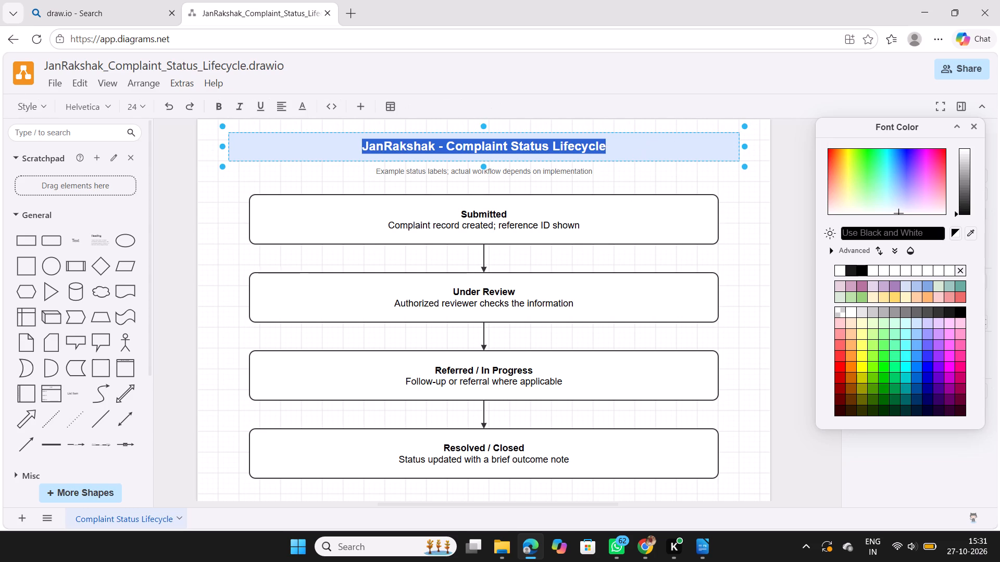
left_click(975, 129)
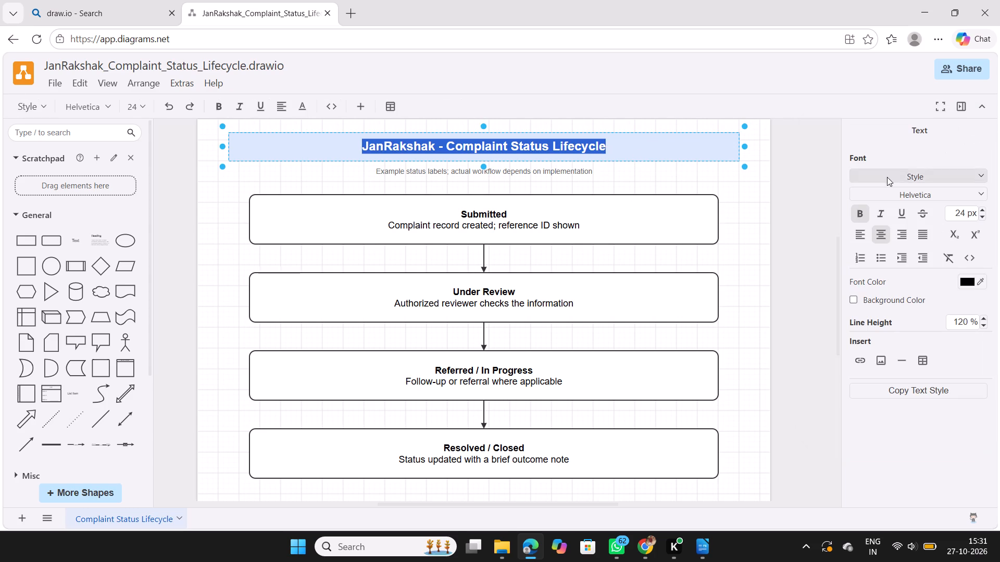
Apply the white-fill, black-outline style to the Complaint Status Lifecycle title banner and allow saving changes to the diagram file.
left_click(679, 138)
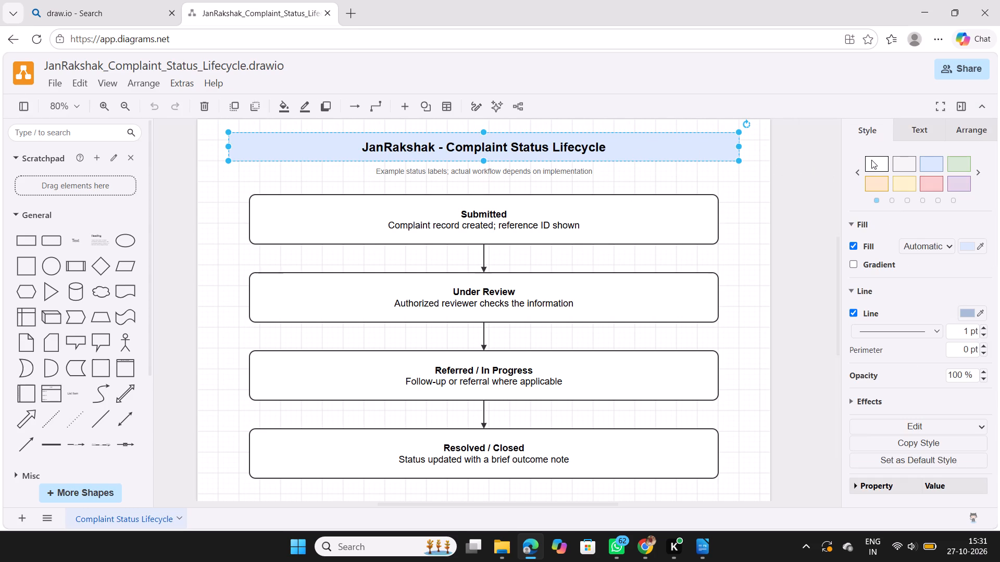
left_click(871, 160)
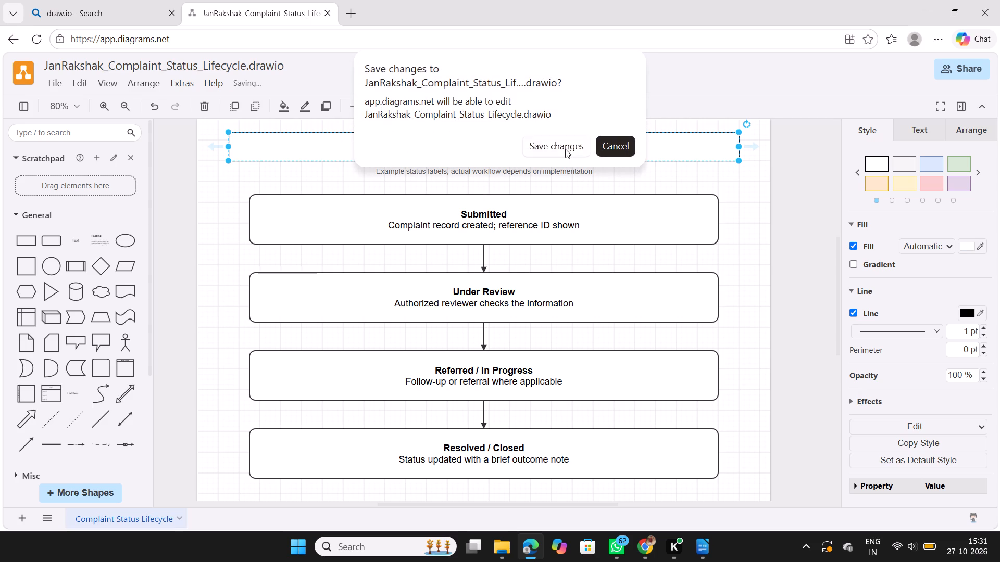
left_click(558, 152)
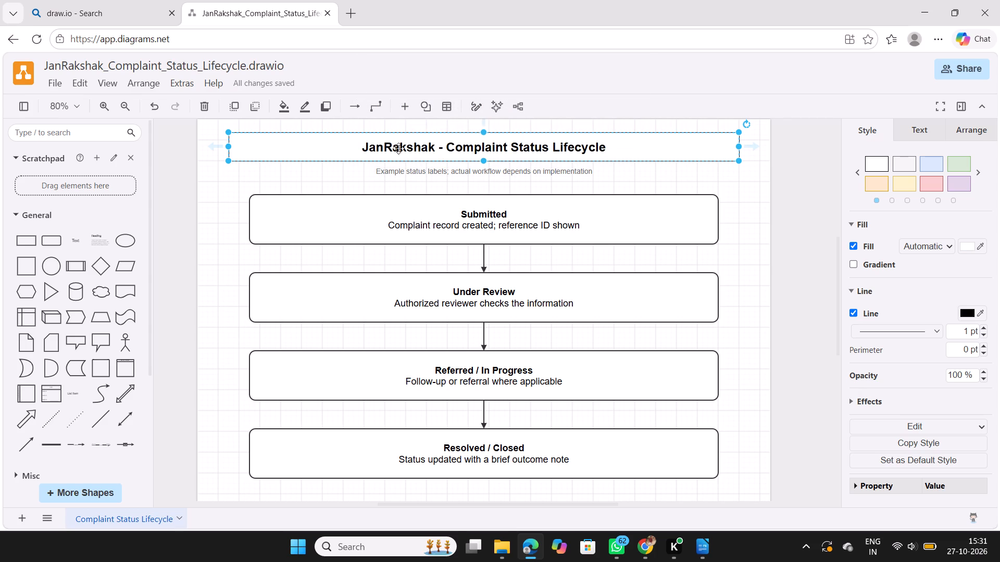
Move the diagram's title banner slightly to the right.
left_click(376, 145)
left_click_drag(362, 148, 372, 146)
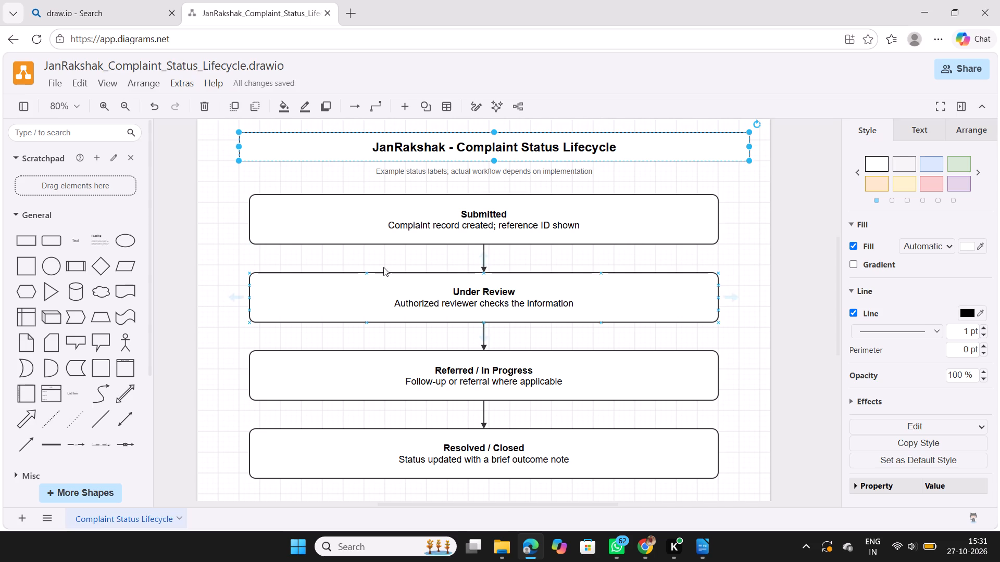
Export the lifecycle diagram as a PNG at 100% zoom with a copy of the diagram included, and save it to the device.
left_click(55, 85)
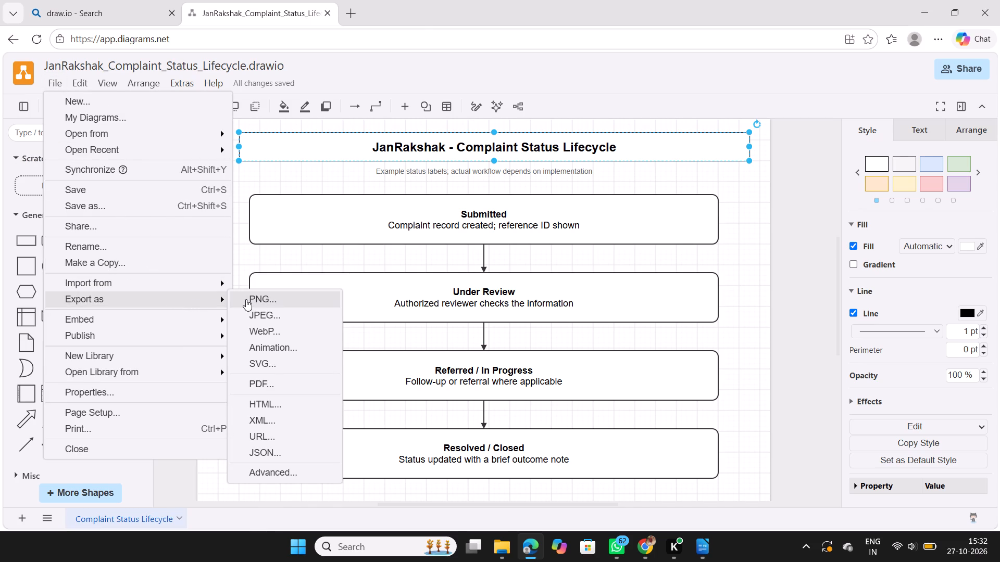
left_click(246, 299)
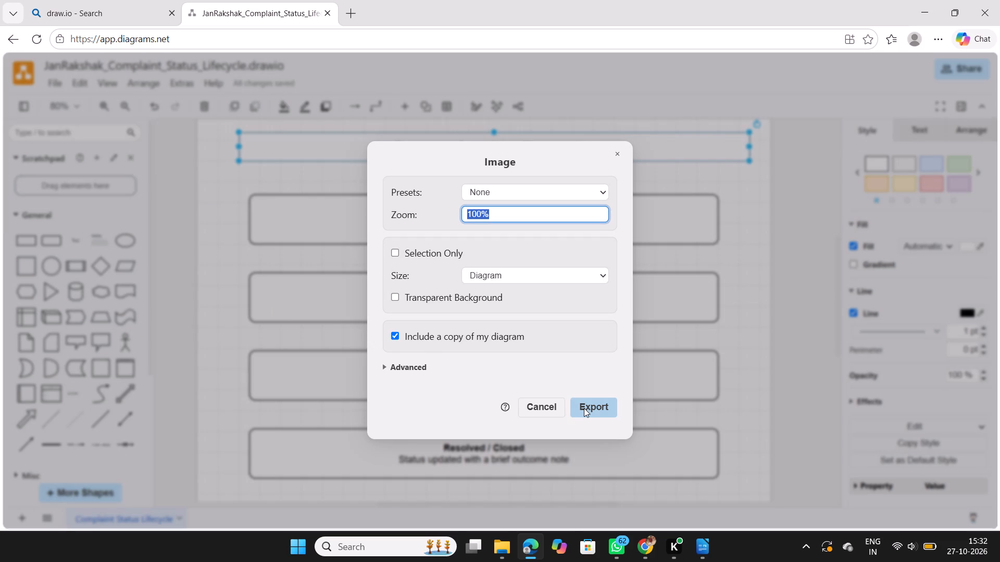
left_click(584, 408)
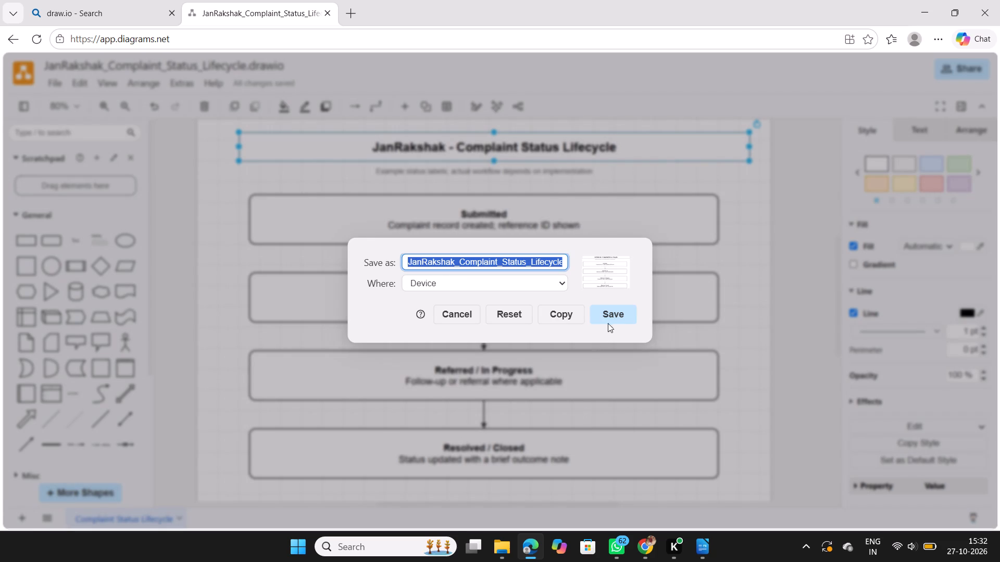
left_click(608, 317)
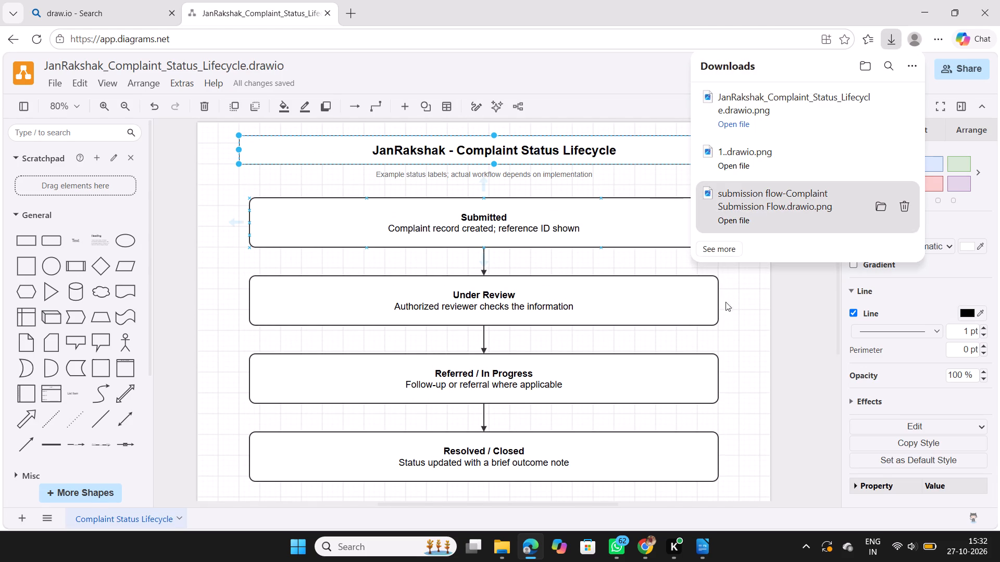
Switch to File Explorer and copy the exported JanRakshak_Complaint_Status_Lifecycle PNG from Downloads.
left_click(694, 552)
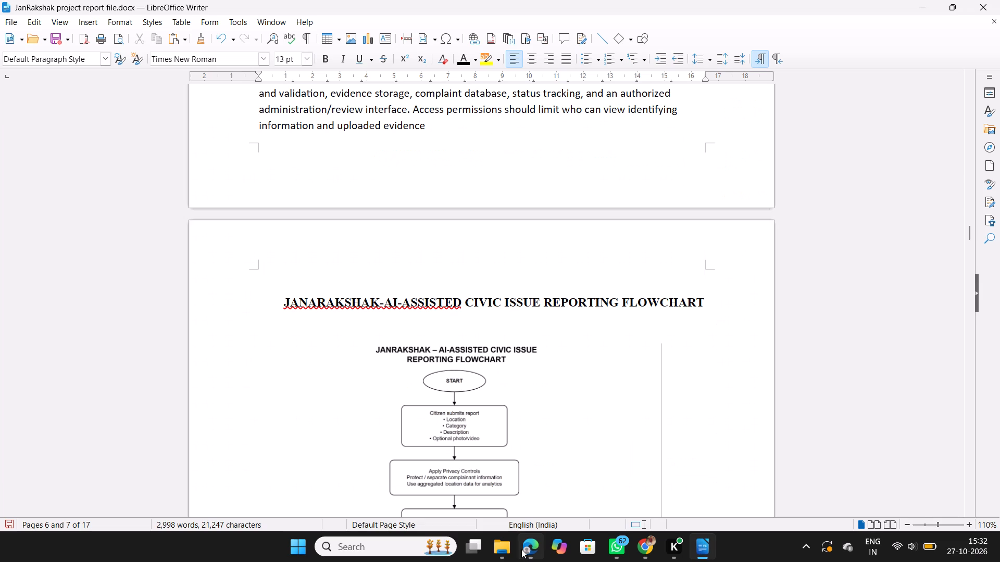
left_click(493, 551)
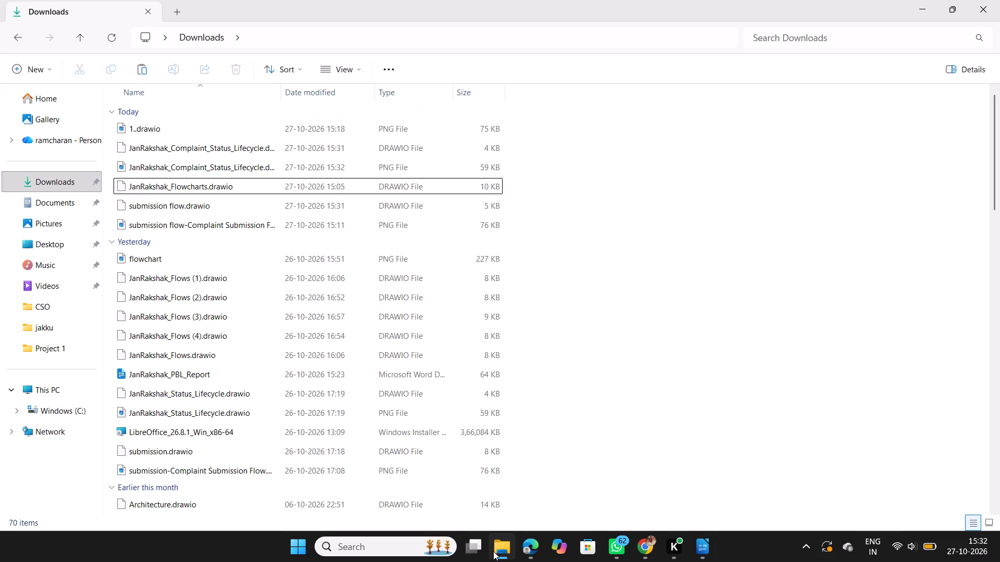
left_click(165, 165)
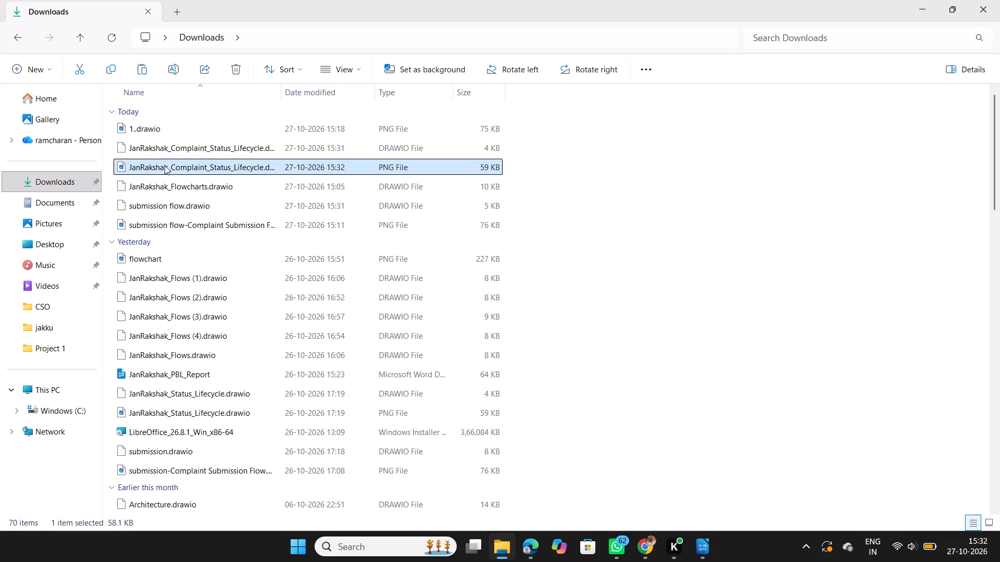
key("ctrl+c")
Switch to the report in LibreOffice Writer and replace the old lifecycle diagram under "7) Administrator / Review Module" with the copied PNG.
left_click(695, 556)
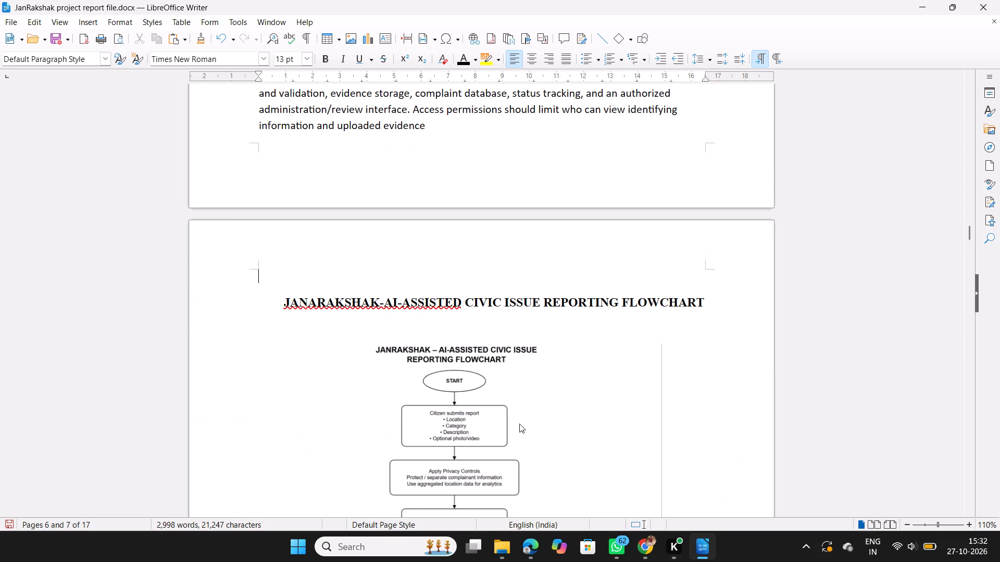
scroll(469, 411, "down", 7)
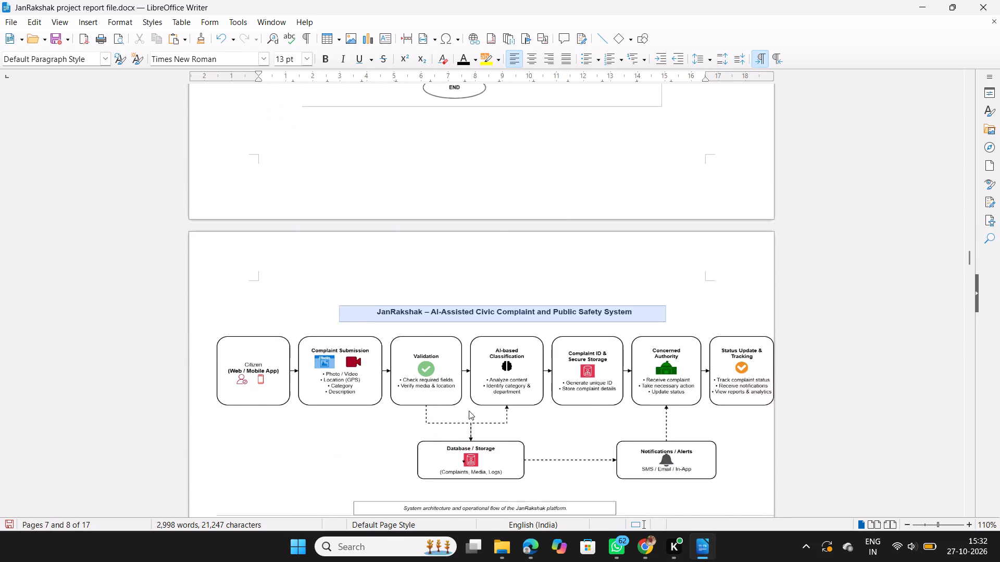
scroll(469, 411, "down", 7)
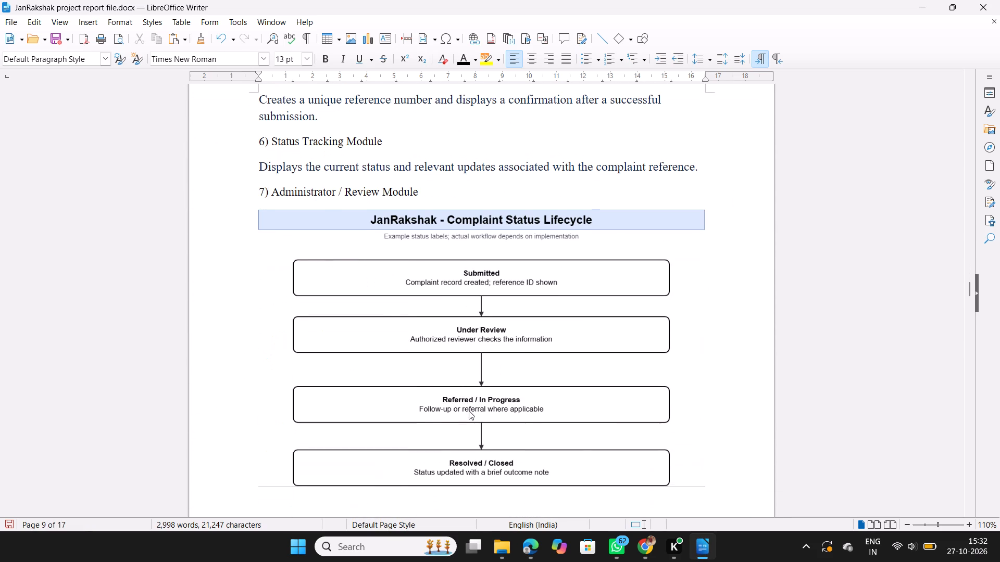
scroll(469, 411, "down", 1)
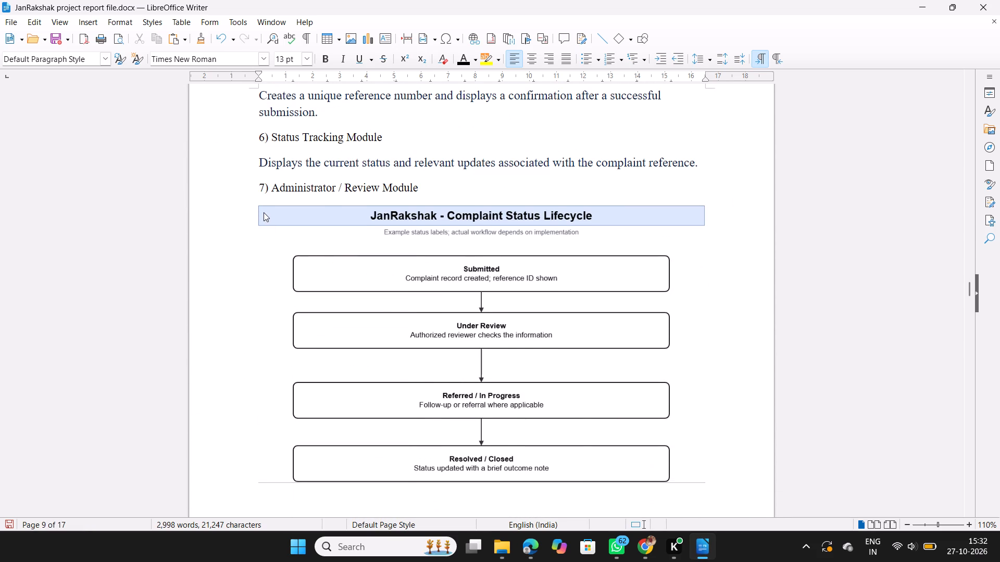
left_click(570, 424)
key("BackSpace")
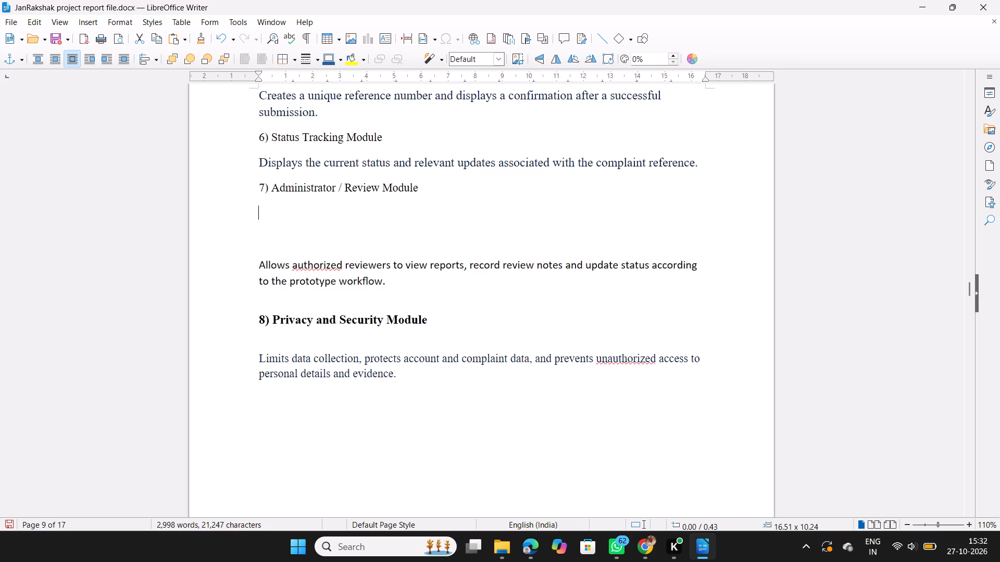
key("ctrl+v")
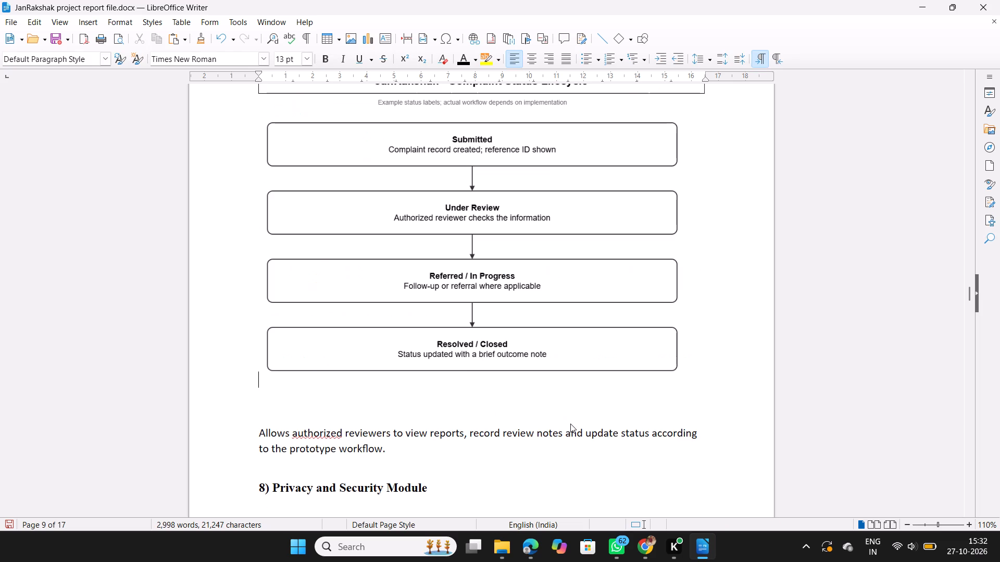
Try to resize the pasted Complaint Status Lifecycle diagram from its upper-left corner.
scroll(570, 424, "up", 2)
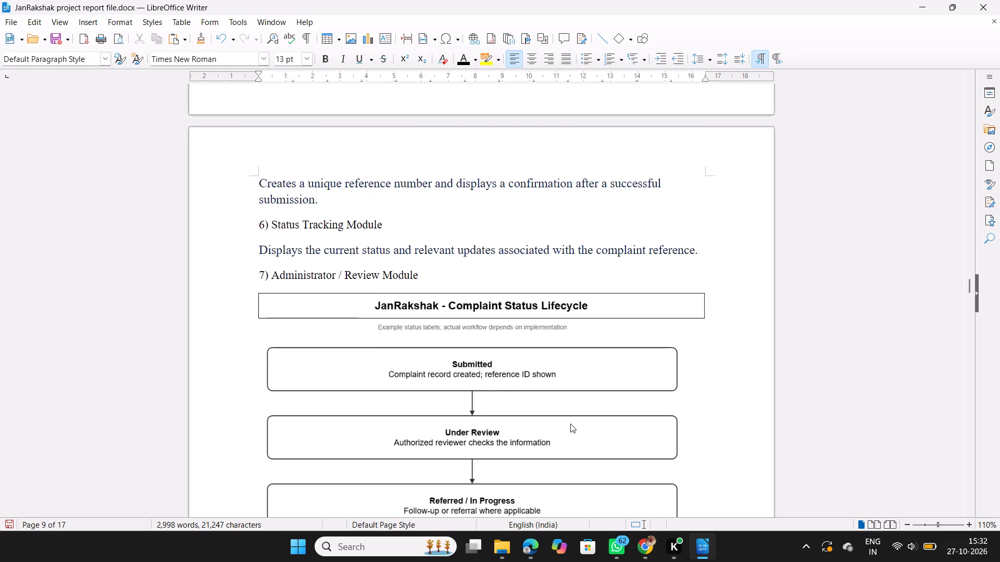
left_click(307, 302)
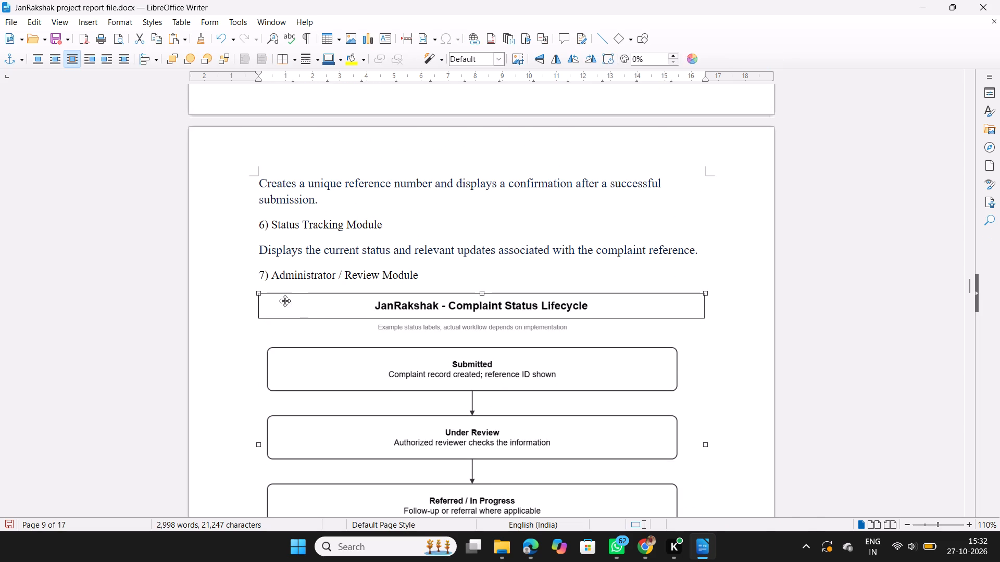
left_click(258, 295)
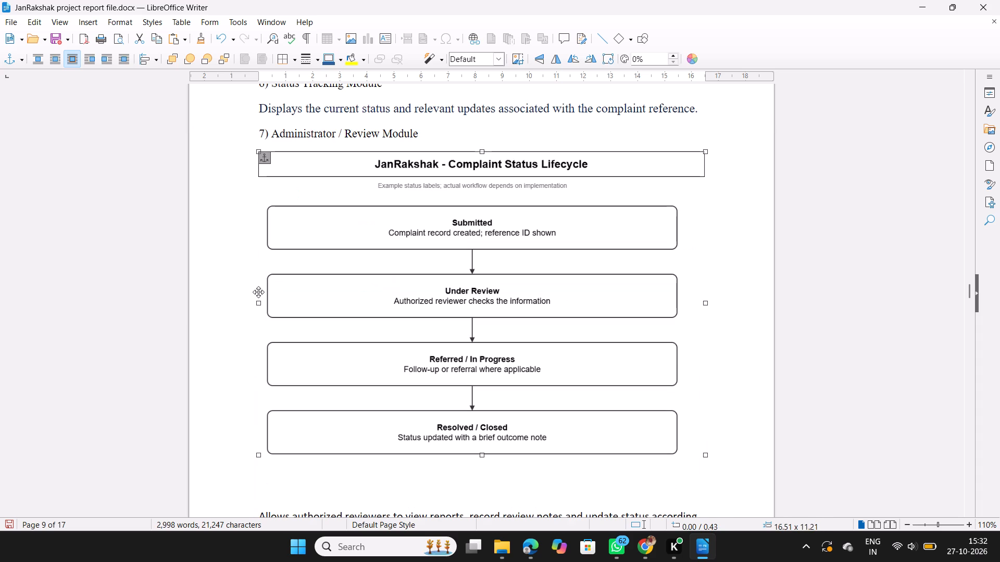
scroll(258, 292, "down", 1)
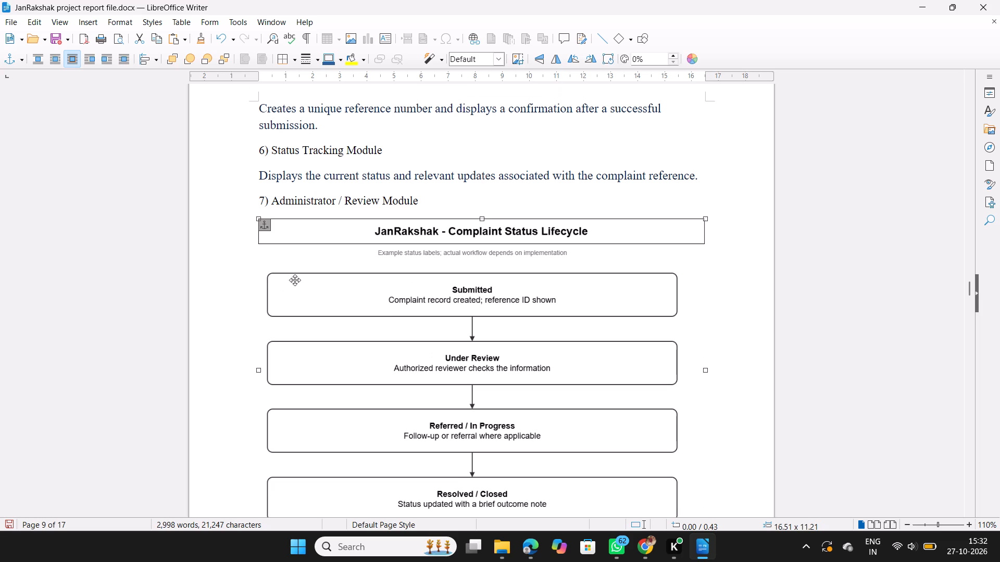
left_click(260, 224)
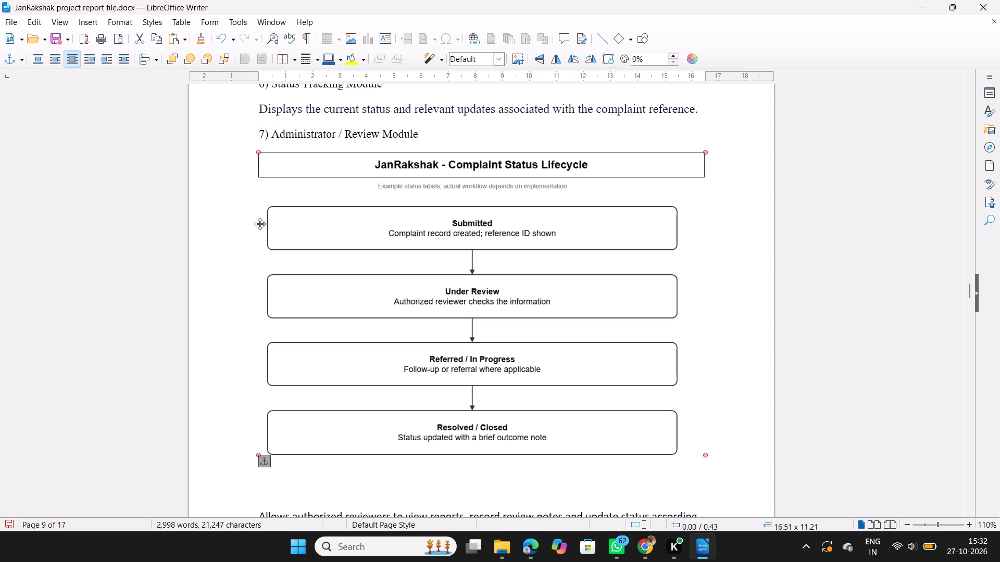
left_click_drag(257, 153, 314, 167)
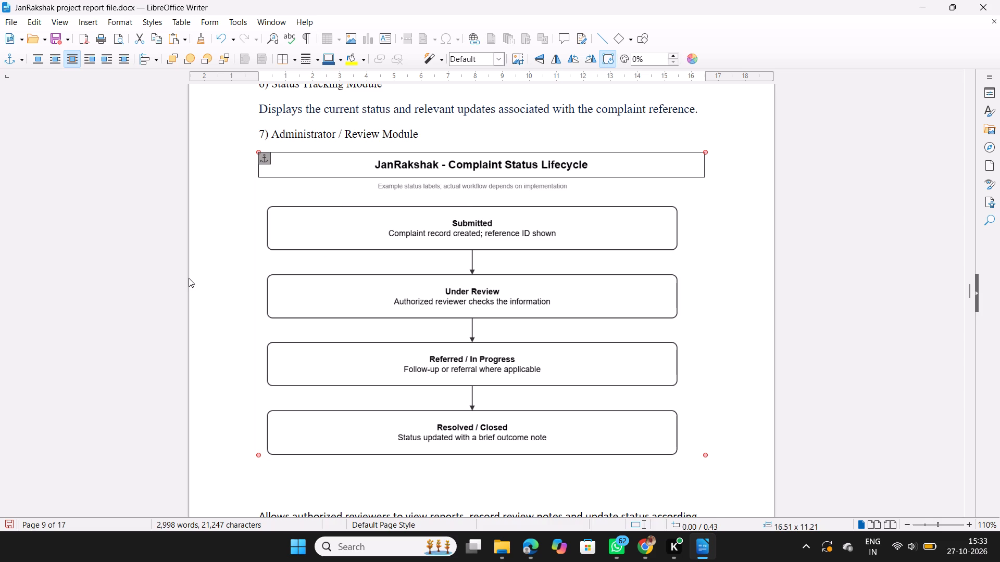
Look over the report's module descriptions, the new lifecycle diagram and the Proposed Algorithm page to check the layout.
scroll(189, 278, "up", 7)
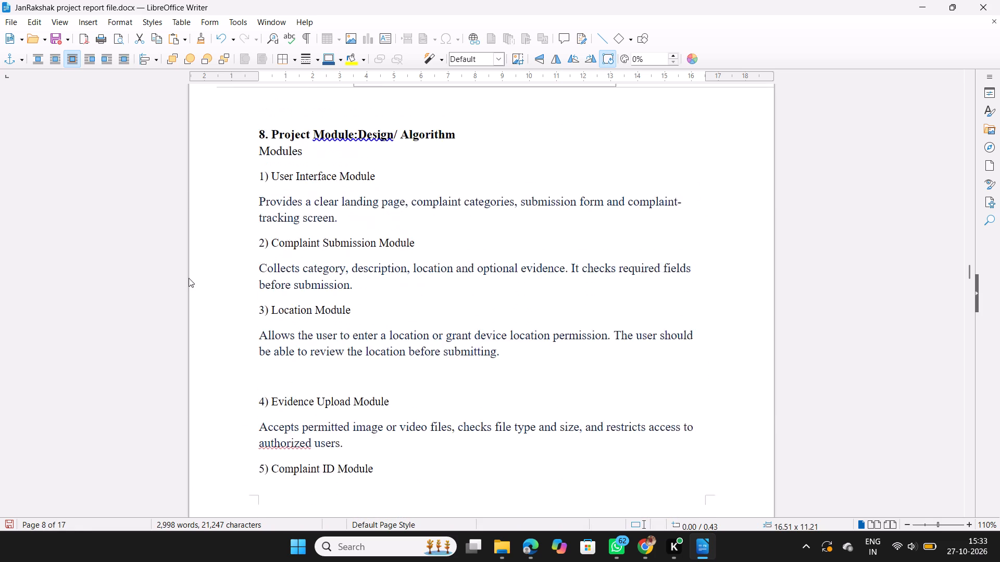
scroll(189, 278, "down", 9)
scroll(189, 278, "up", 1)
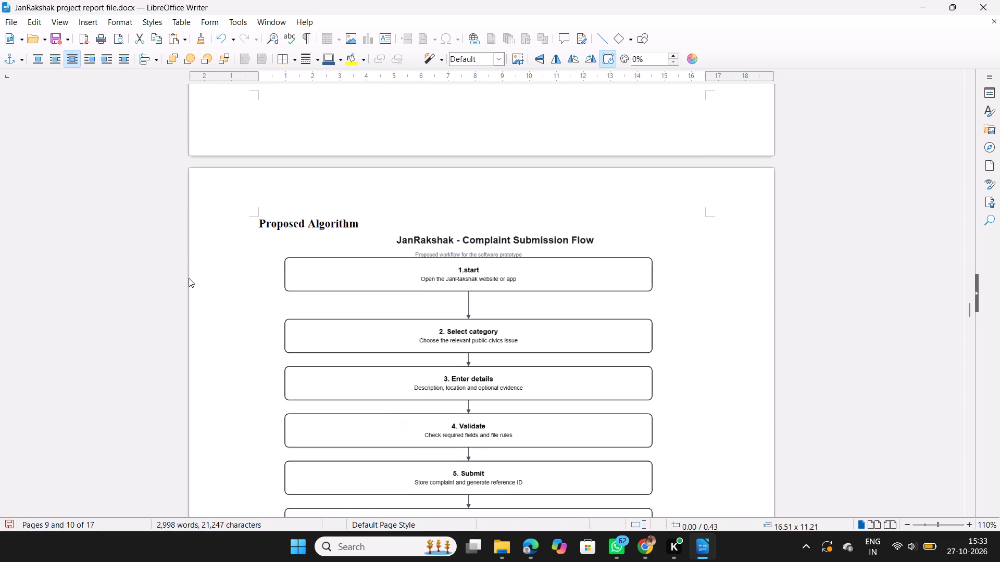
scroll(189, 278, "up", 4)
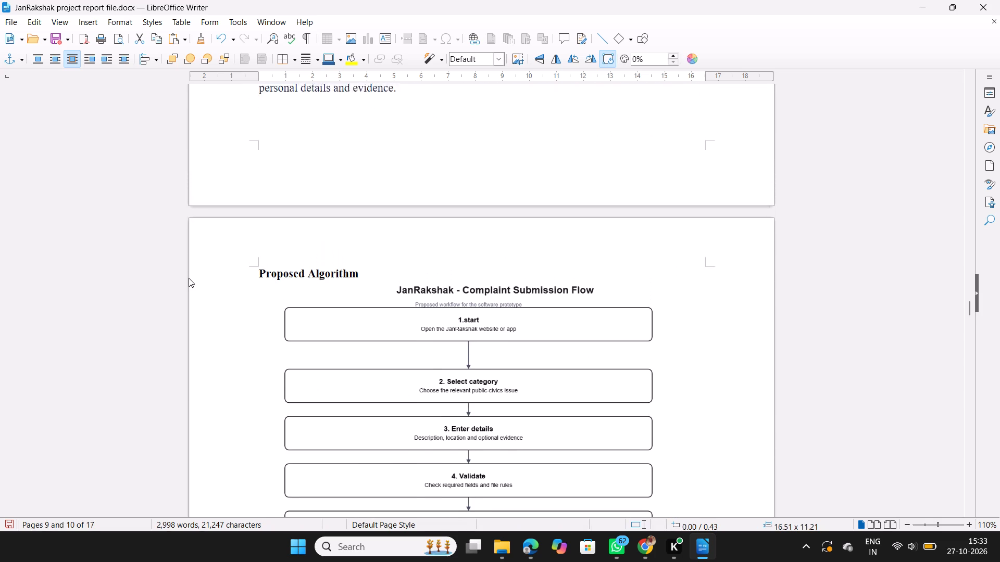
scroll(189, 278, "up", 4)
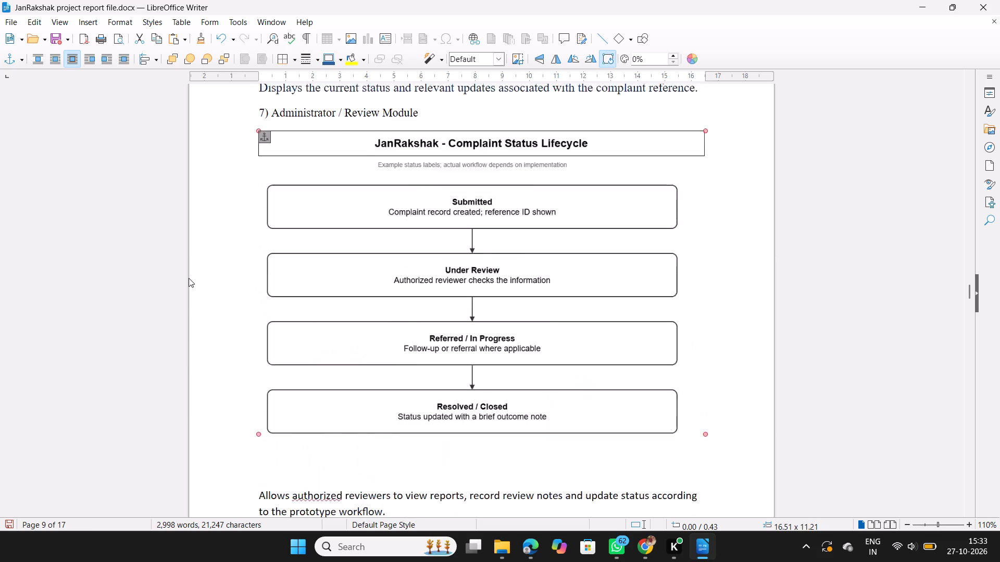
Look over the report pages from the Status Tracking Module through the Proposed Algorithm flowchart and its numbered steps to check the layout.
scroll(189, 278, "up", 1)
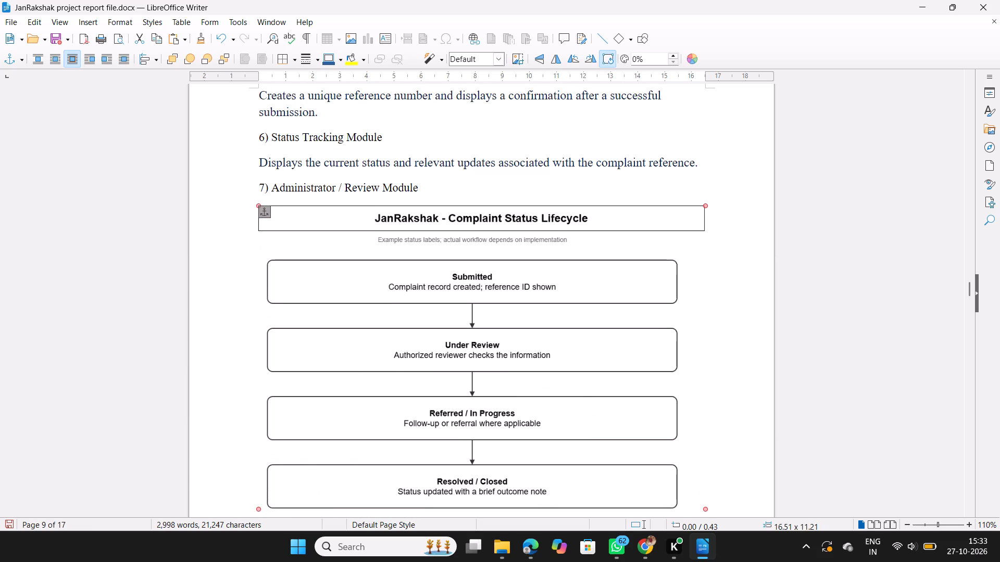
left_click(254, 225)
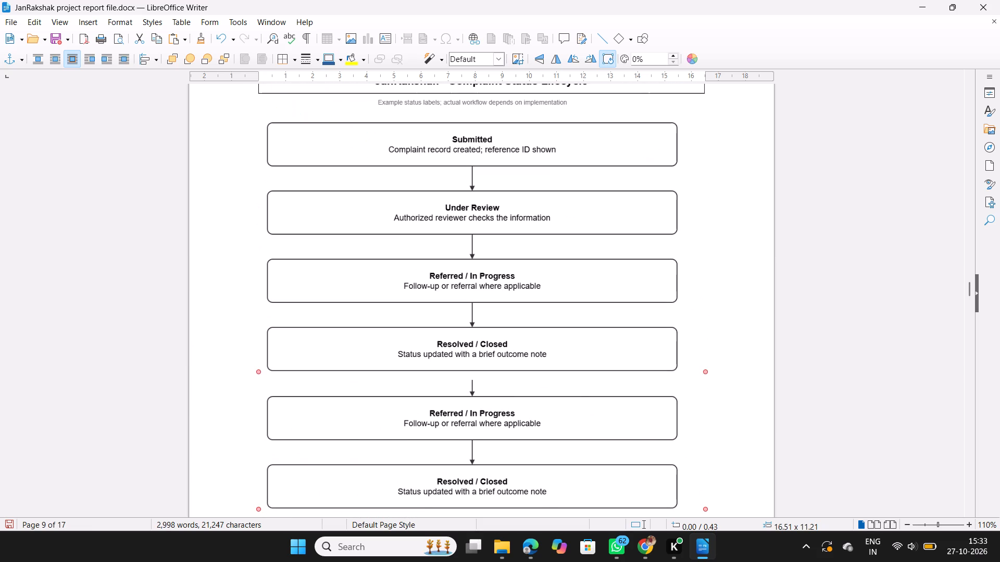
scroll(254, 225, "up", 3)
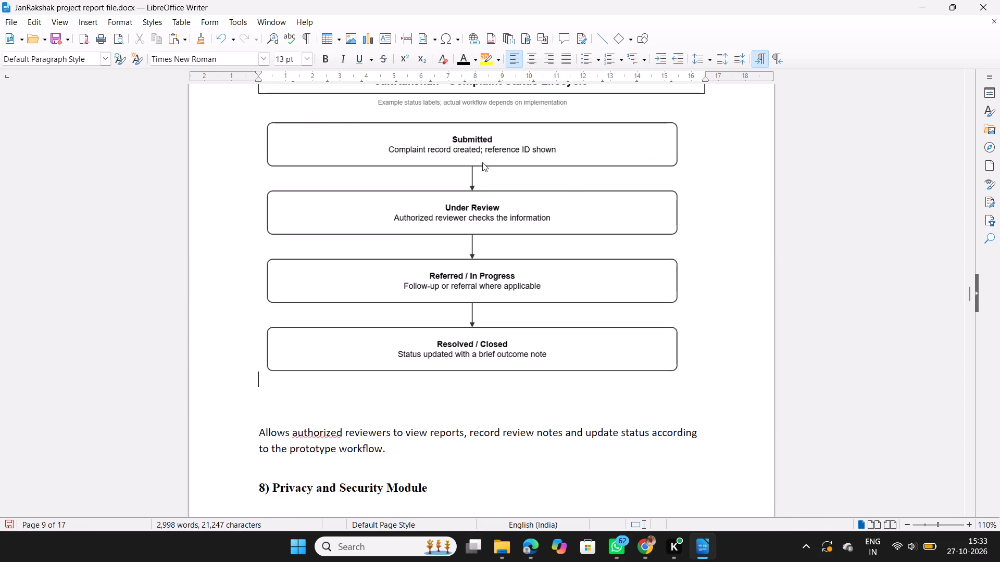
scroll(571, 176, "down", 2)
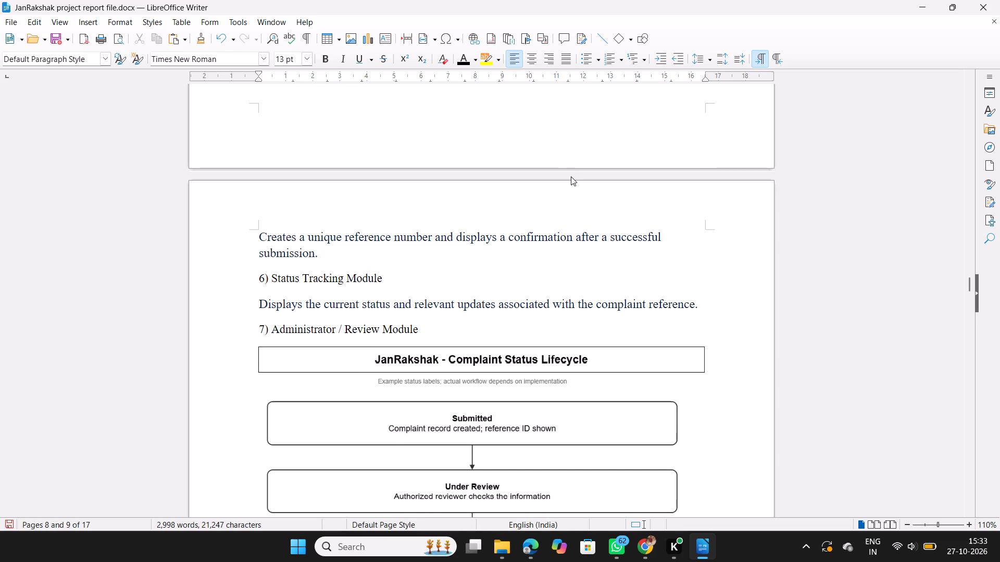
scroll(571, 176, "down", 1)
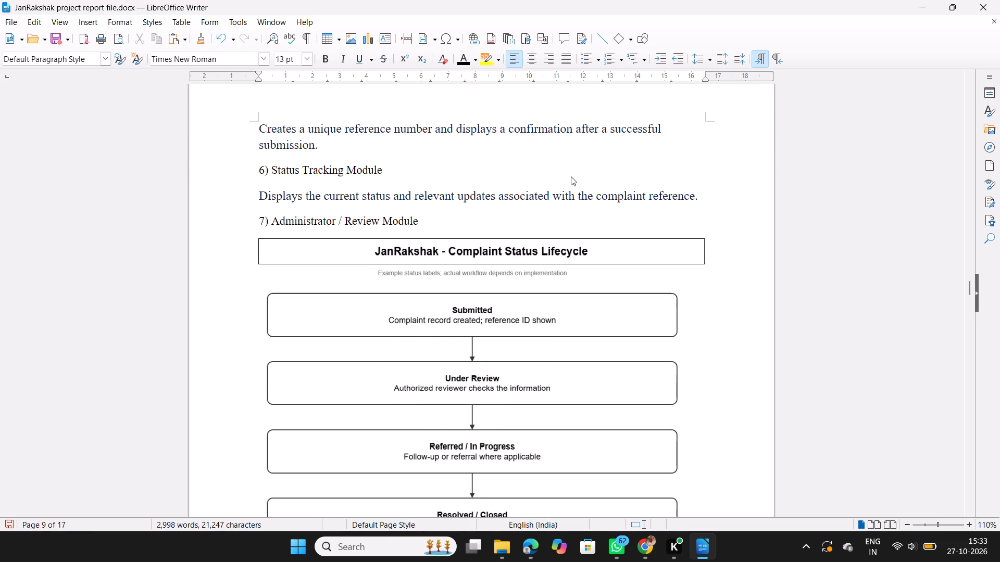
scroll(571, 176, "down", 4)
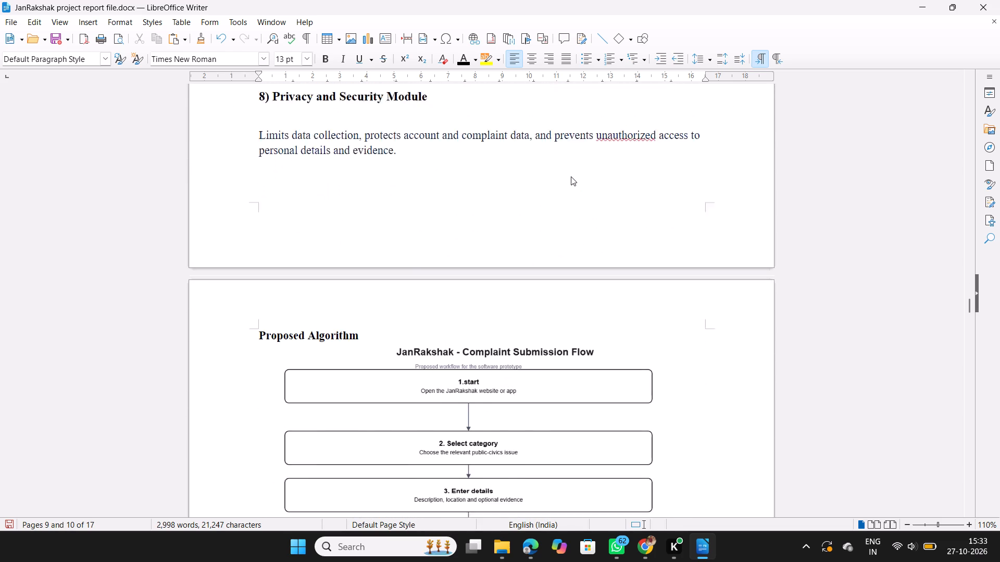
scroll(571, 176, "down", 2)
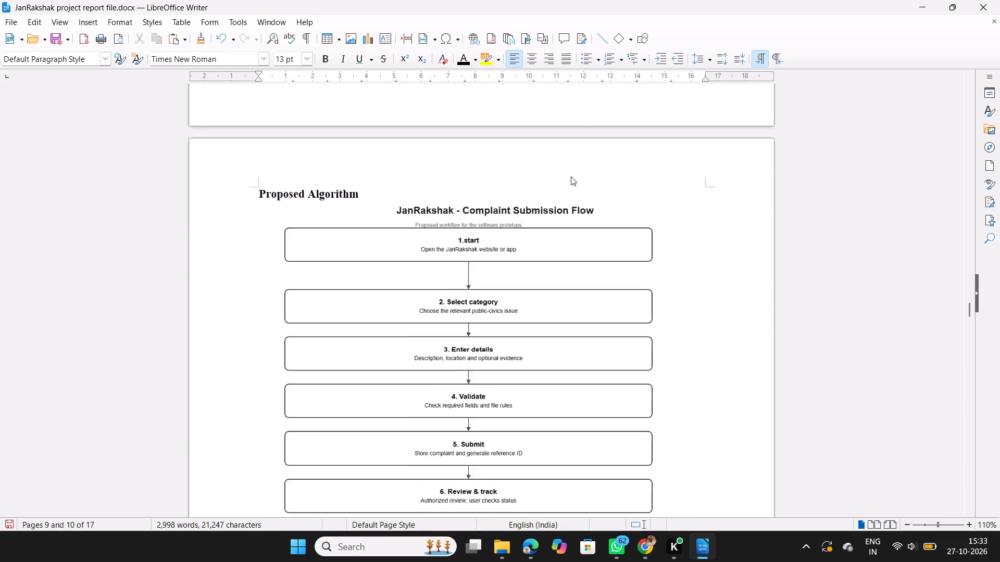
scroll(571, 176, "down", 4)
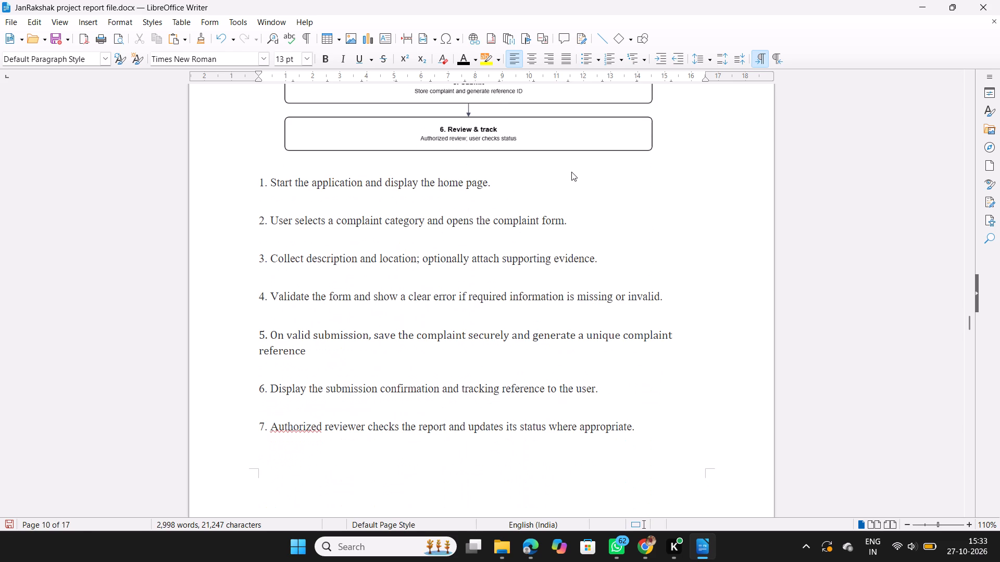
scroll(571, 172, "up", 2)
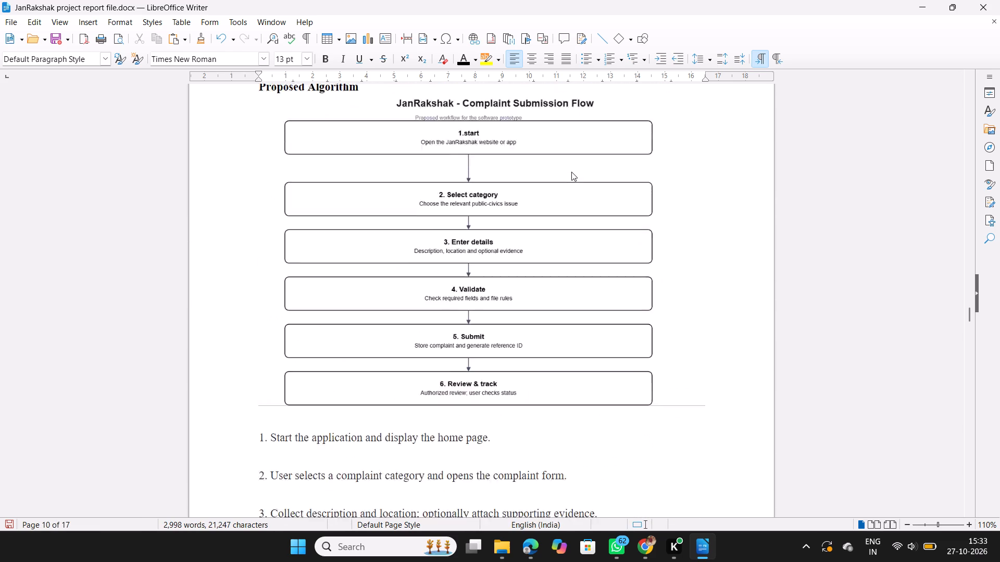
scroll(571, 172, "up", 4)
scroll(571, 172, "down", 1)
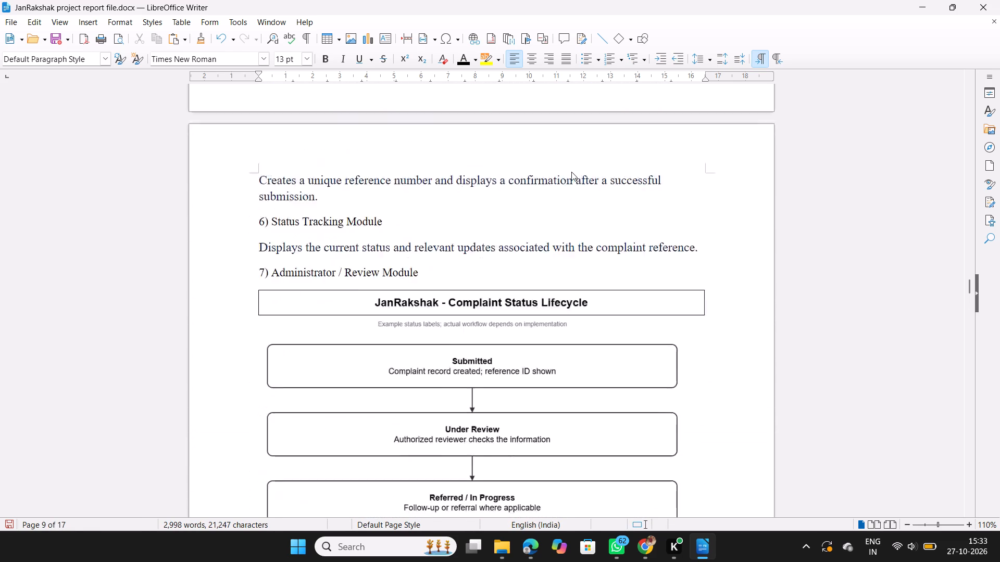
scroll(571, 172, "down", 3)
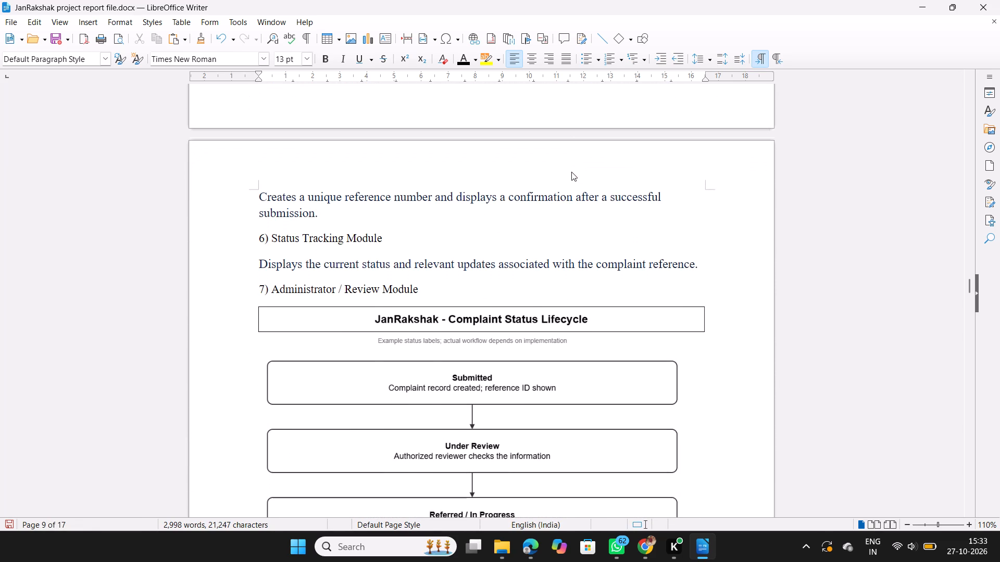
scroll(571, 172, "down", 1)
scroll(571, 172, "up", 2)
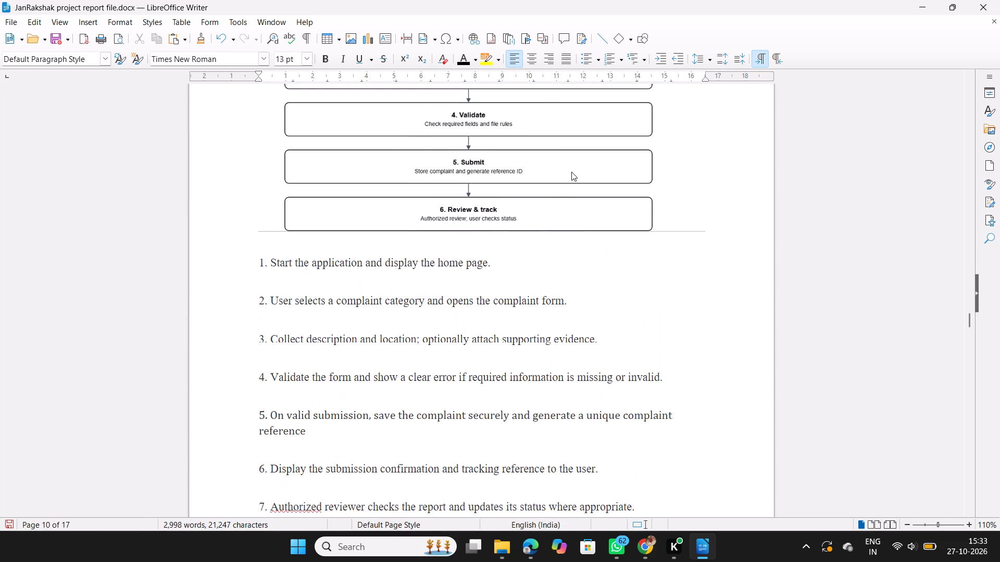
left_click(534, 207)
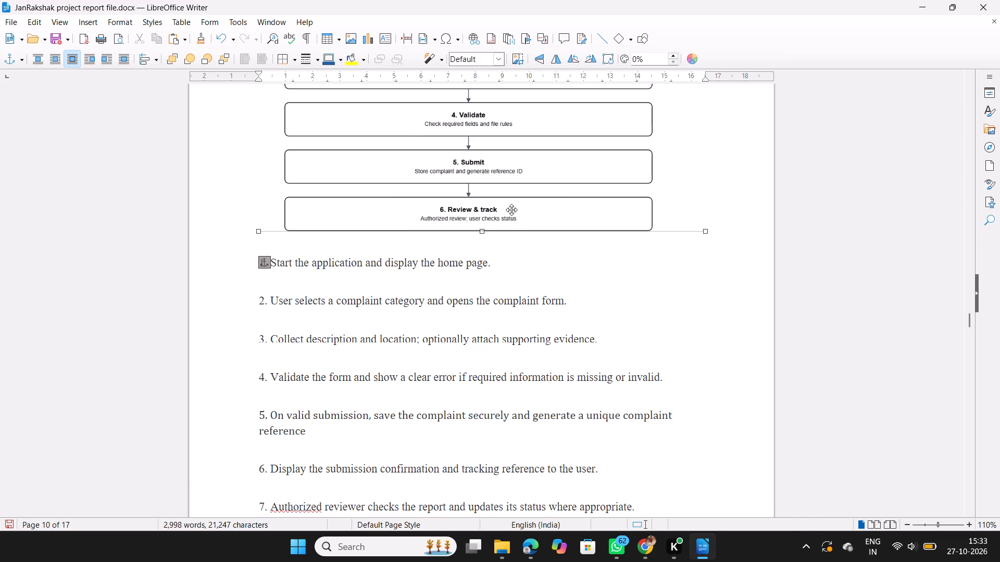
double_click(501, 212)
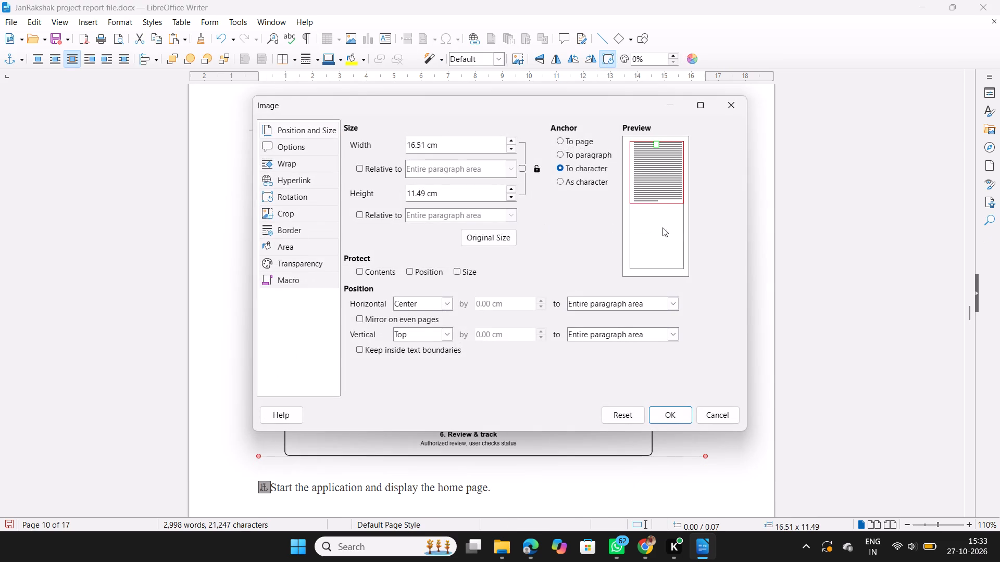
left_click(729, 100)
Make the headings "1) User Interface Module", "2) Complaint Submission Module" and "3) Location Module" bold in section 8.
scroll(729, 100, "up", 1)
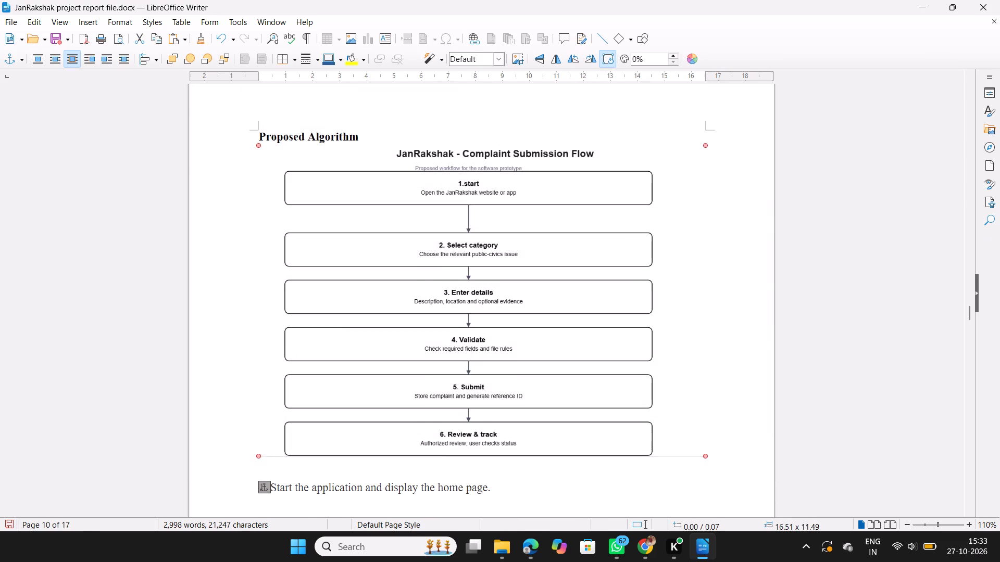
scroll(729, 100, "up", 9)
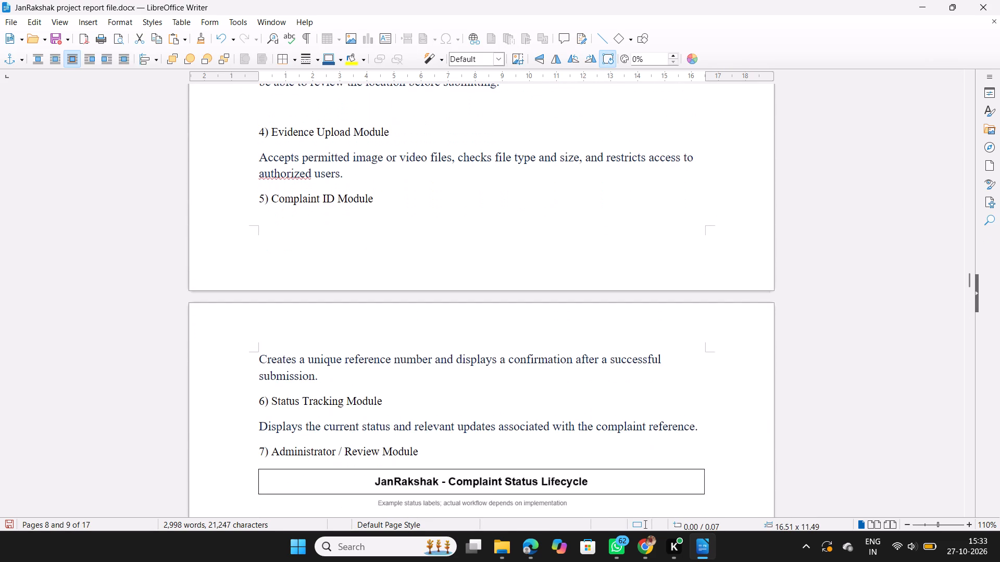
scroll(729, 100, "up", 2)
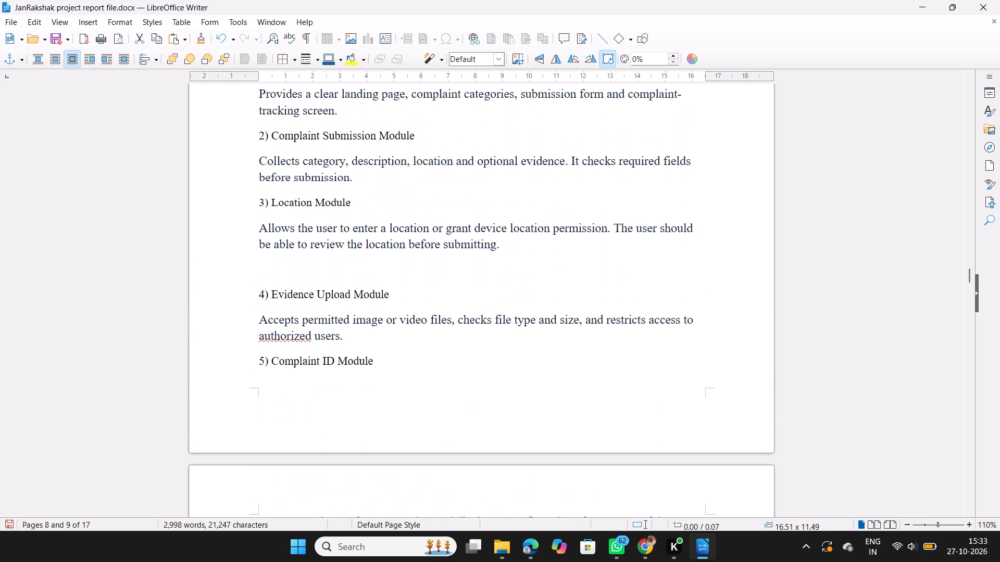
scroll(729, 100, "up", 1)
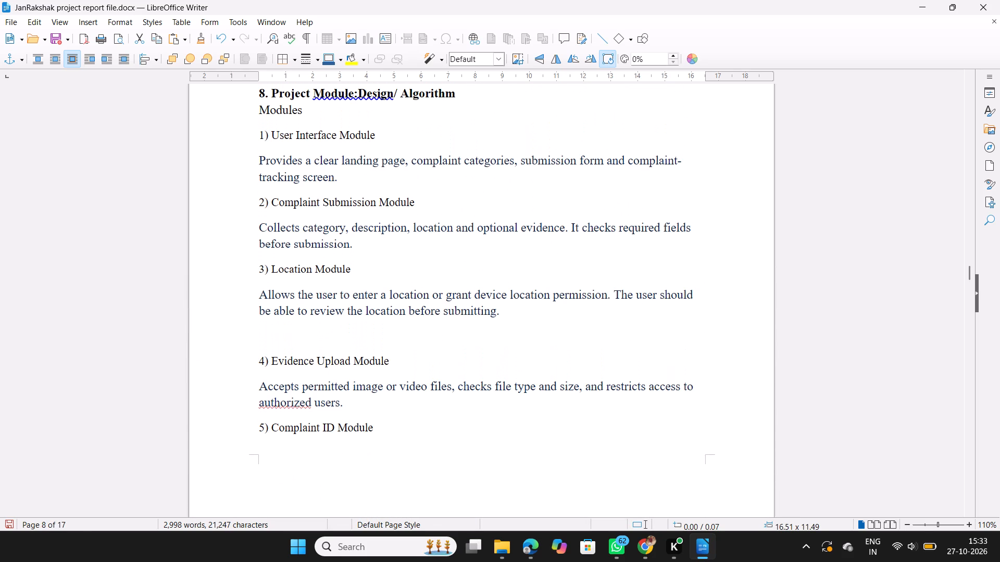
left_click_drag(729, 100, 386, 140)
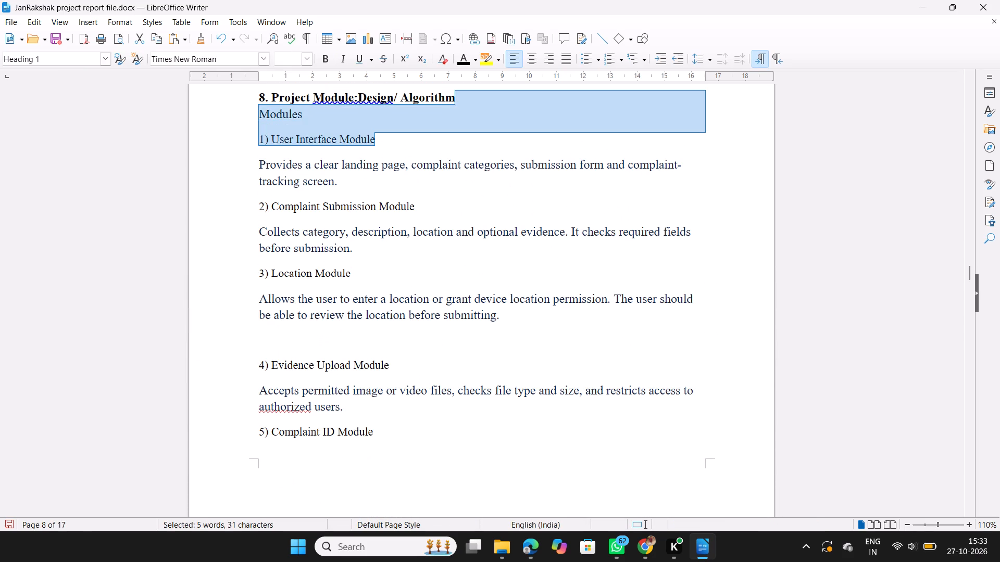
left_click(437, 122)
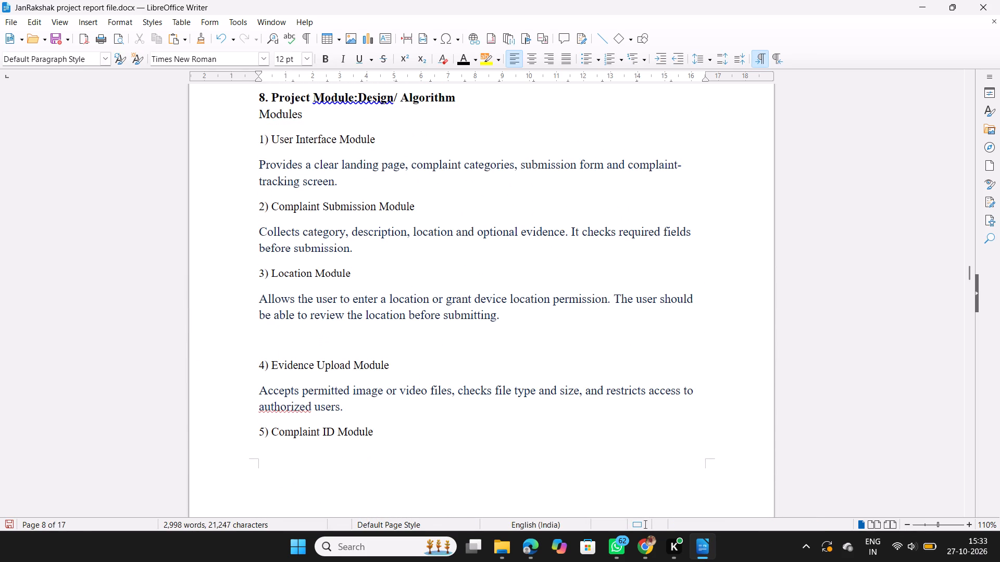
left_click_drag(258, 140, 395, 141)
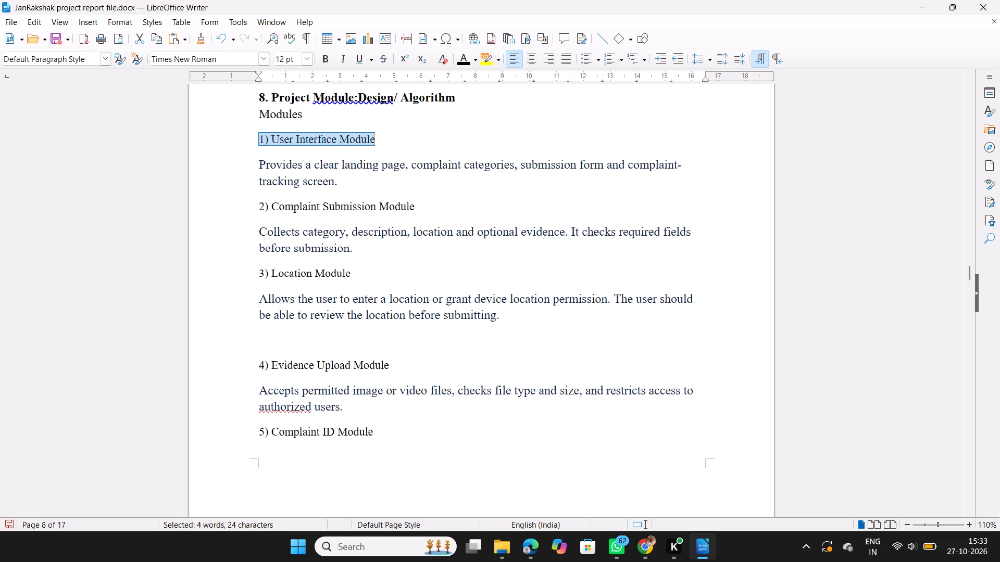
key("ctrl+b")
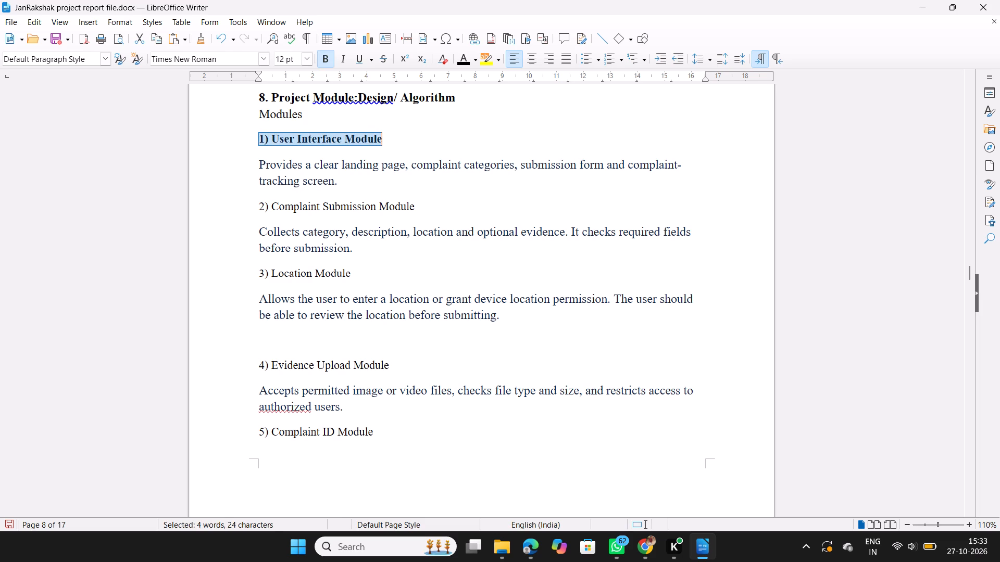
left_click_drag(260, 200, 436, 205)
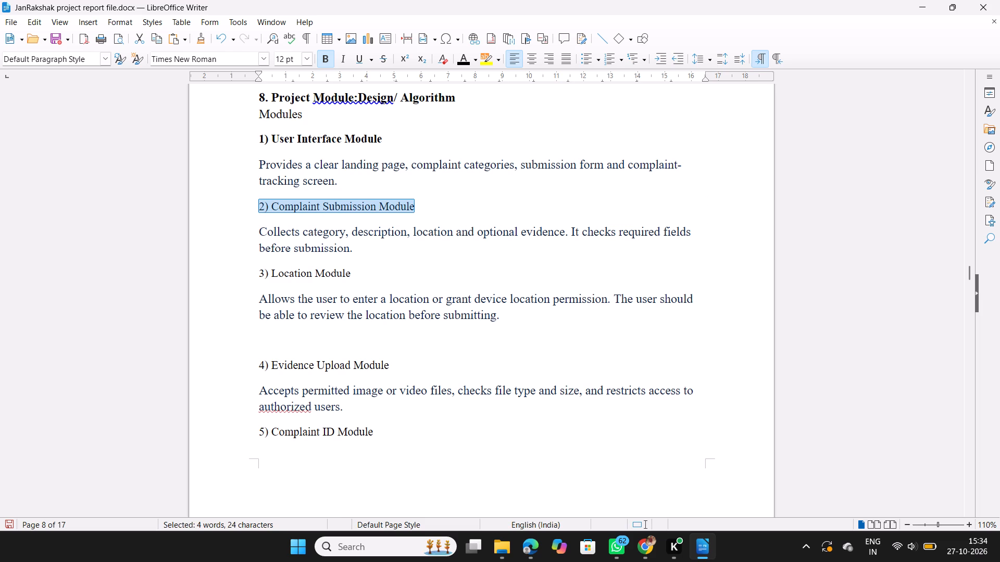
key("ctrl+b")
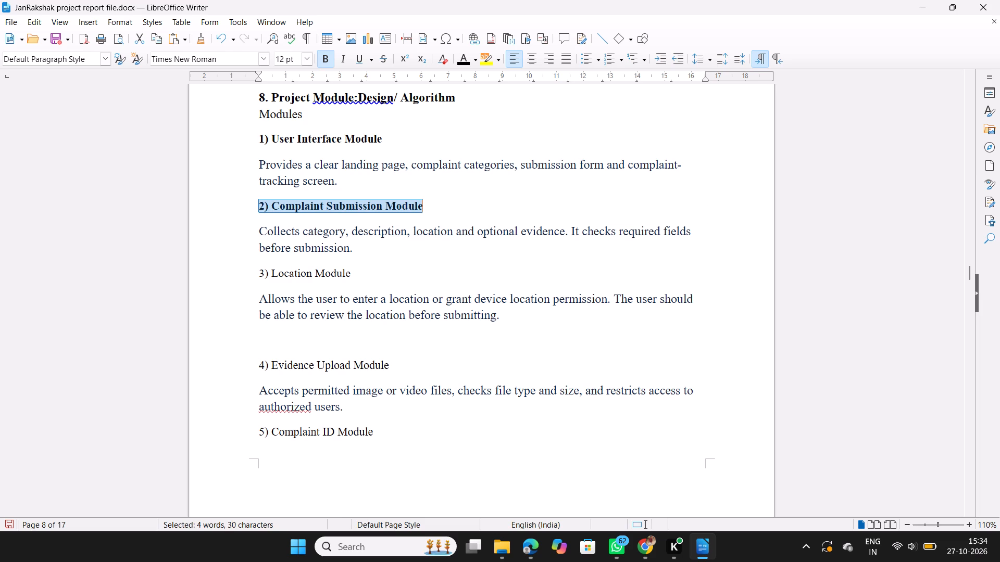
left_click_drag(256, 274, 385, 278)
key("ctrl+b")
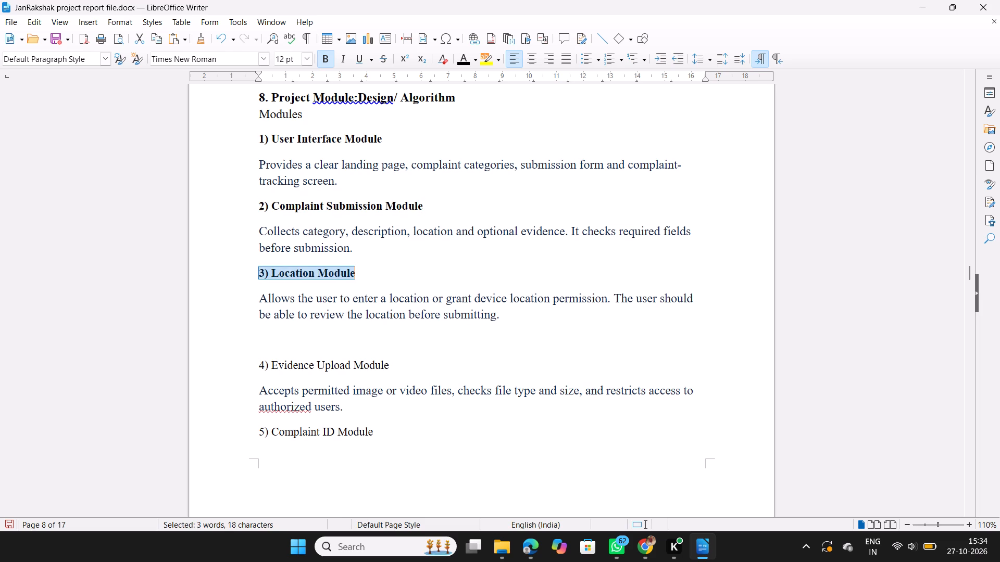
Make the headings "4) Evidence Upload Module", "5) Complaint ID Module" and "6) Status Tracking Module" bold.
left_click_drag(249, 366, 304, 362)
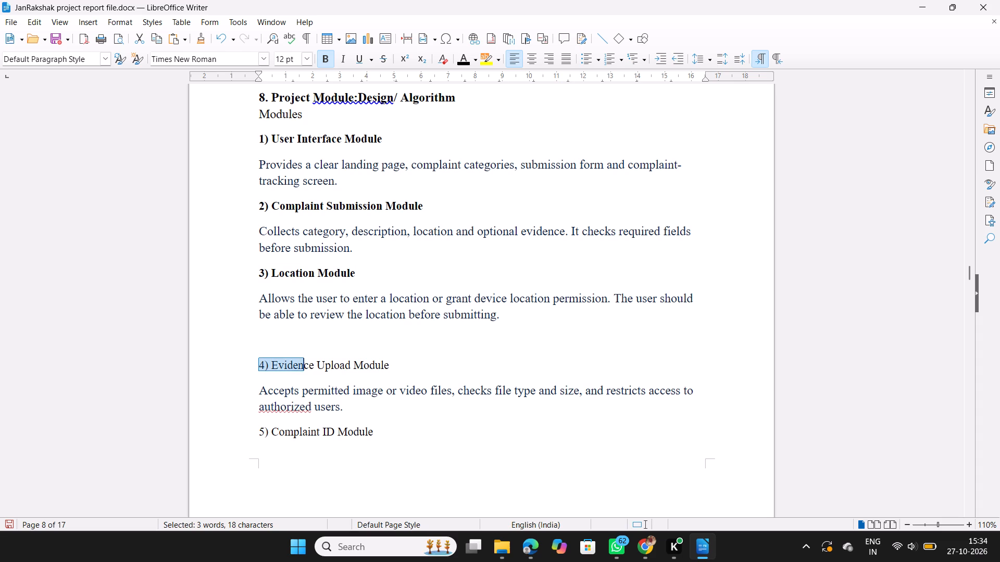
left_click_drag(304, 362, 392, 358)
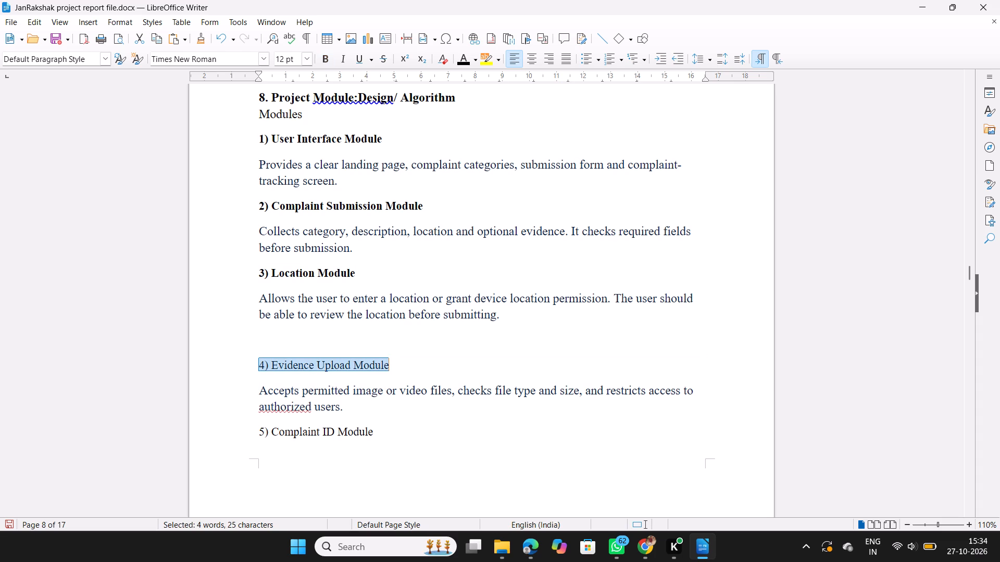
key("ctrl+b")
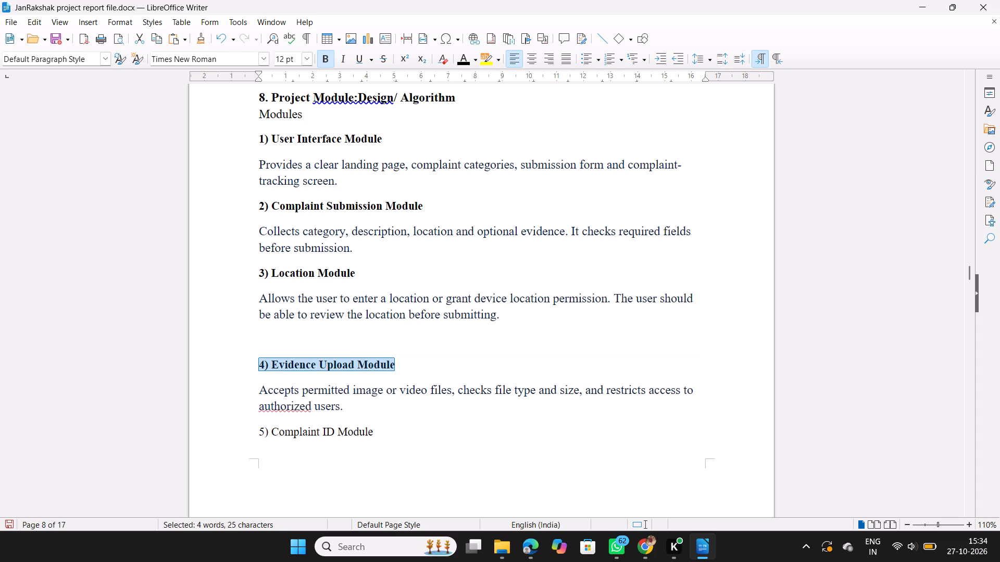
left_click_drag(255, 429, 378, 428)
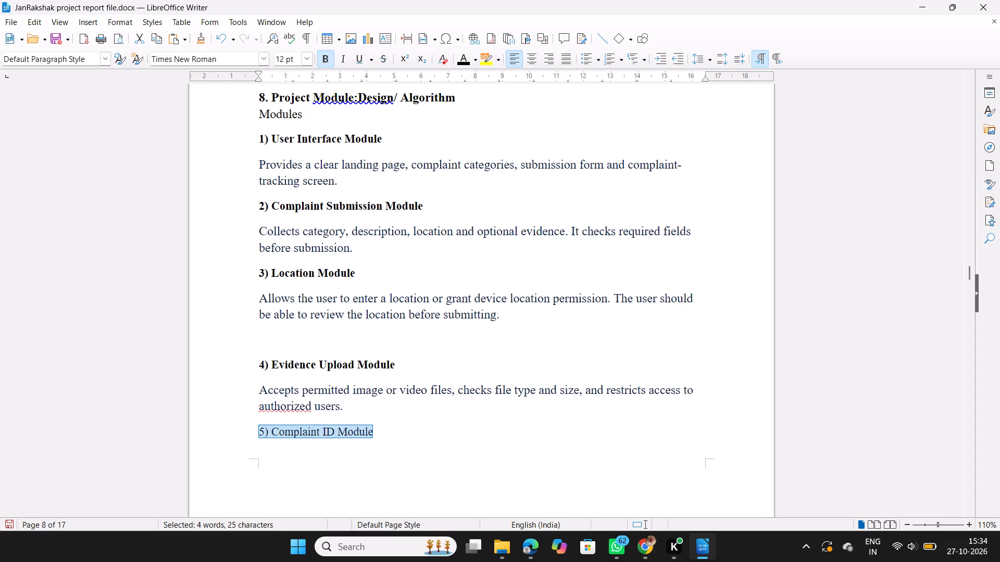
key("ctrl+b")
scroll(378, 428, "down", 1)
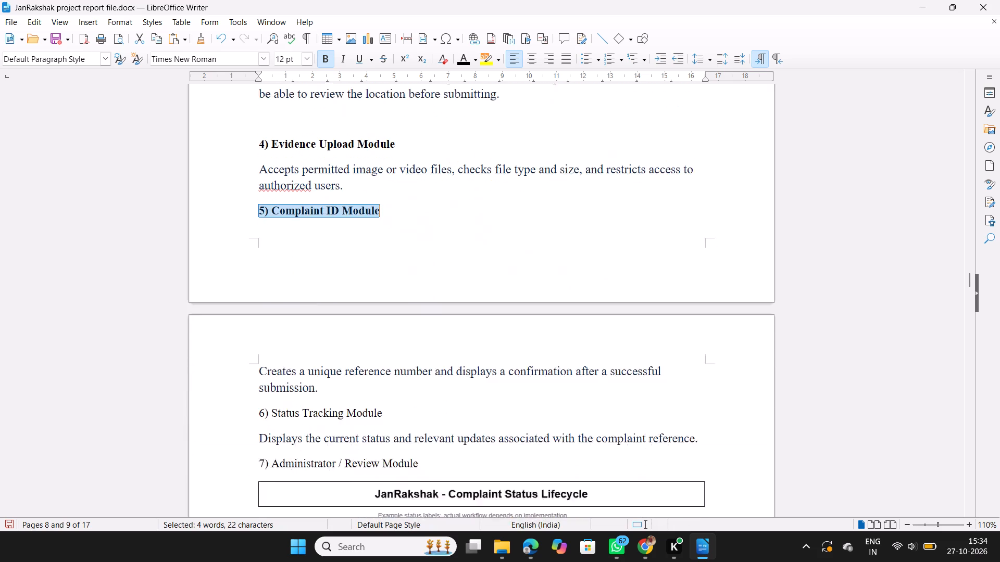
scroll(378, 428, "down", 2)
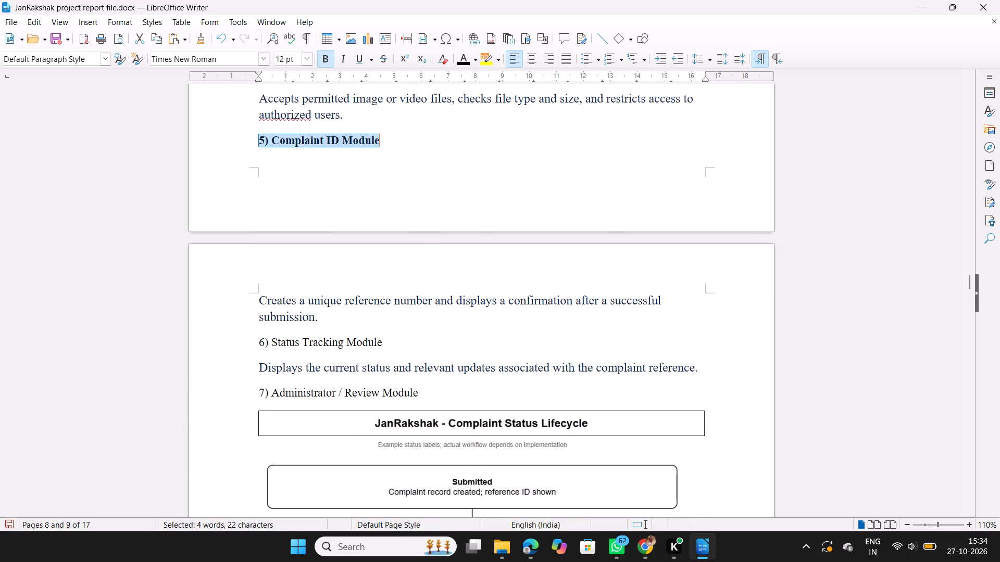
left_click_drag(255, 344, 403, 340)
key("ctrl+b")
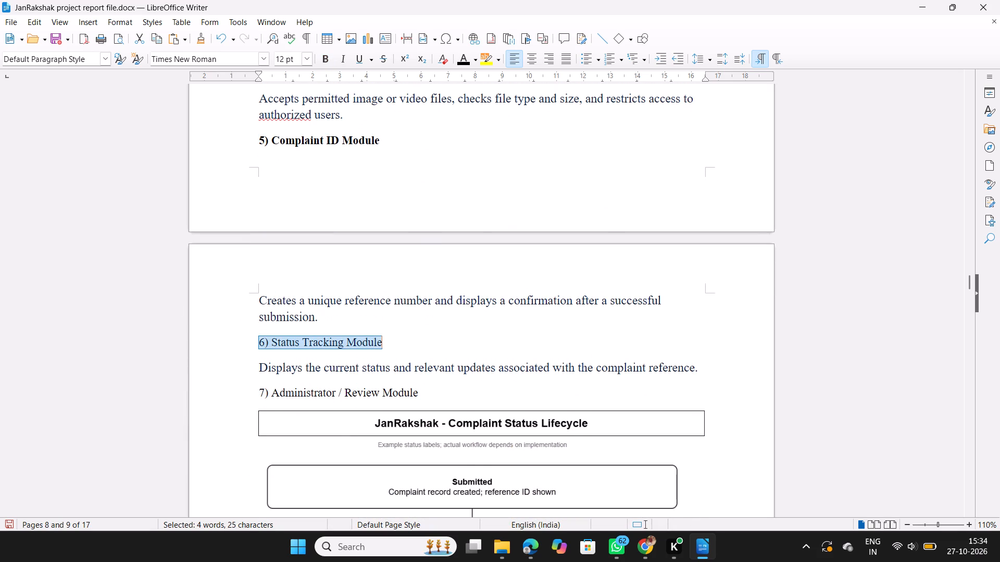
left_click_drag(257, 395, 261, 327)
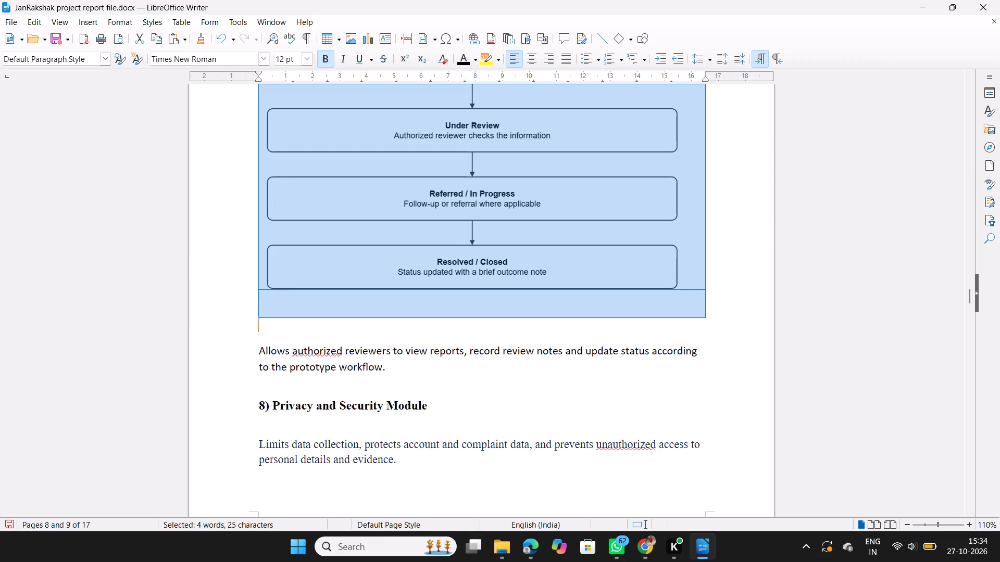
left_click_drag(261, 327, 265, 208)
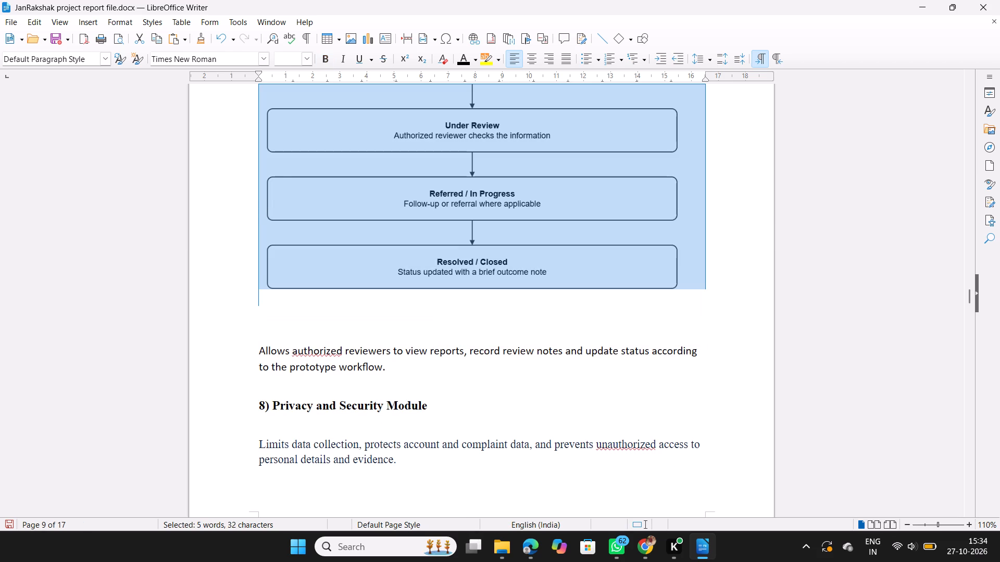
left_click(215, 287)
Toggle off the bold formatting of the "8) Privacy and Security Module" heading below the lifecycle diagram.
left_click_drag(252, 406, 426, 404)
key("ctrl+b")
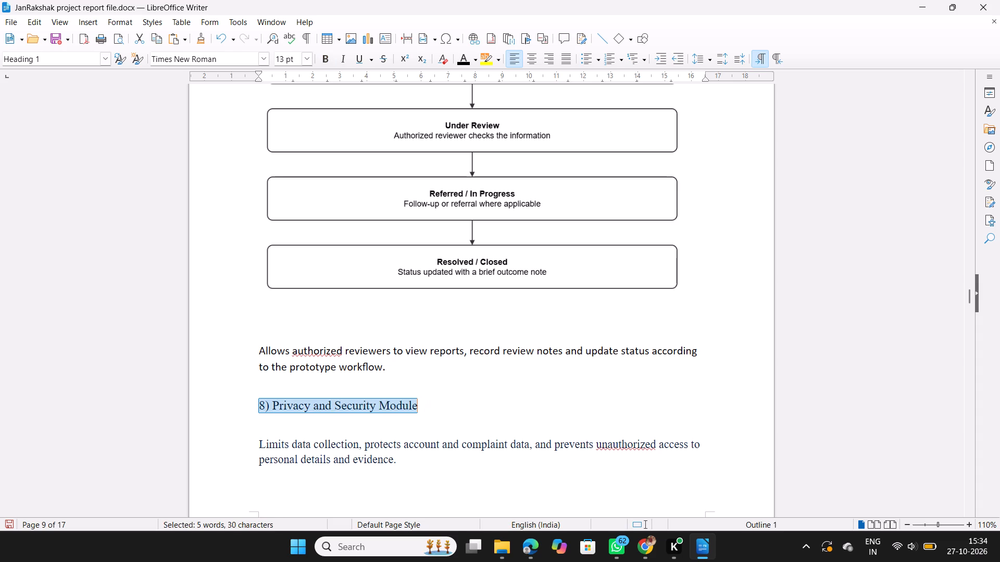
Make the selected "8) Privacy and Security Module" heading bold.
key("ctrl+b")
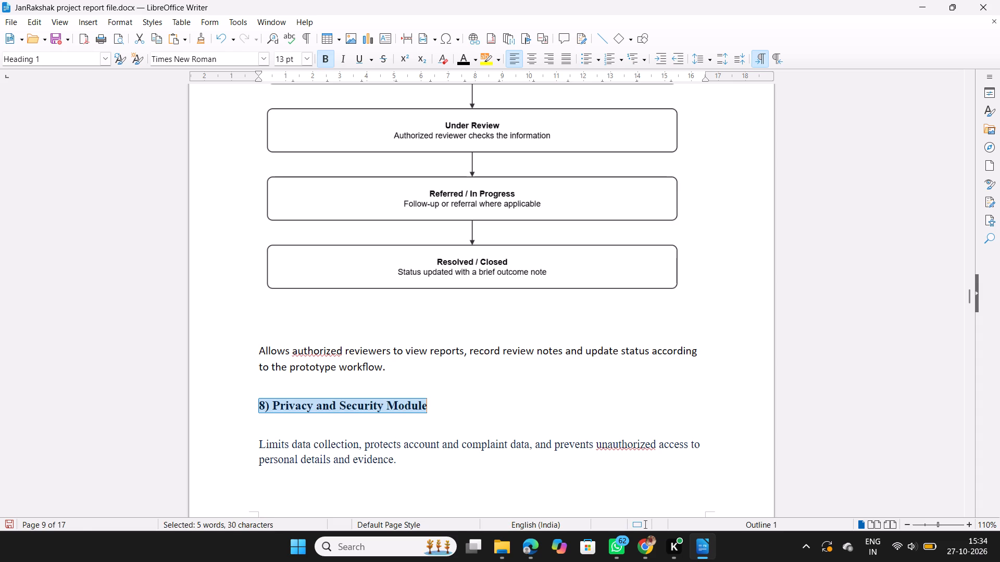
Look over the remaining report pages from the Proposed Algorithm flowchart through the References and Signature table to check headings and layout.
scroll(426, 404, "down", 7)
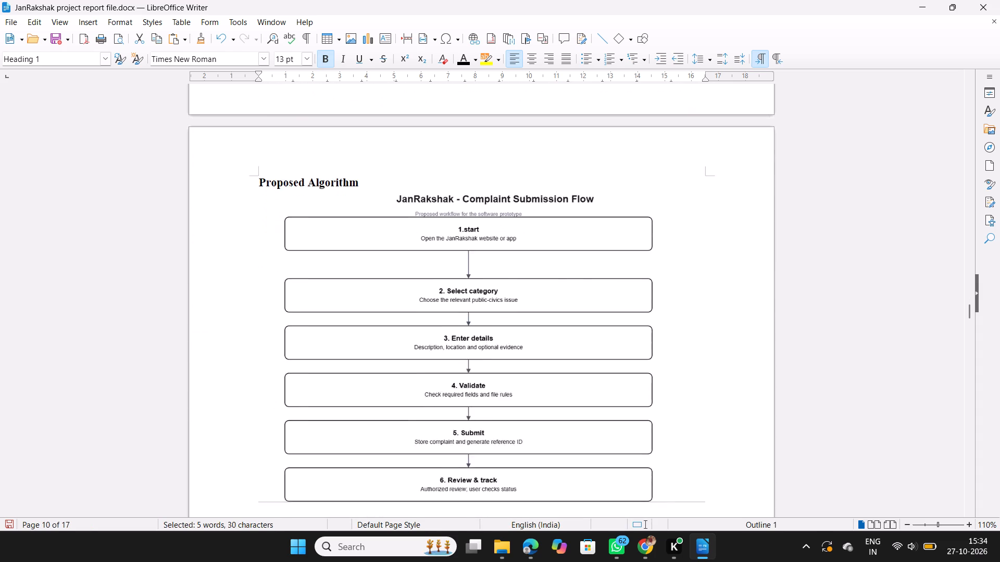
scroll(426, 404, "down", 6)
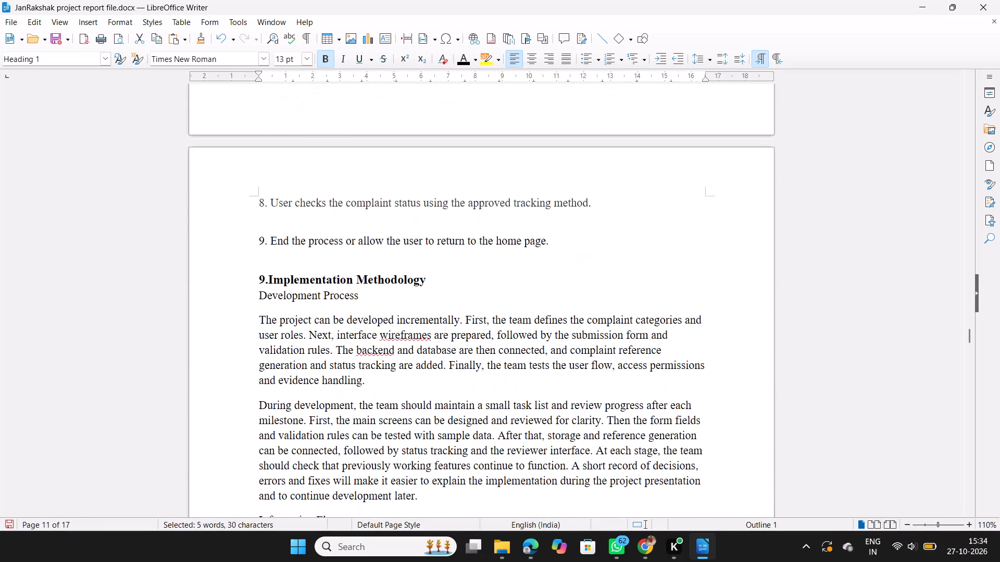
scroll(426, 404, "down", 4)
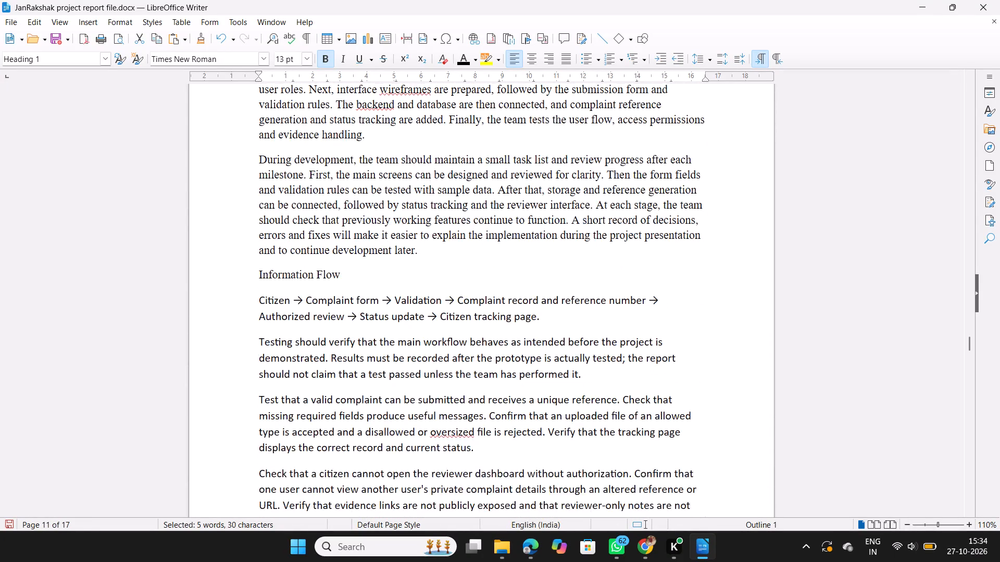
scroll(426, 404, "down", 8)
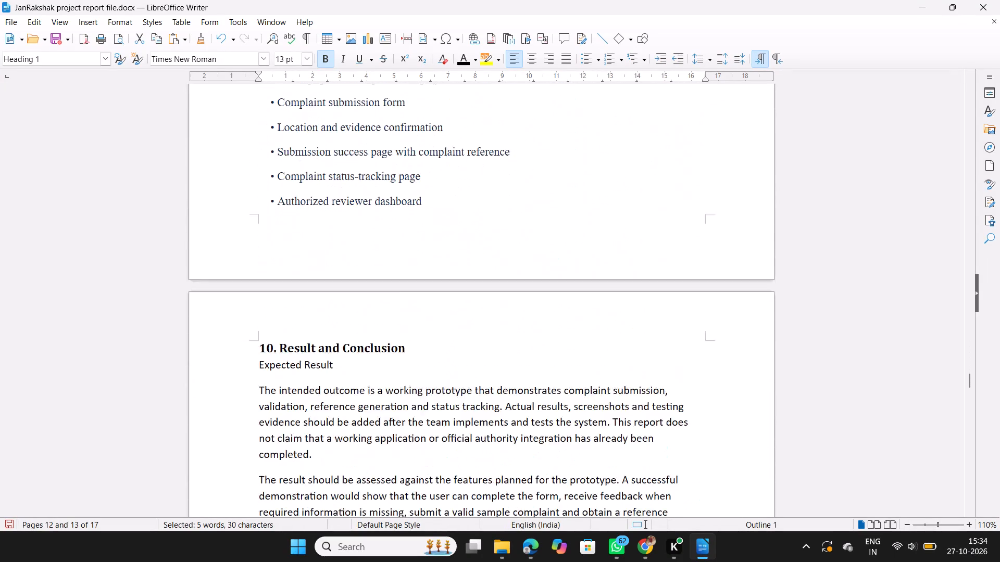
scroll(426, 404, "down", 12)
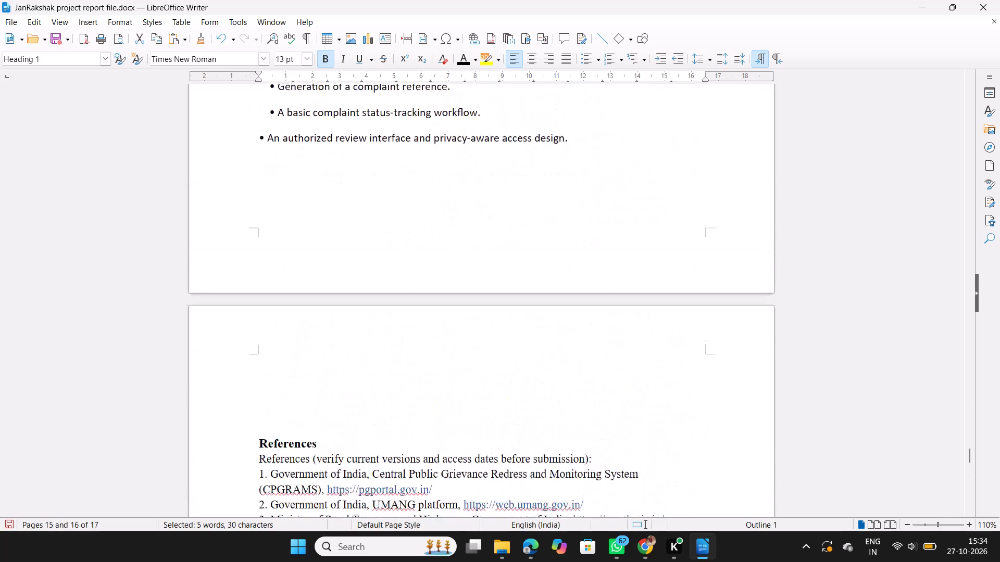
scroll(426, 404, "down", 9)
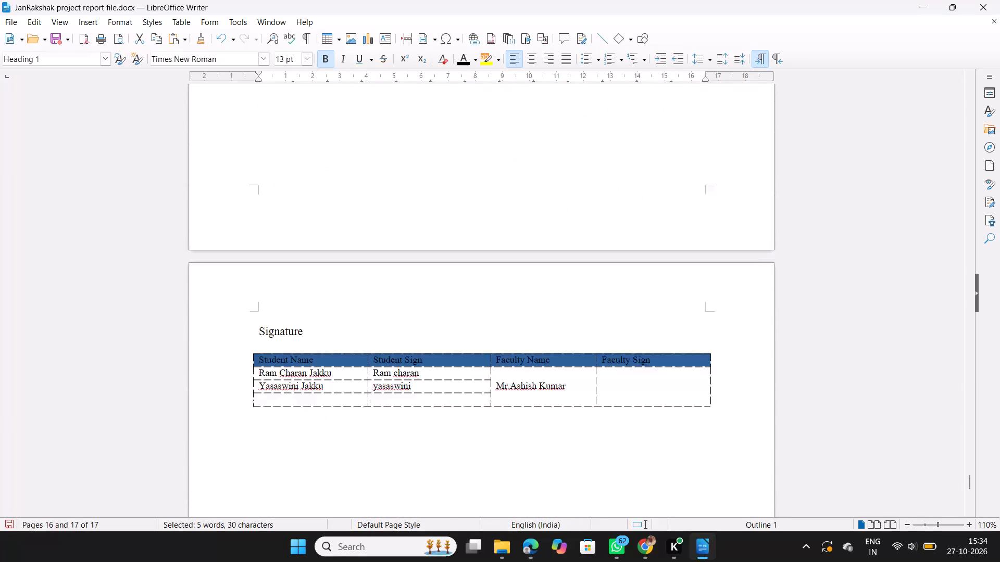
scroll(426, 404, "down", 2)
scroll(426, 404, "up", 8)
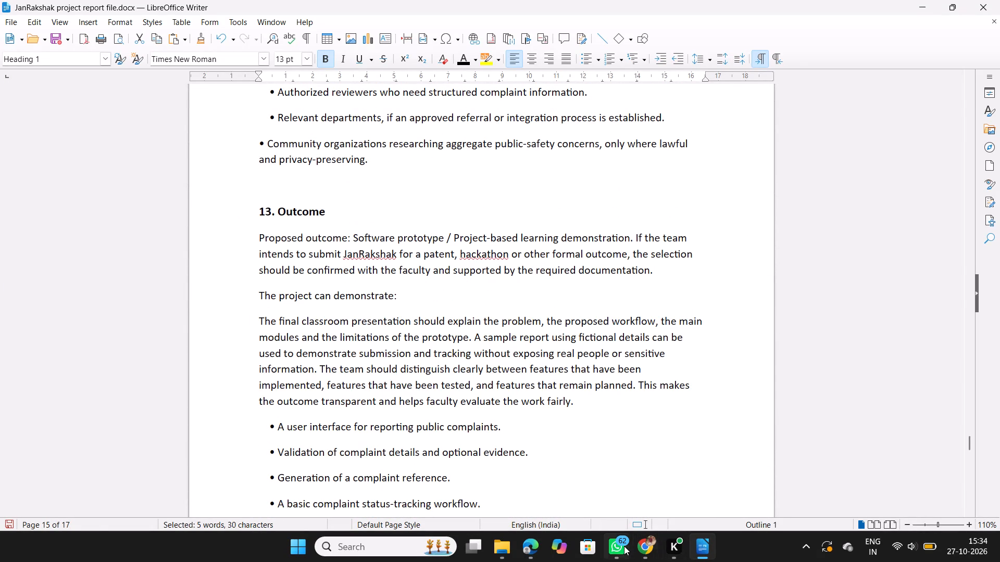
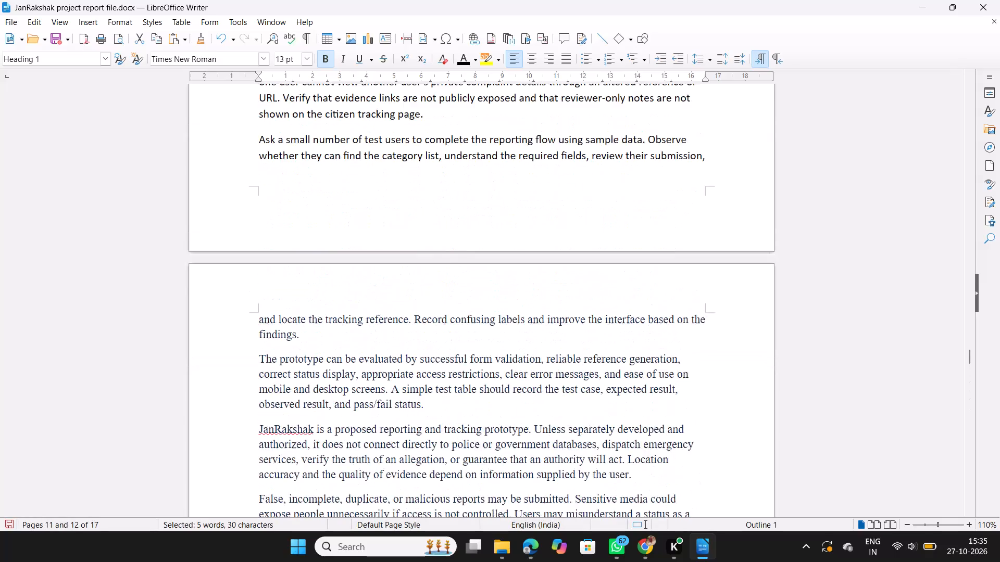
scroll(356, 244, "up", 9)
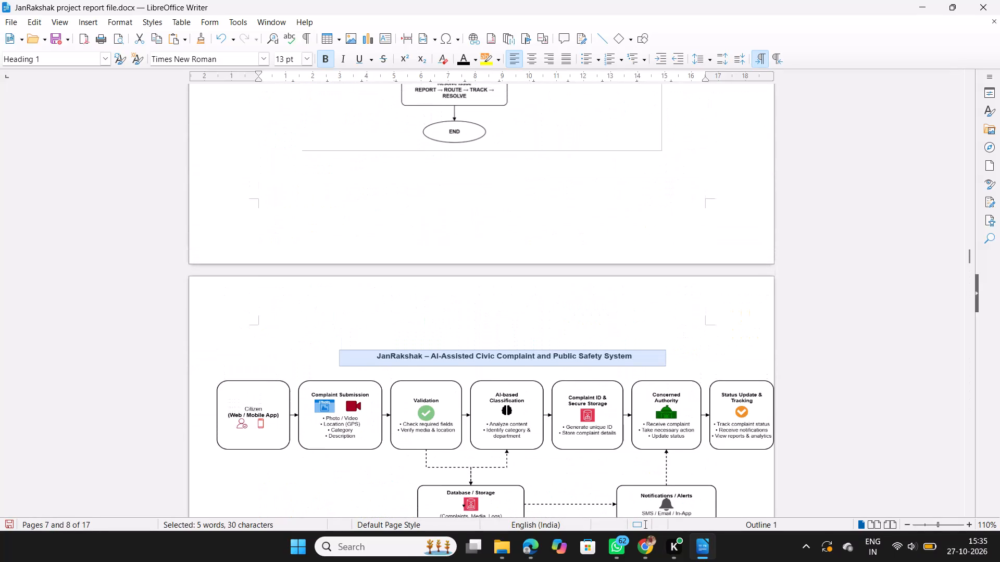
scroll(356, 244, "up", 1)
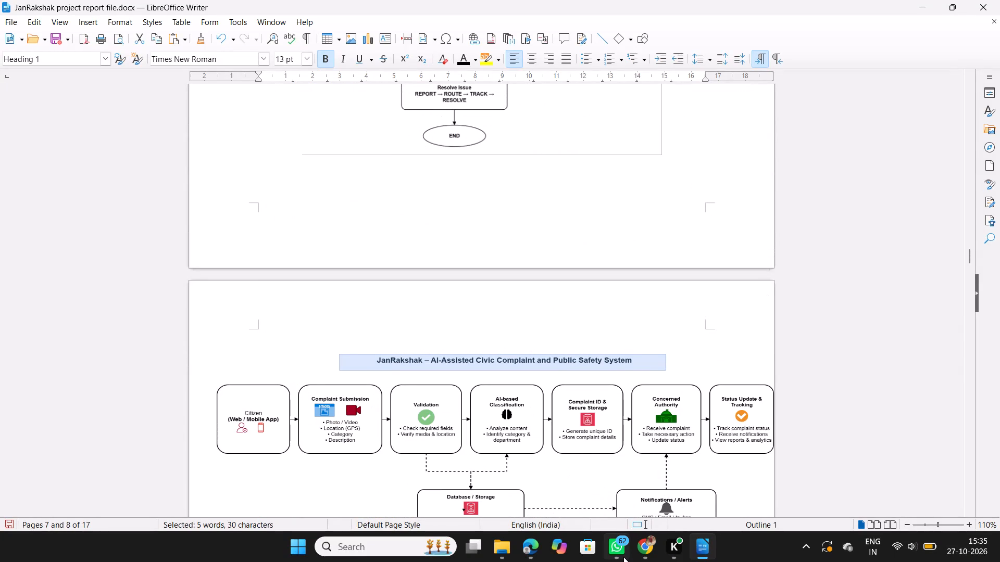
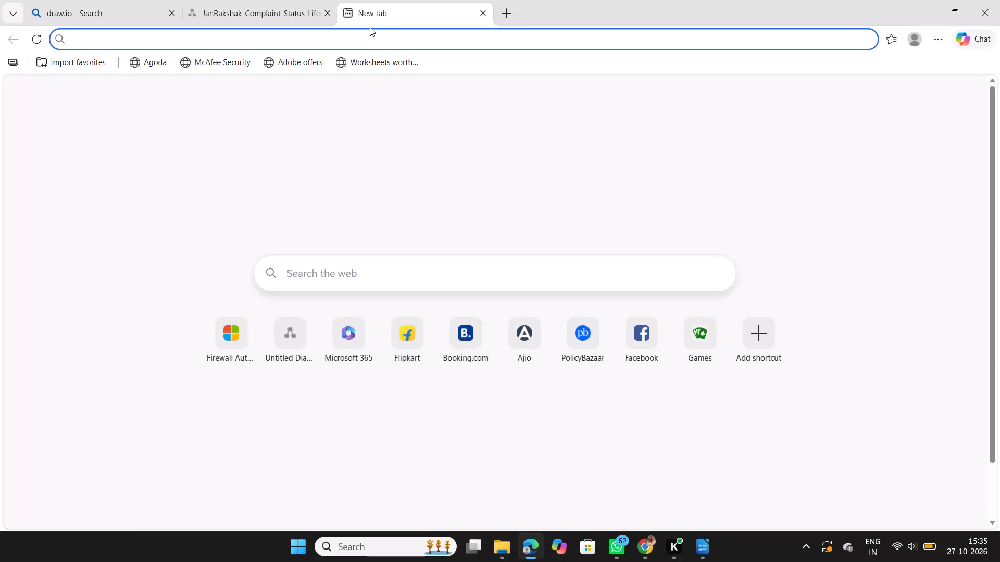
Search the web for "one compailer" and open OneCompiler's C online compiler.
left_click(368, 28)
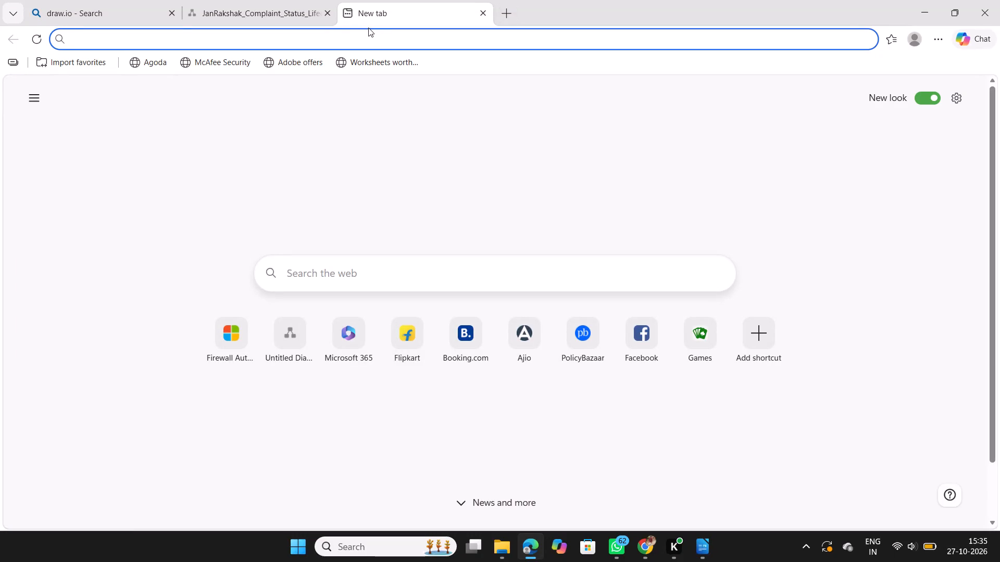
type("ONE")
key("space")
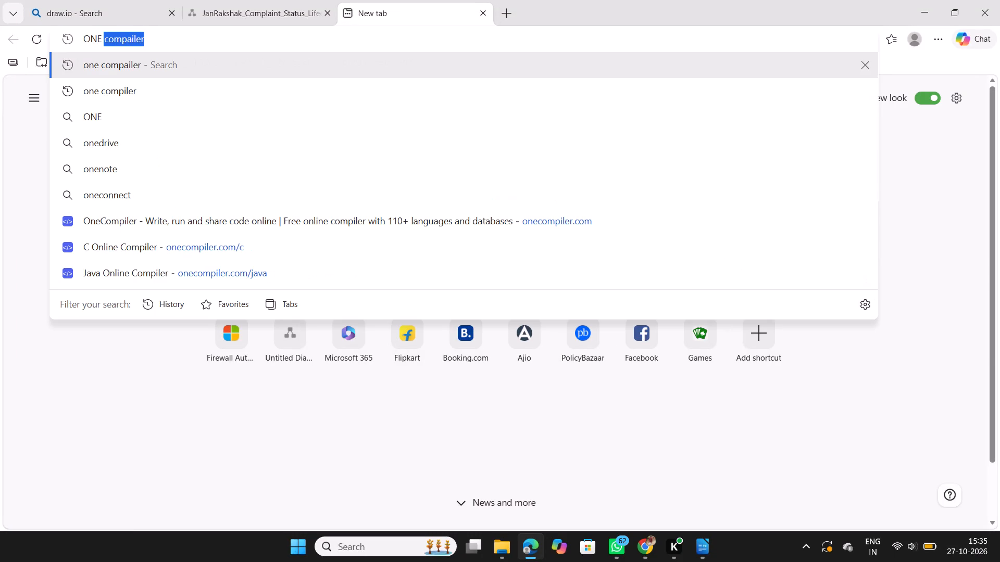
left_click(355, 63)
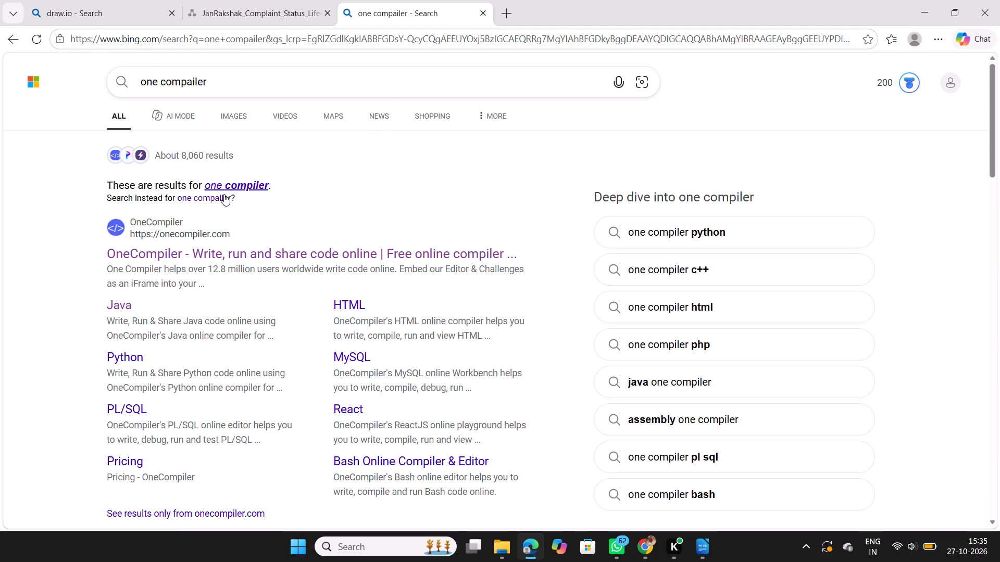
left_click(230, 247)
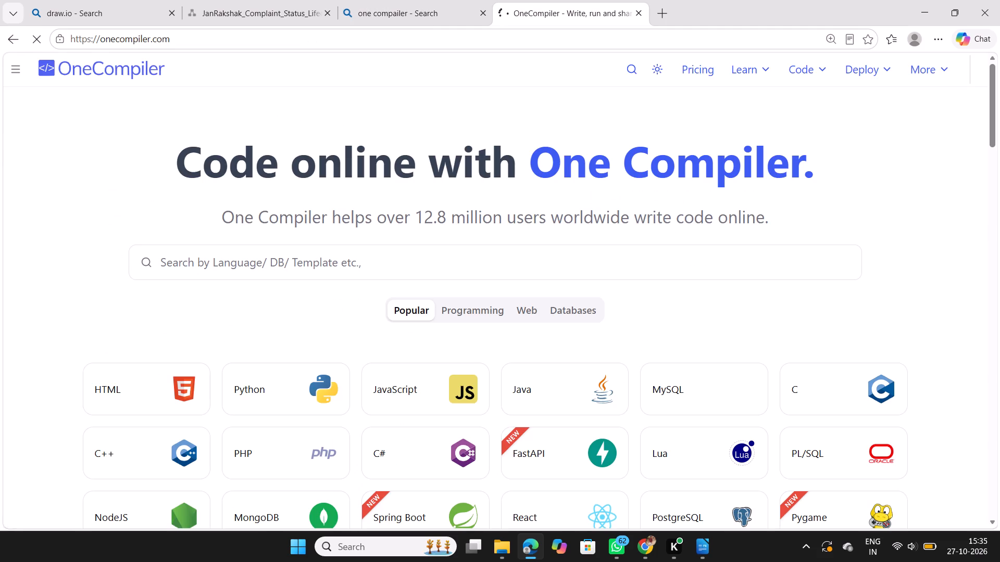
left_click(792, 403)
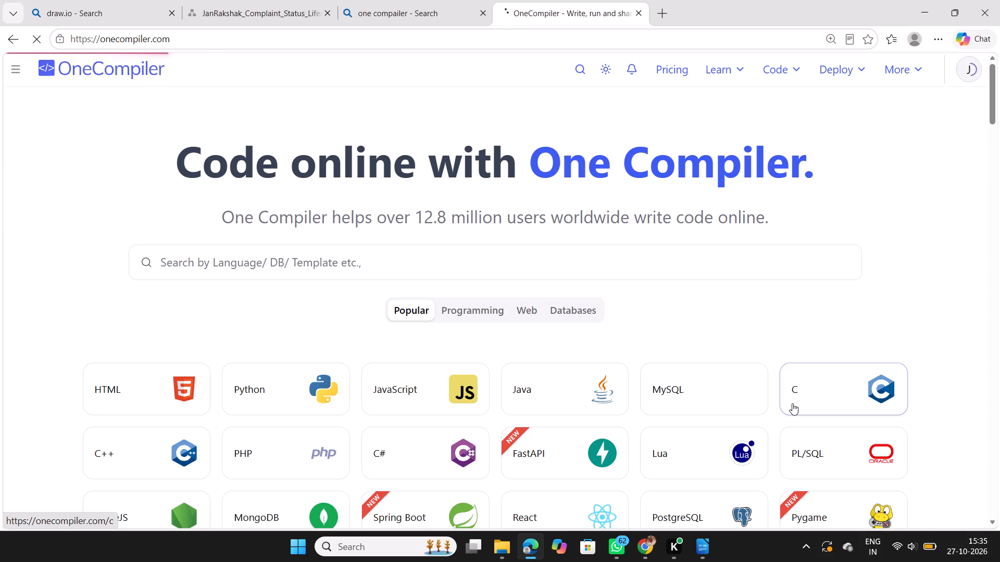
double_click(792, 403)
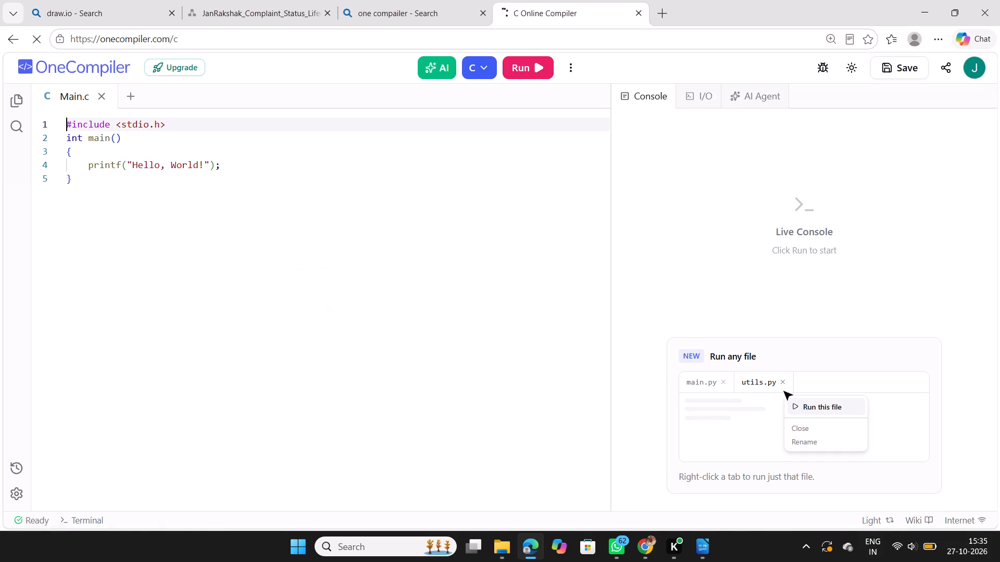
Clear all the sample Hello World code from Main.c and place the cursor on the empty first line.
key("ctrl+a")
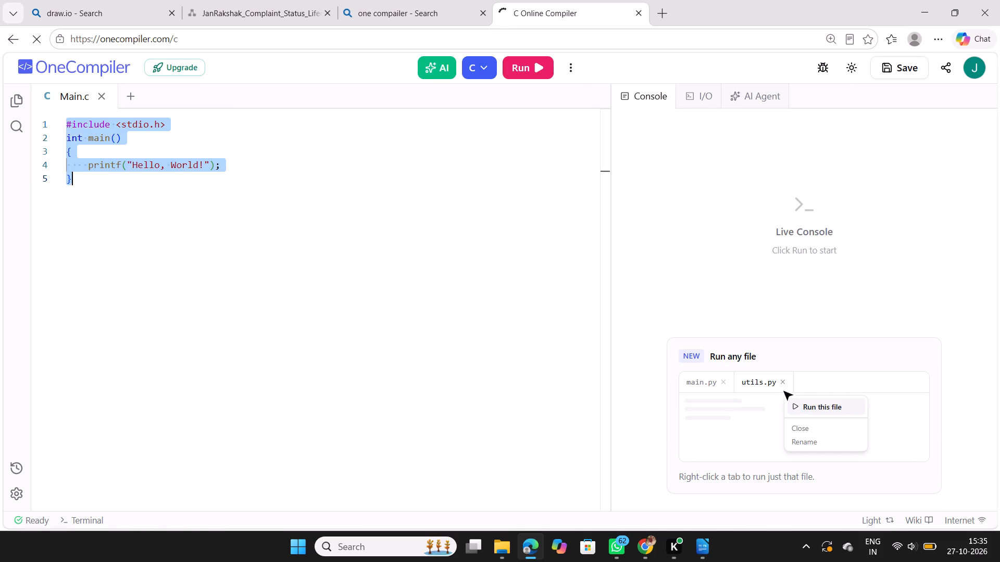
key("Return")
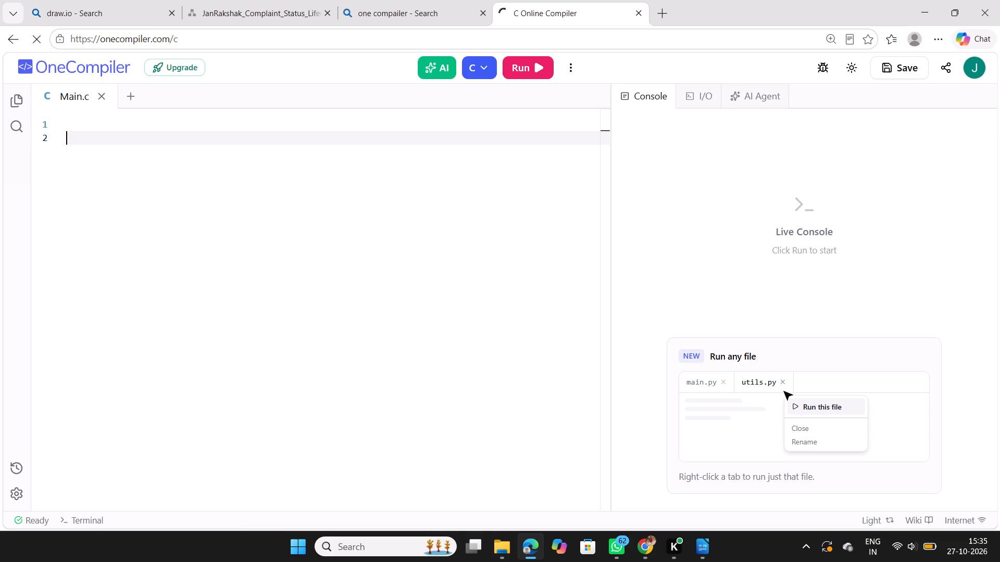
left_click(83, 130)
Switch to the JanRakshak report in LibreOffice Writer and examine the system architecture diagram page and the start of section 8.
left_click(696, 544)
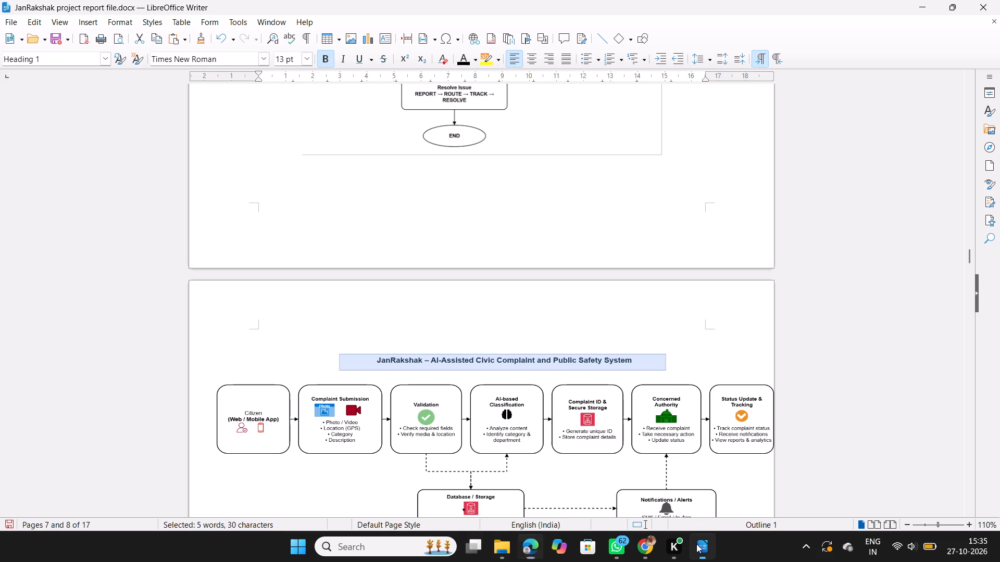
left_click_drag(439, 326, 440, 330)
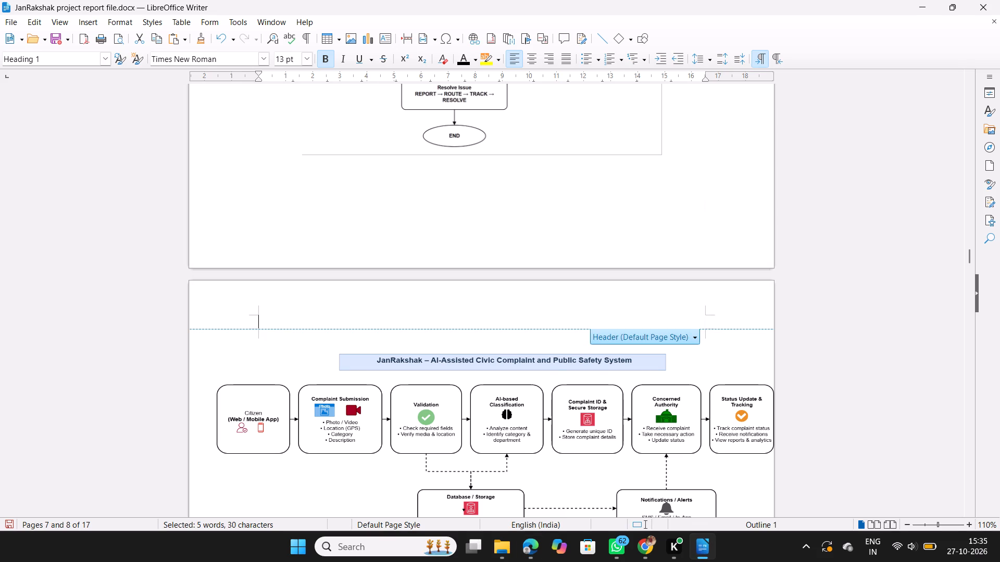
left_click_drag(440, 330, 401, 337)
left_click(401, 337)
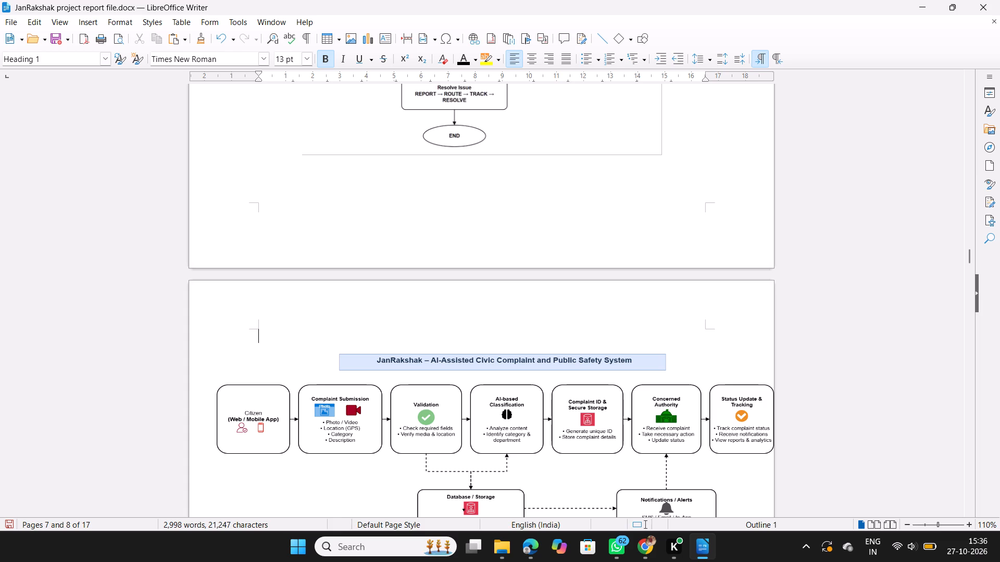
left_click(376, 333)
scroll(401, 342, "down", 1)
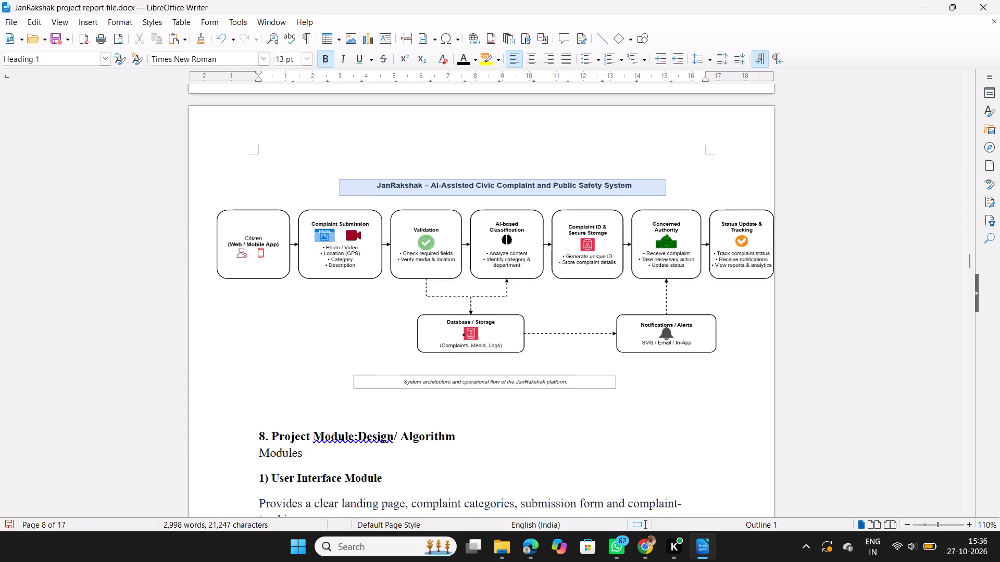
scroll(401, 342, "down", 1)
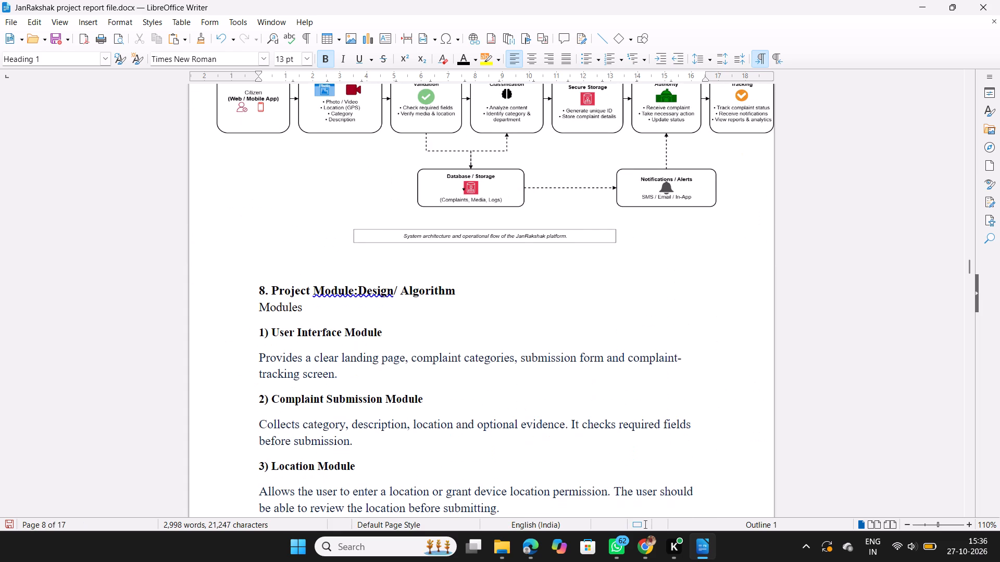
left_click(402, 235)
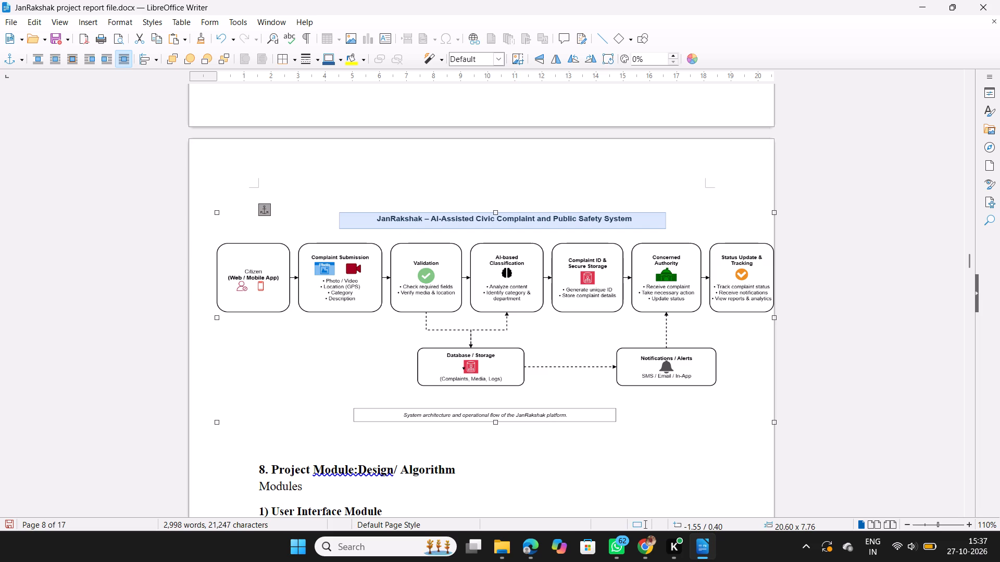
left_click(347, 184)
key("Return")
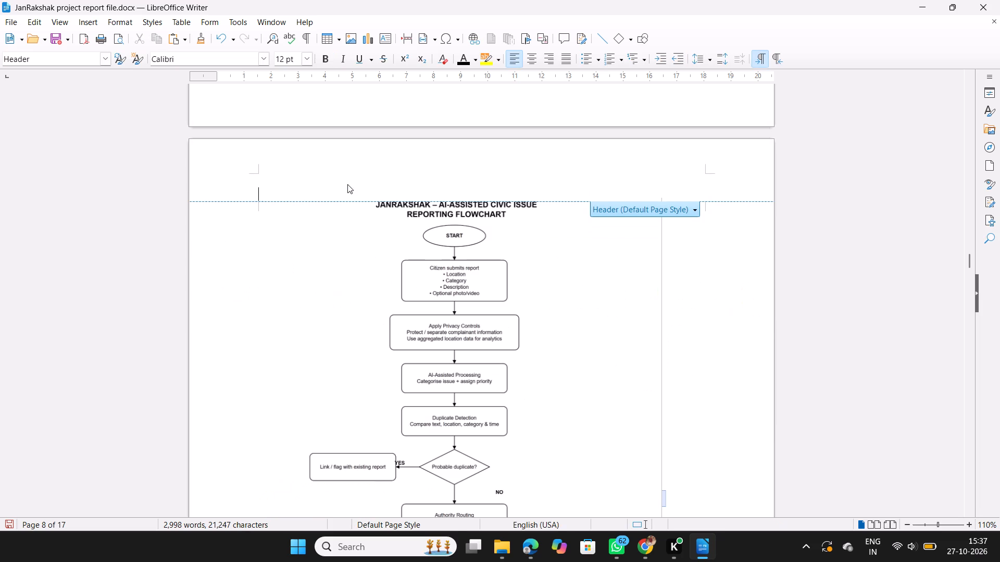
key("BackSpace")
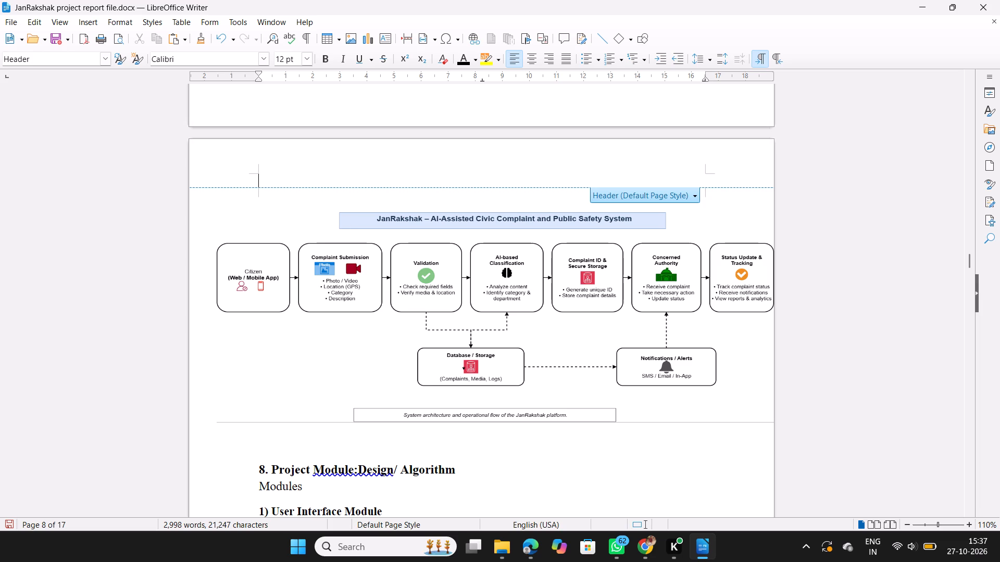
Enter the title "SYSTEM ARCHITECTURE AND OPERATIONAL FLOW OF THE JANRAKSHAK PLATFORM" in the page header above the system architecture diagram.
scroll(267, 178, "up", 1)
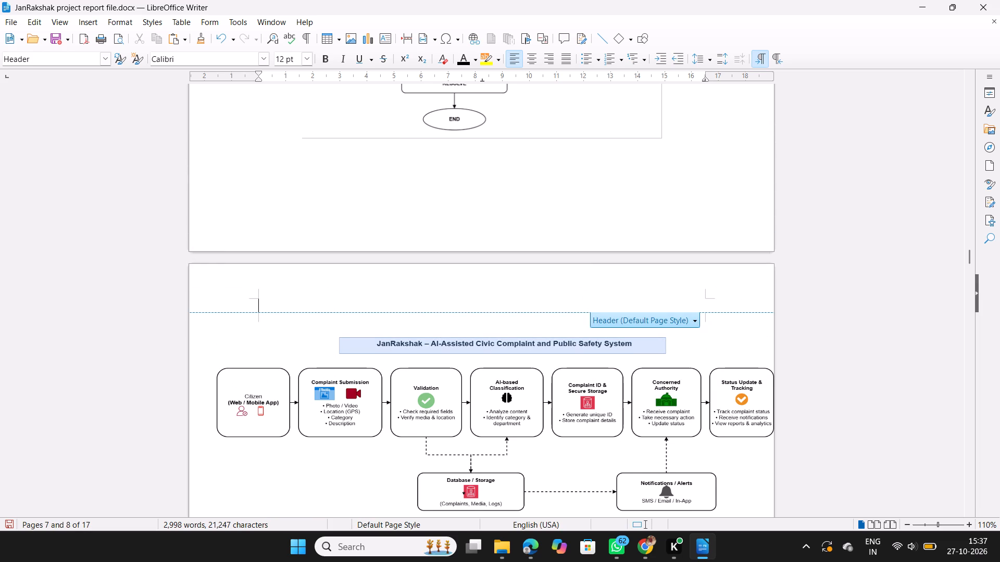
left_click(385, 305)
scroll(385, 305, "down", 1)
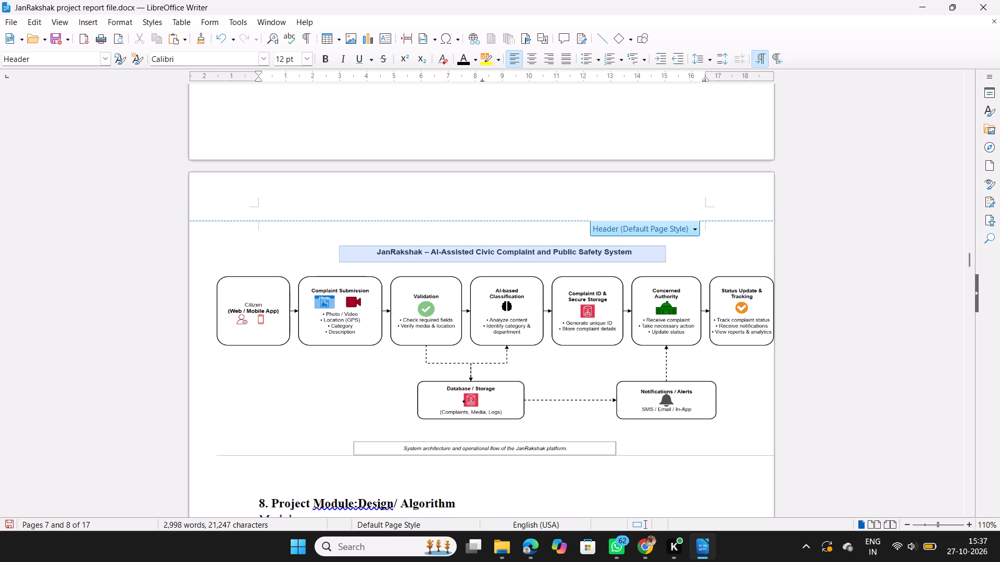
key("s")
key("y")
type("STEM")
key("space")
type("AR")
type("CH")
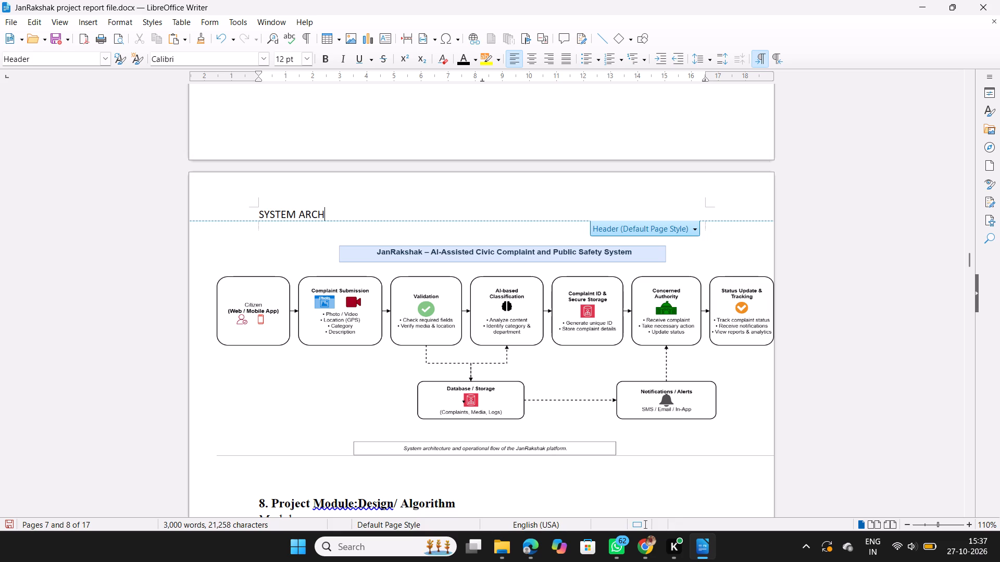
key("i")
key("t")
type("EC")
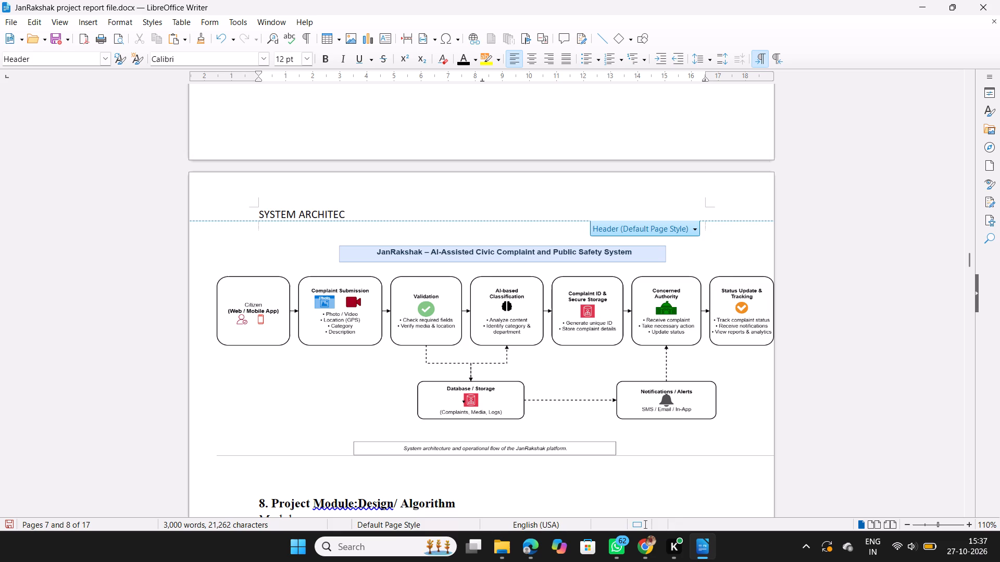
type("TURE")
key("space")
type("AND")
key("space")
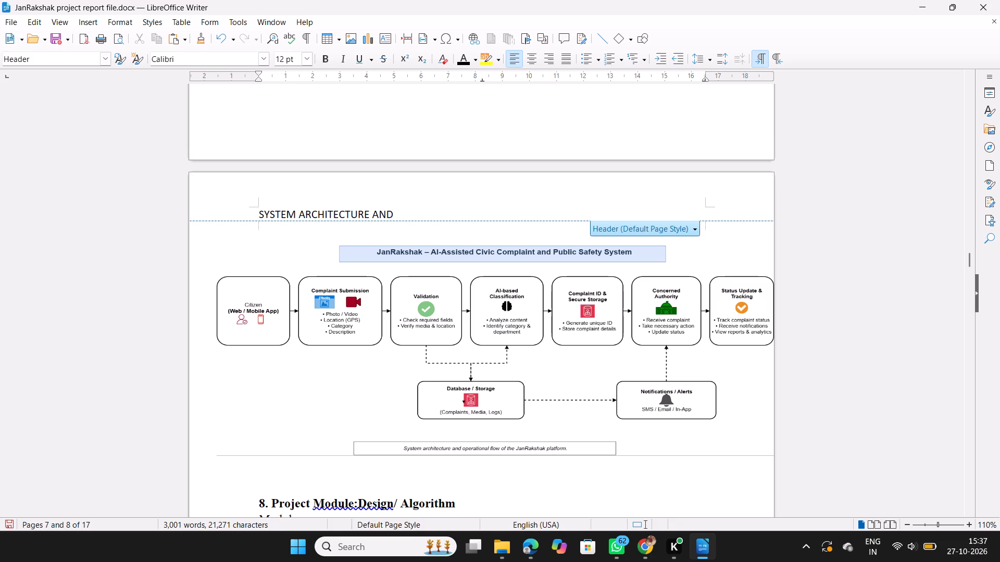
type("O[")
key("BackSpace")
type("PERATIO")
type("NAL")
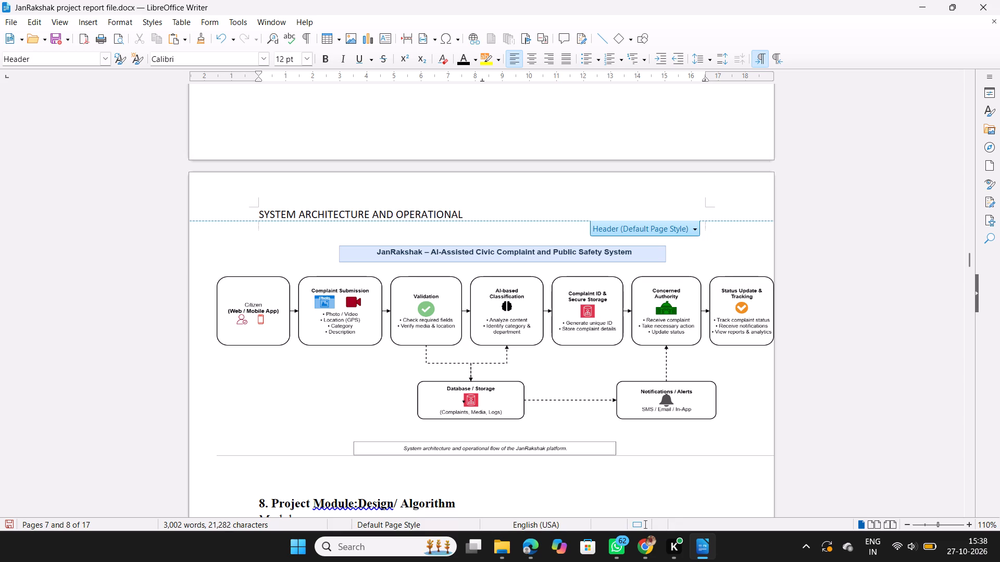
key("space")
type("FLOW")
key("space")
type("OF THE")
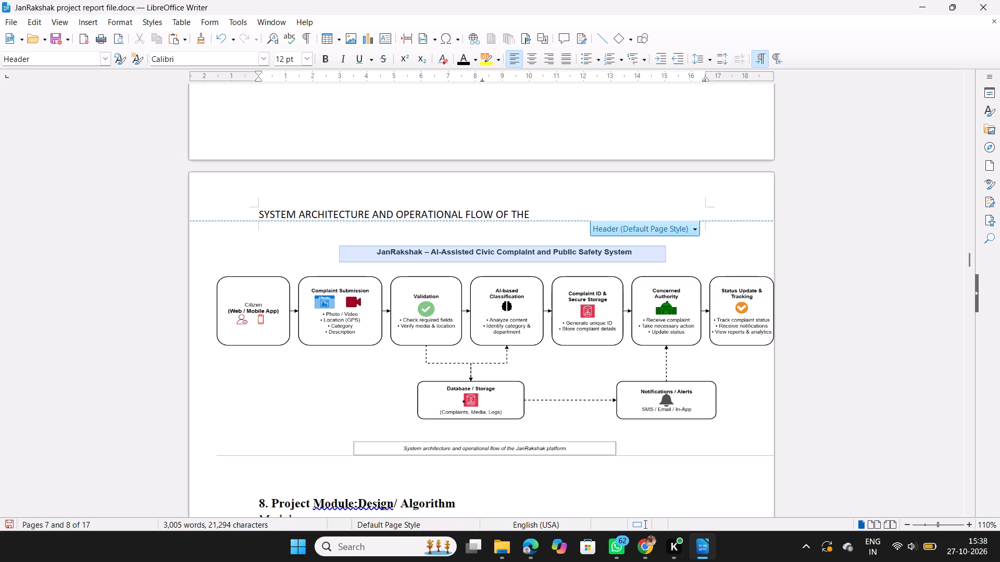
key("space")
type("JA")
key("n")
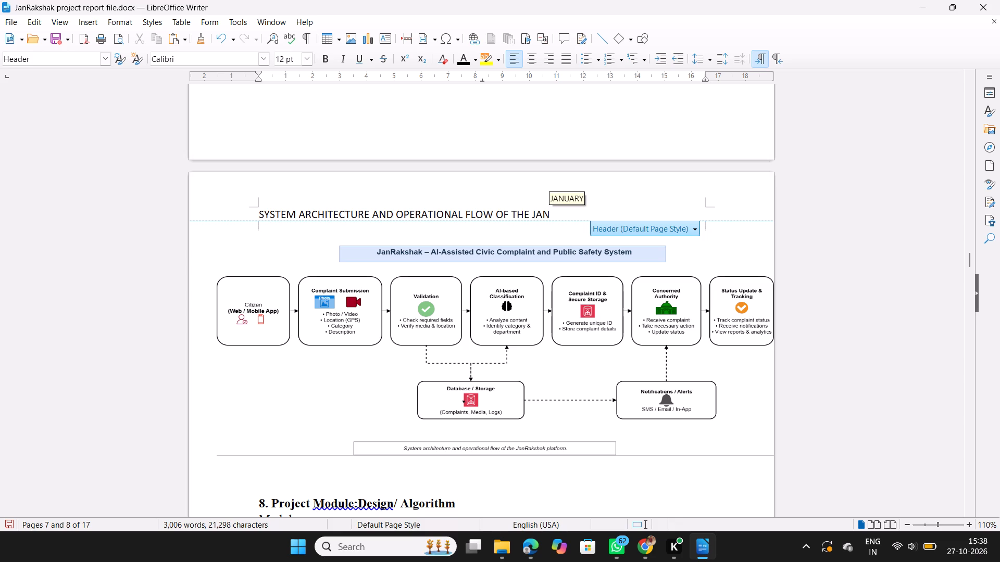
type("RA")
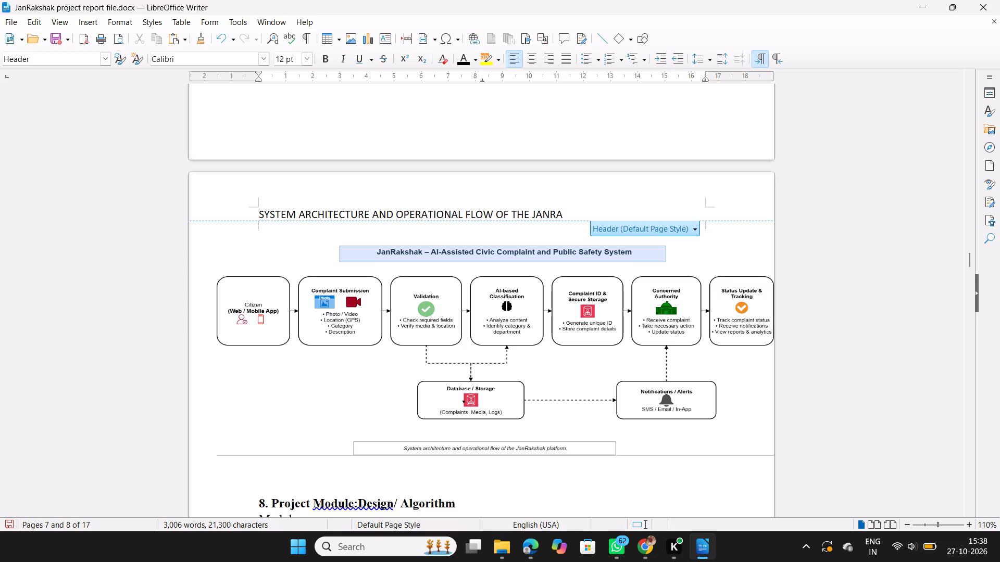
type("KSH")
key("a")
type("K")
key("space")
type("PLA")
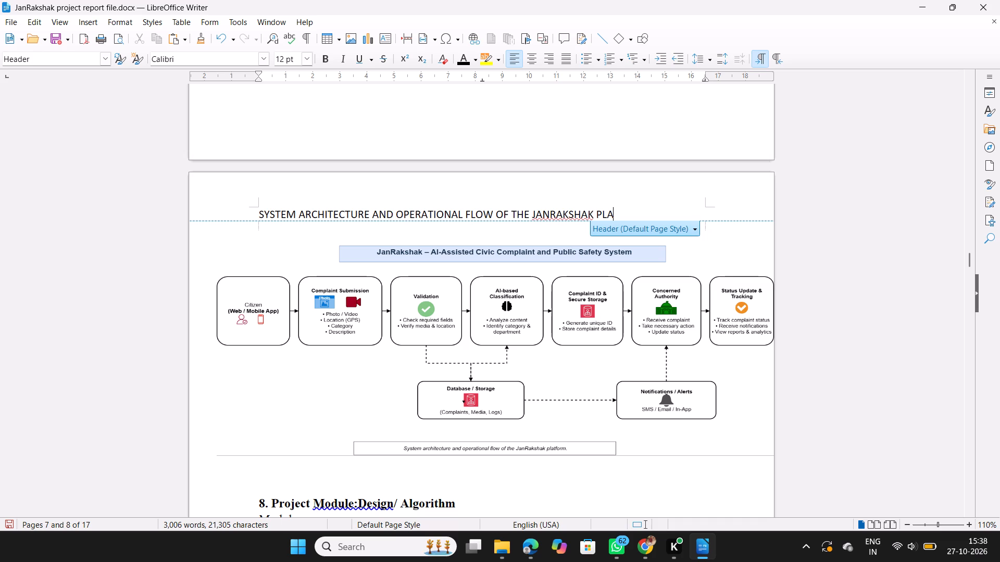
type("TFORM")
Shift the header title toward the page centre with ten leading spaces and return to the body text.
left_click(257, 213)
key("space")
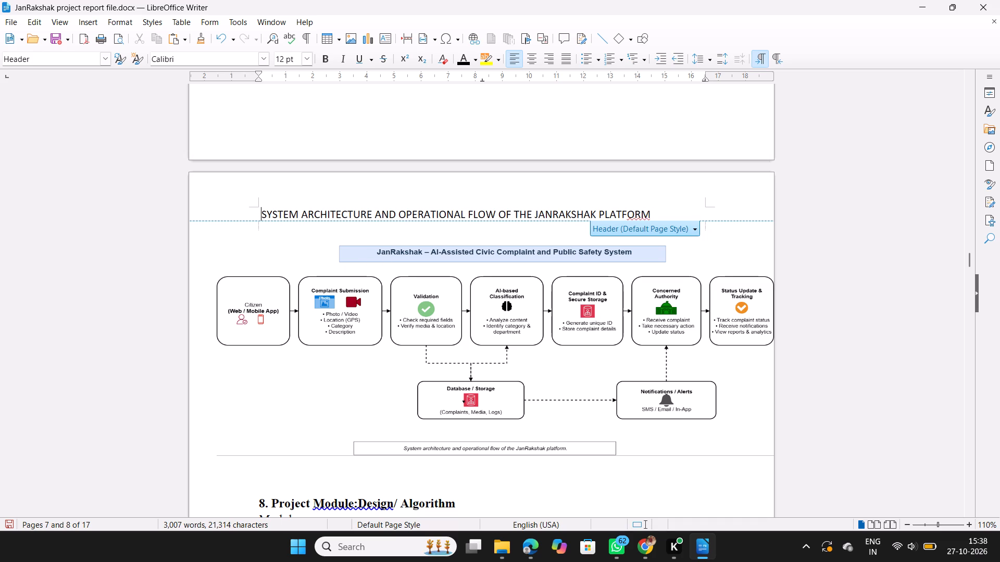
key("space")
key("space")
key("space")
key("space")
key("space")
key("space")
key("space")
key("space")
key("space")
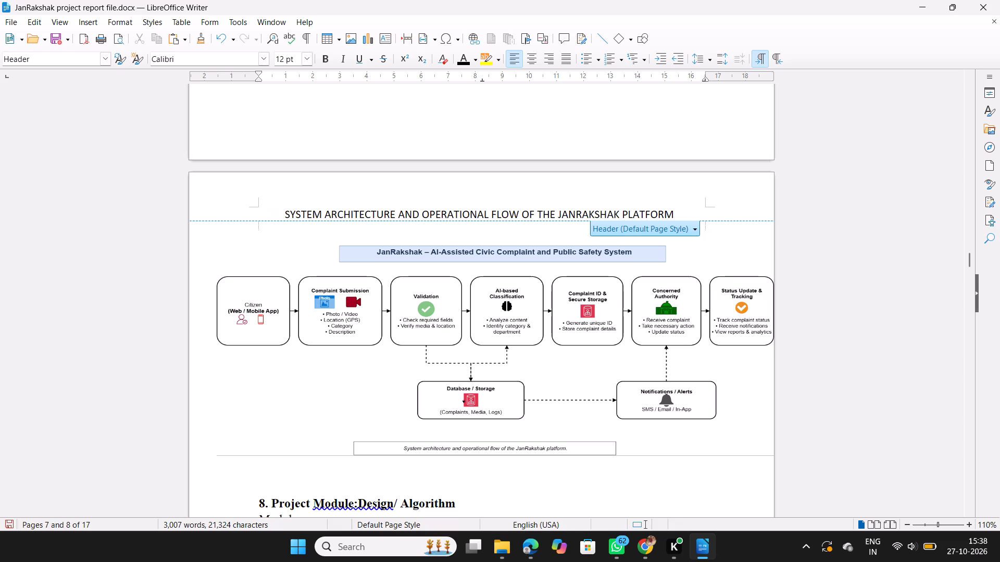
scroll(442, 163, "down", 2)
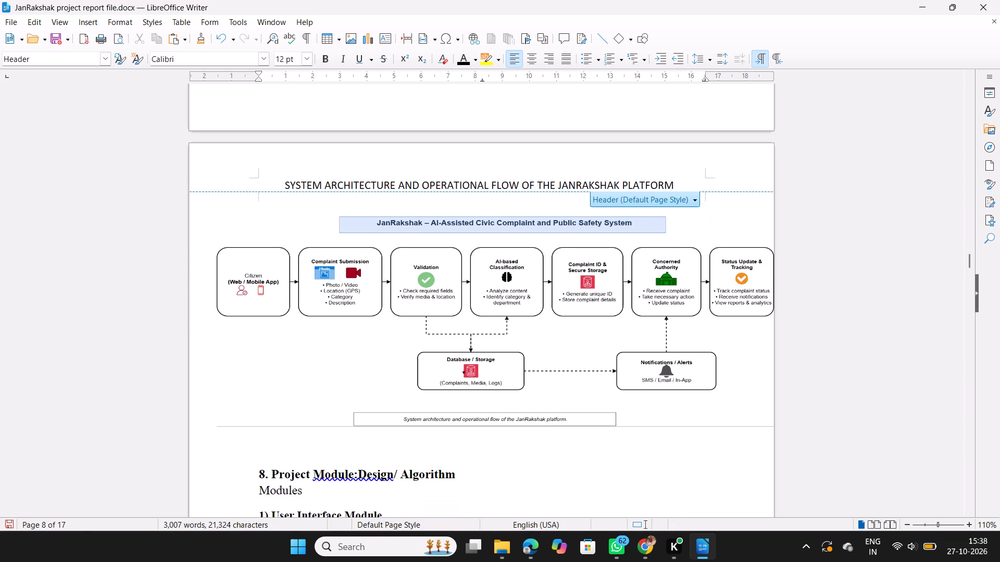
left_click(433, 210)
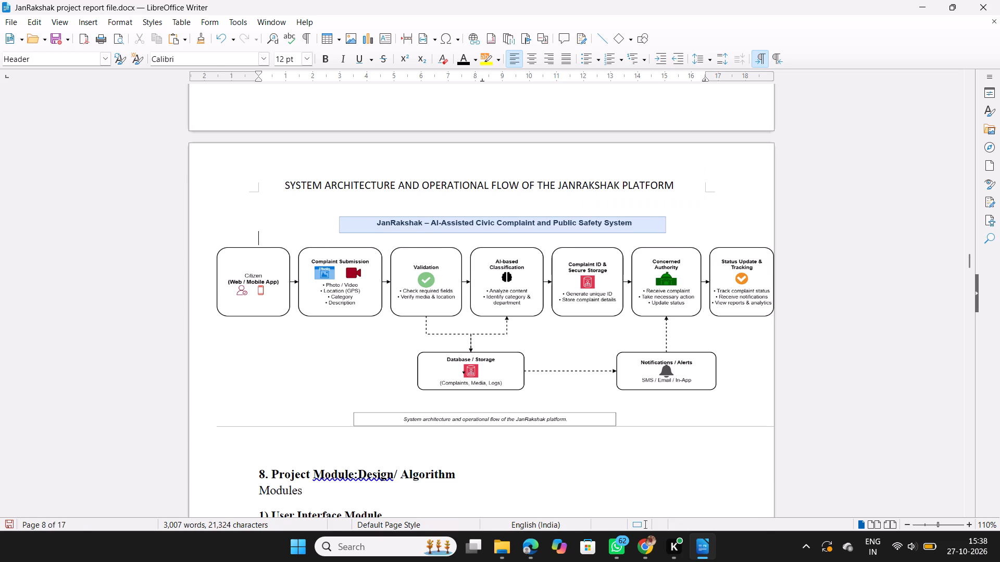
Examine the report pages from the system architecture diagram through section 10, Result and Conclusion, checking the header title and layout.
scroll(572, 284, "down", 2)
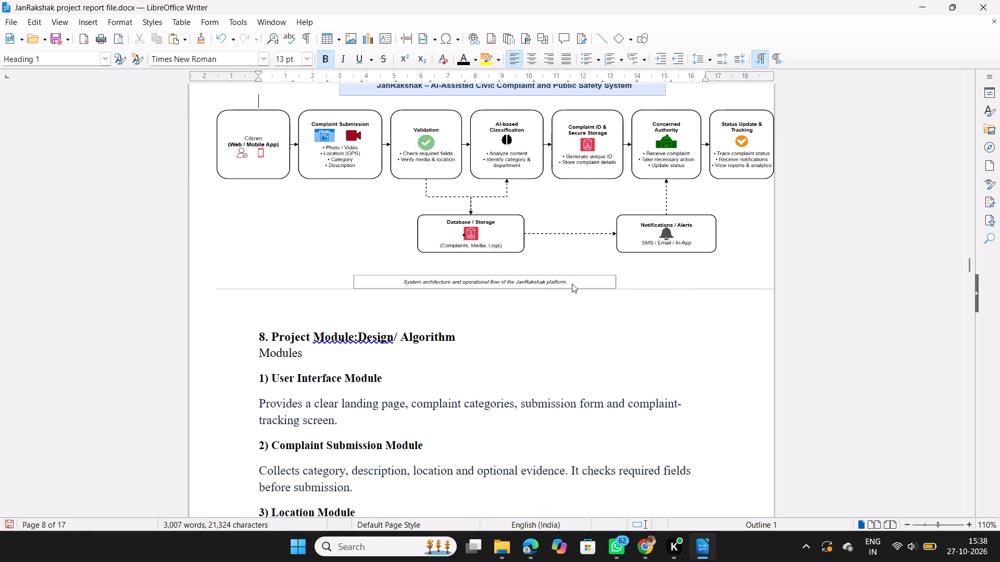
scroll(572, 284, "down", 4)
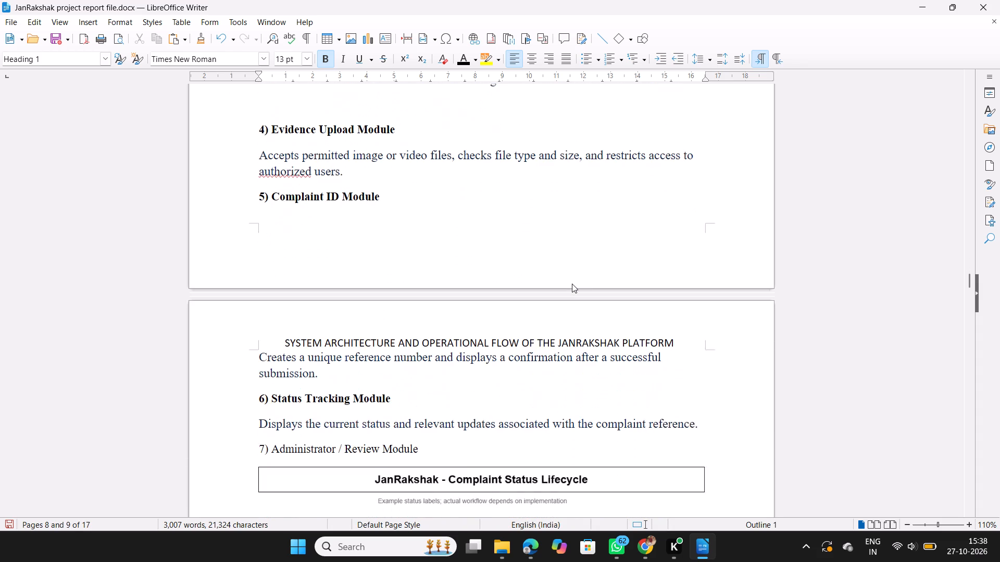
scroll(572, 284, "down", 4)
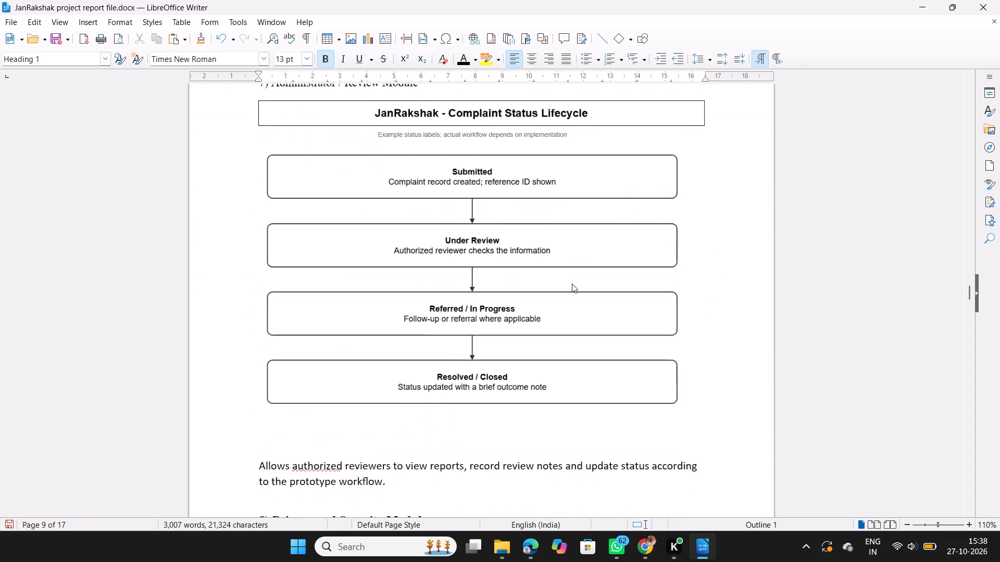
scroll(572, 284, "down", 4)
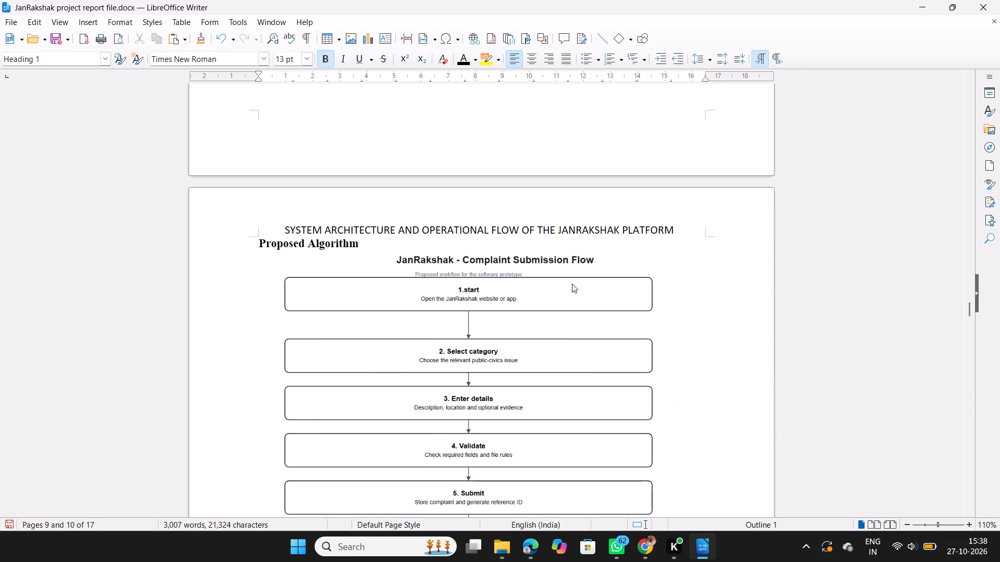
scroll(572, 284, "down", 4)
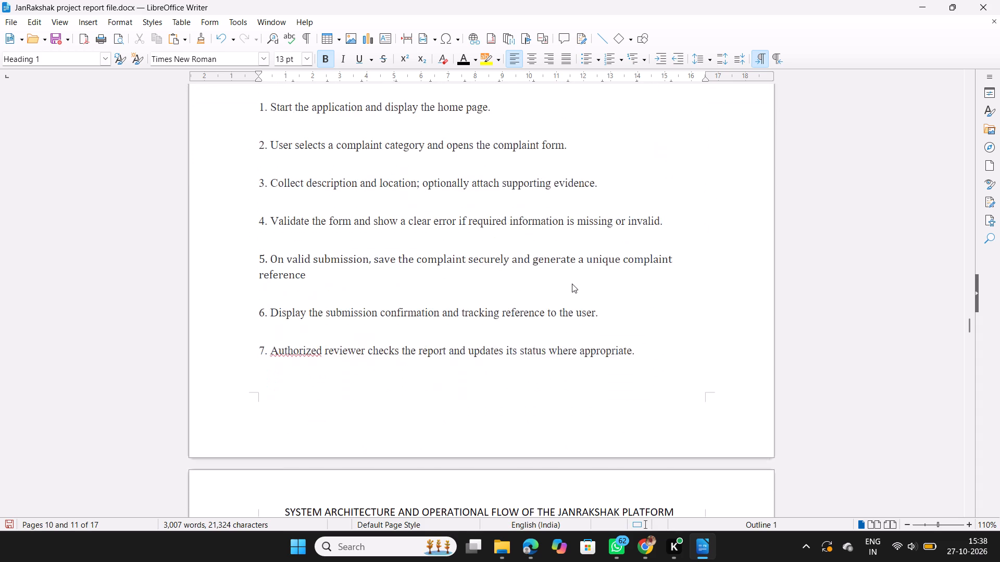
scroll(572, 284, "down", 4)
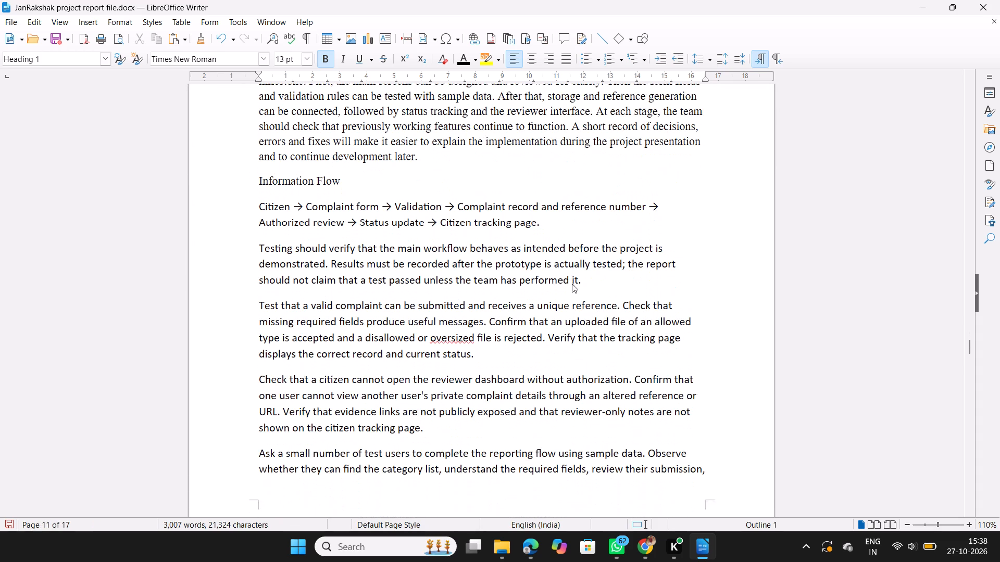
scroll(572, 284, "down", 2)
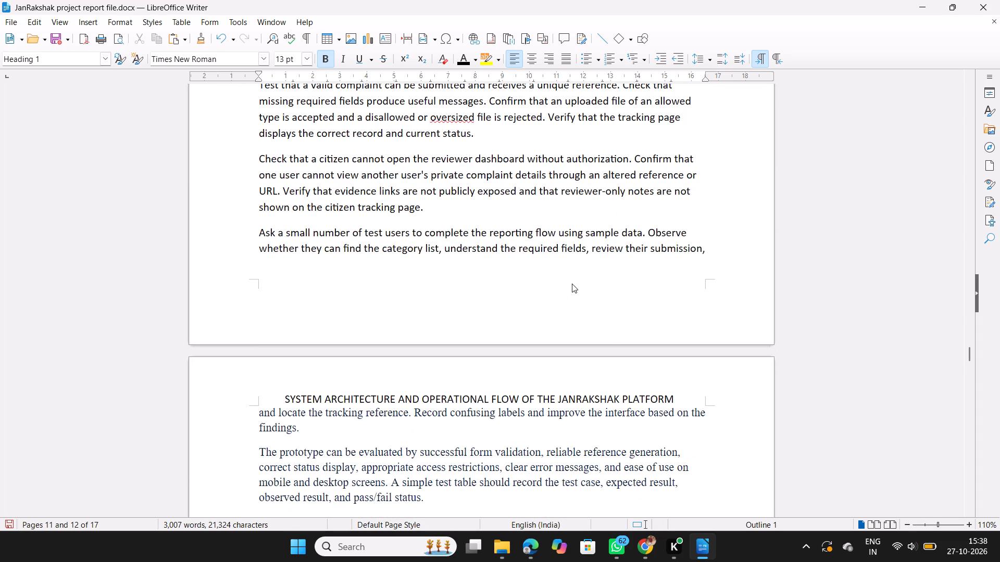
scroll(572, 284, "down", 3)
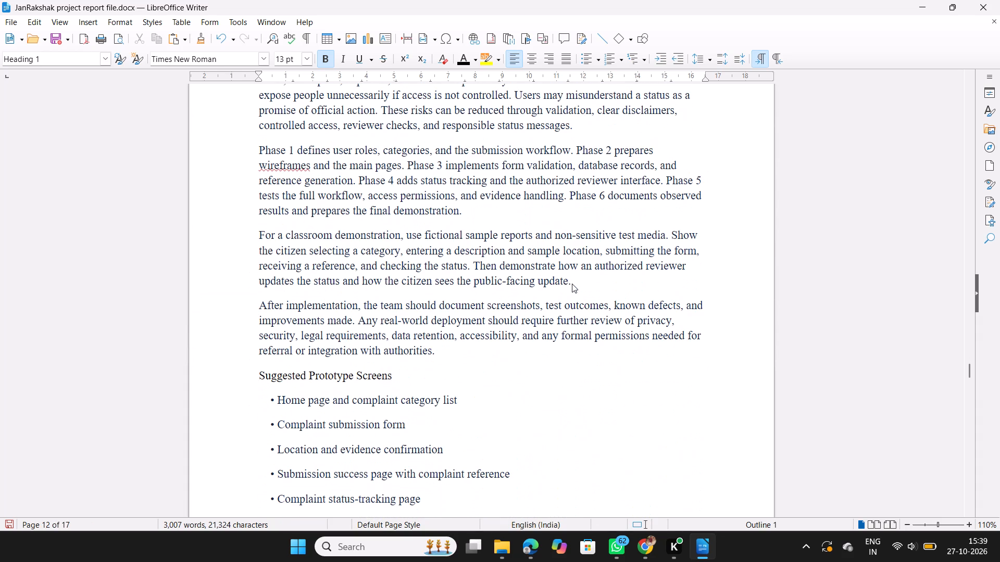
scroll(572, 284, "down", 1)
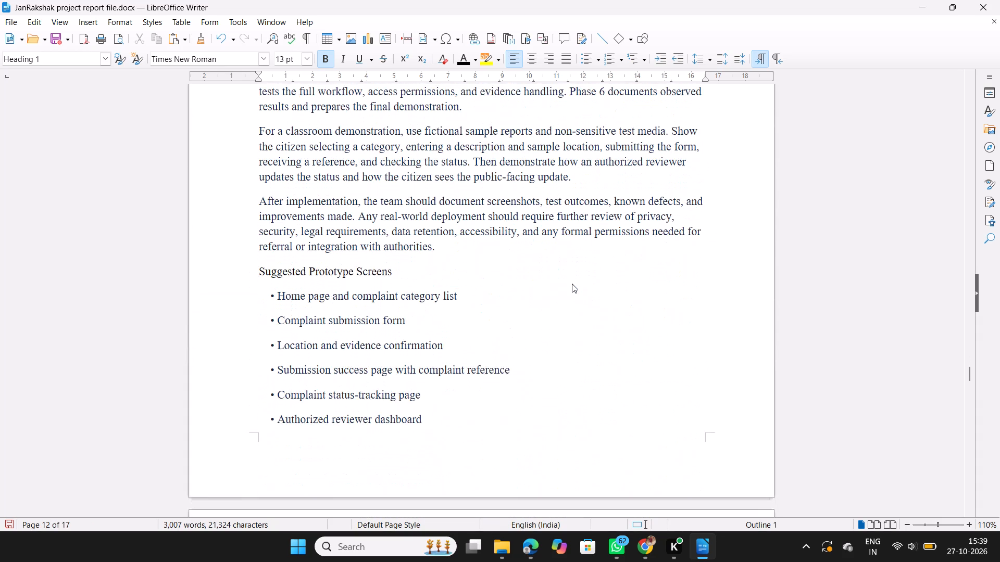
scroll(572, 284, "down", 3)
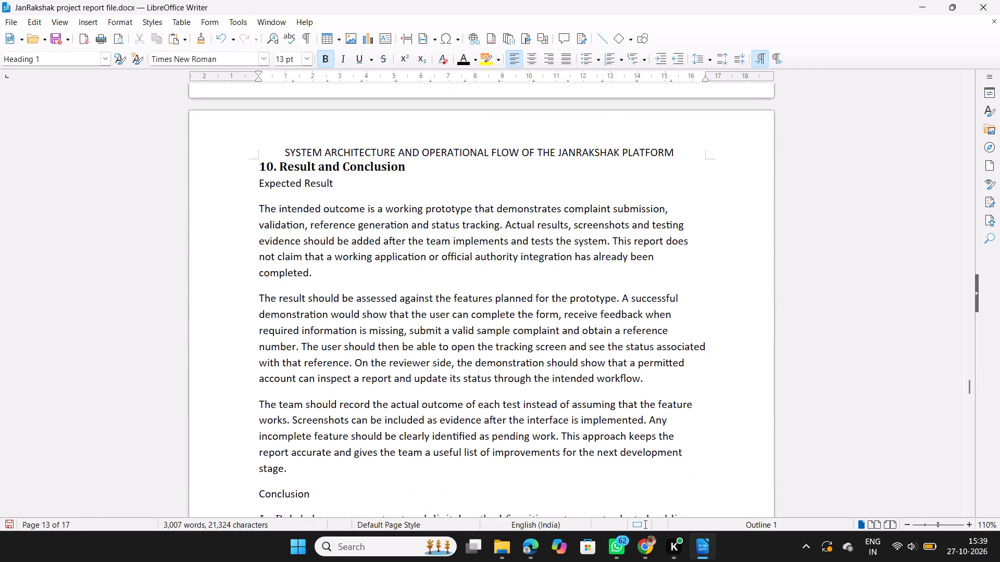
Delete the title "SYSTEM ARCHITECTURE AND OPERATIONAL FLOW OF THE JANRAKSHAK PLATFORM" from the page header above Proposed Algorithm.
scroll(291, 152, "up", 5)
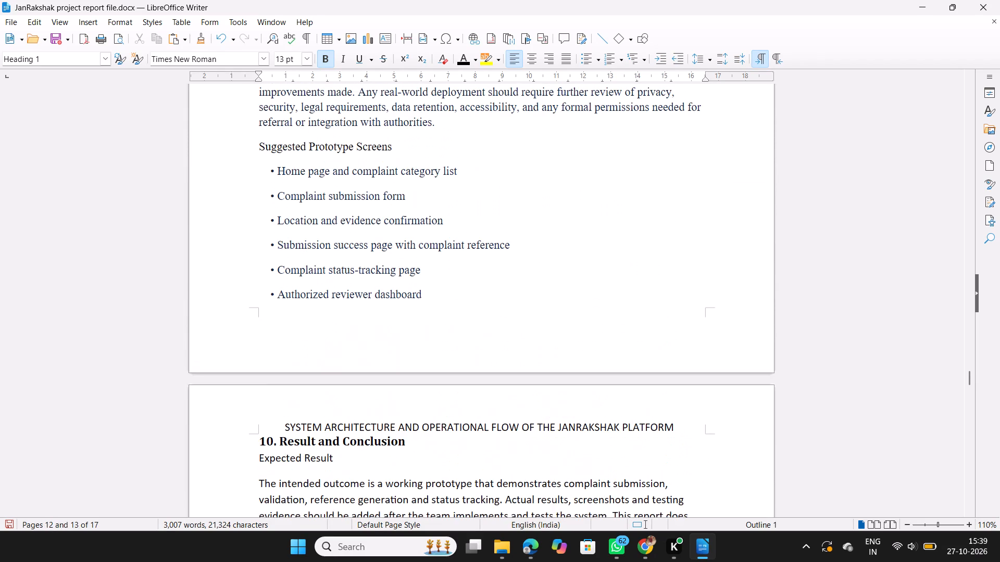
scroll(291, 152, "up", 6)
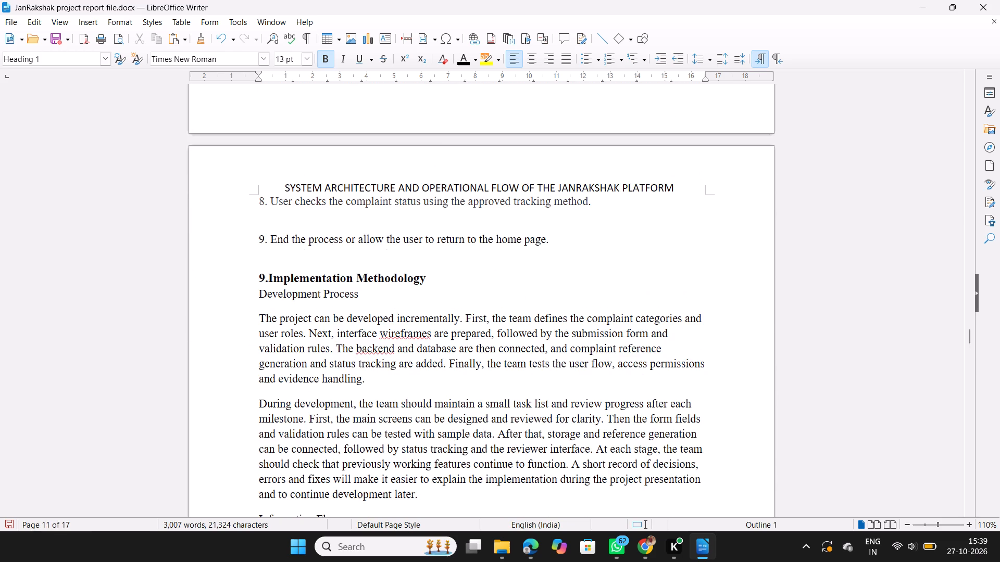
scroll(291, 152, "up", 1)
scroll(291, 152, "down", 2)
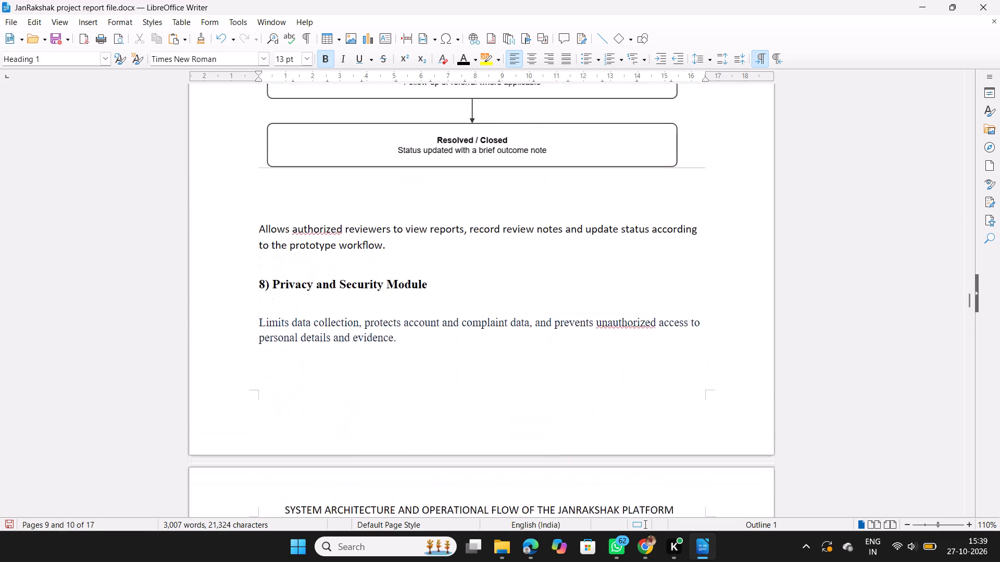
scroll(291, 152, "down", 3)
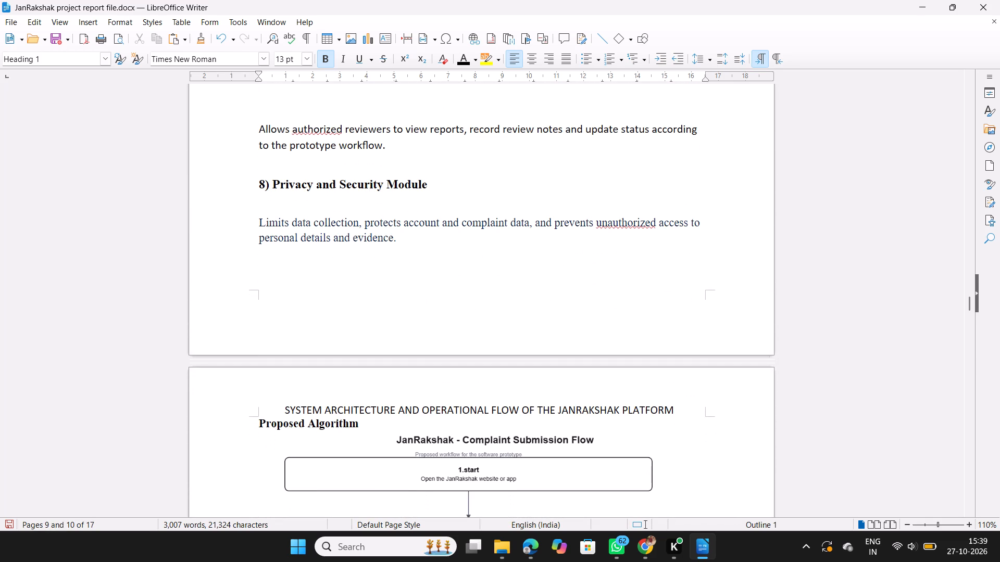
scroll(291, 152, "down", 1)
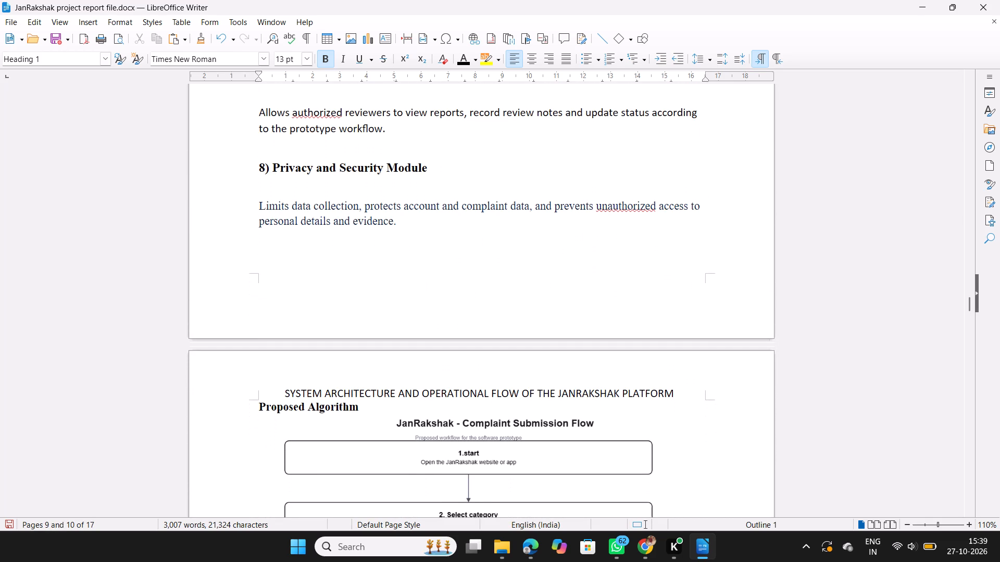
scroll(291, 152, "down", 1)
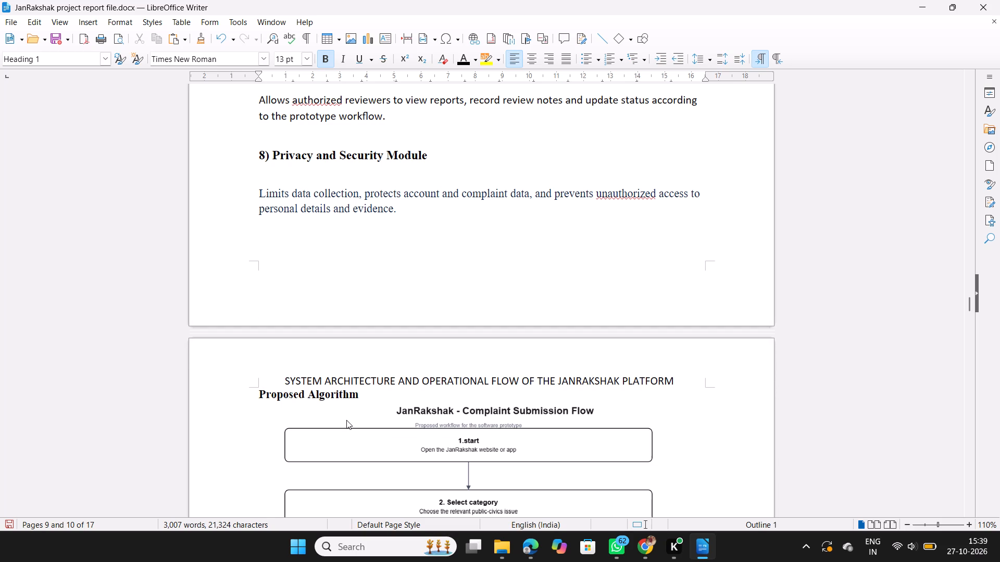
left_click_drag(286, 381, 323, 380)
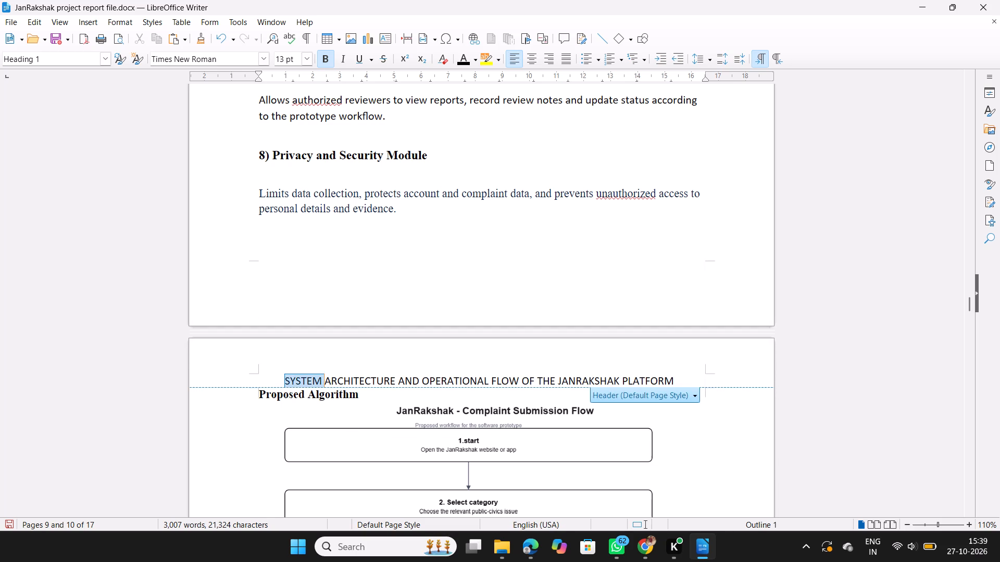
left_click_drag(323, 380, 614, 379)
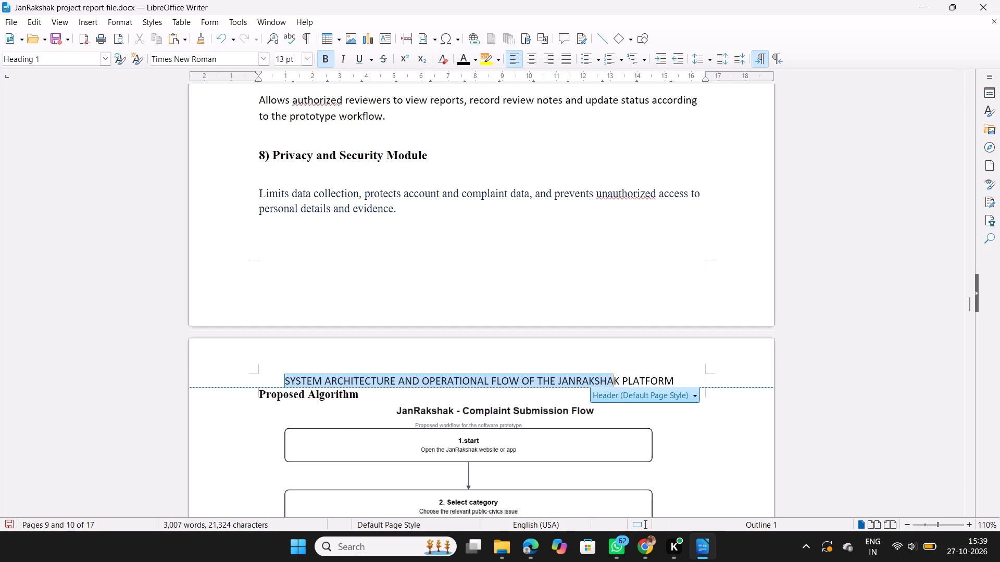
left_click_drag(614, 379, 694, 385)
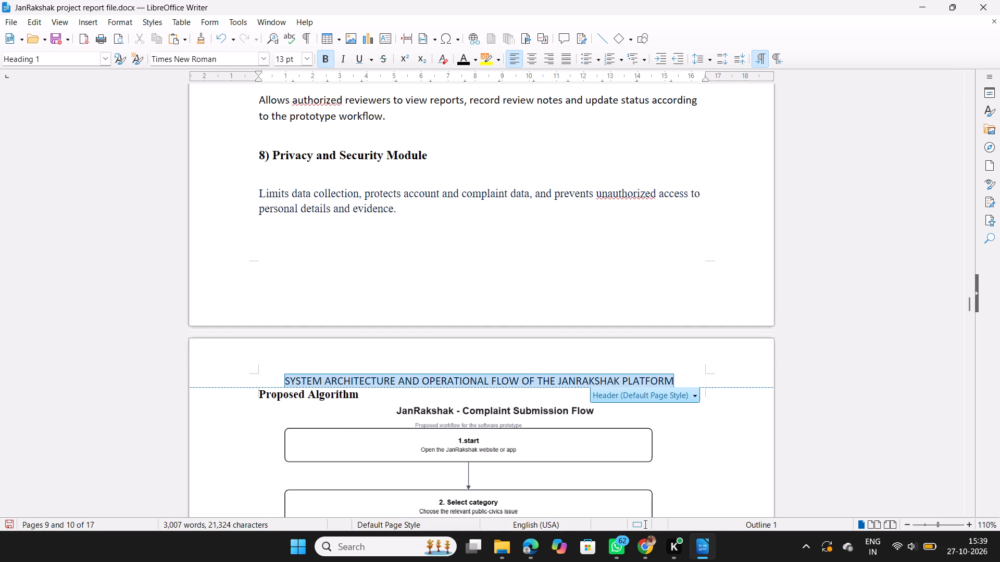
left_click_drag(694, 385, 690, 385)
key("BackSpace")
Check the headers and layout across the report's other pages, ending at the system architecture diagram page.
scroll(690, 385, "down", 2)
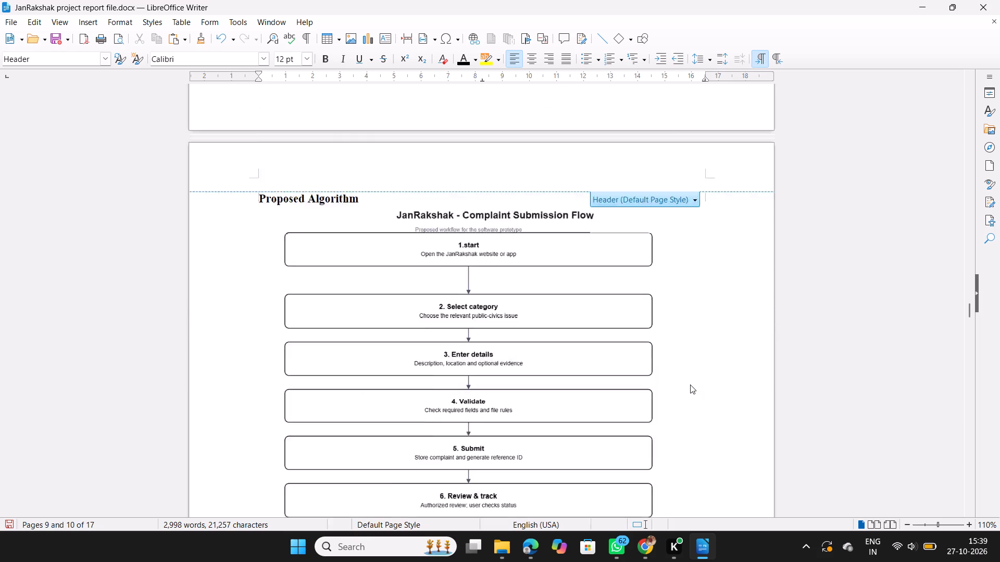
scroll(690, 385, "down", 7)
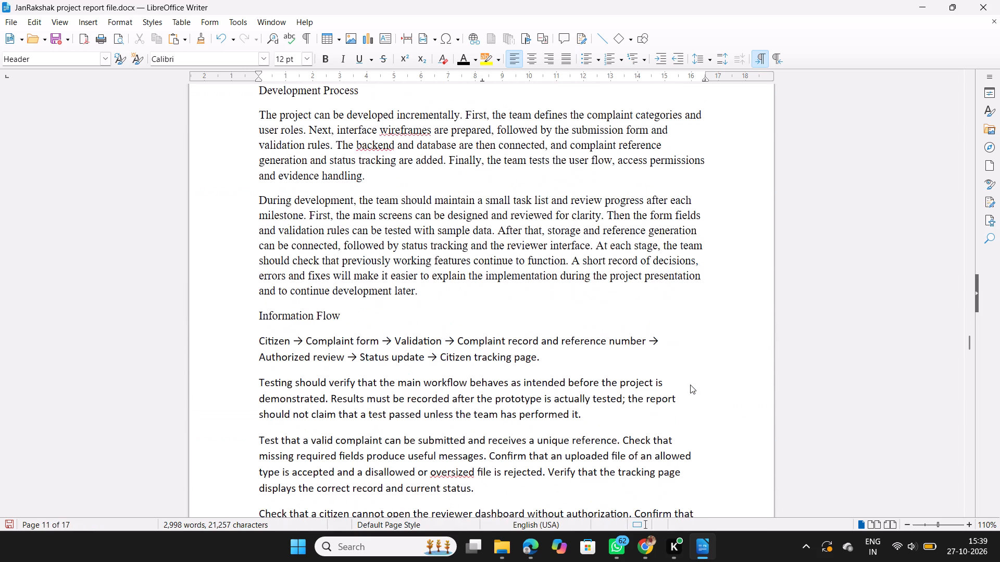
scroll(690, 385, "down", 9)
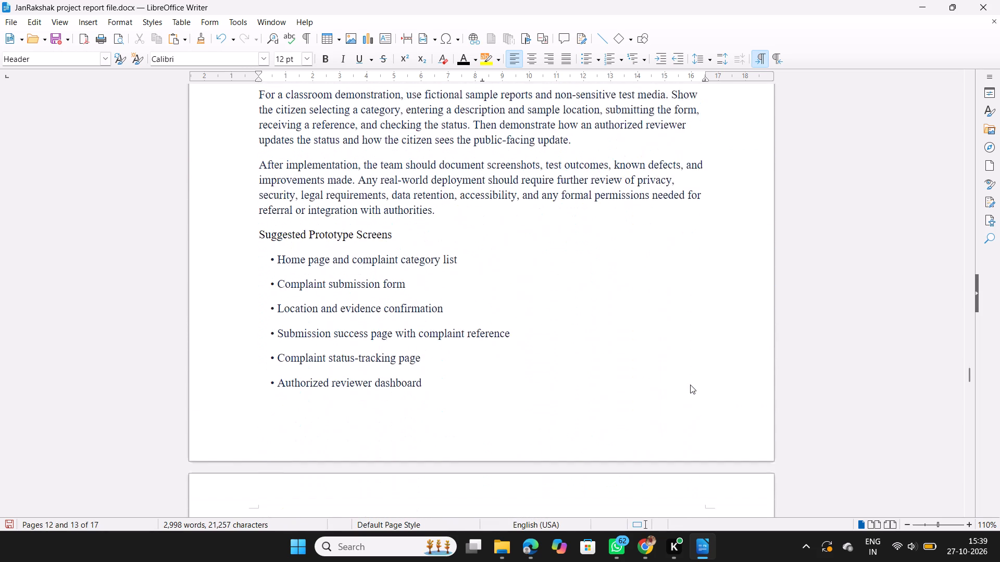
scroll(690, 385, "up", 6)
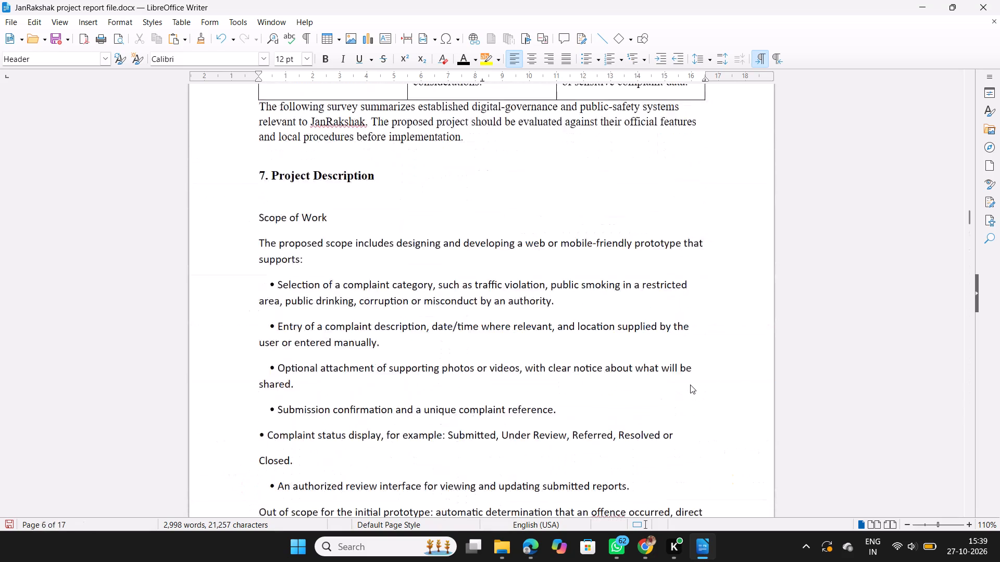
scroll(690, 385, "up", 6)
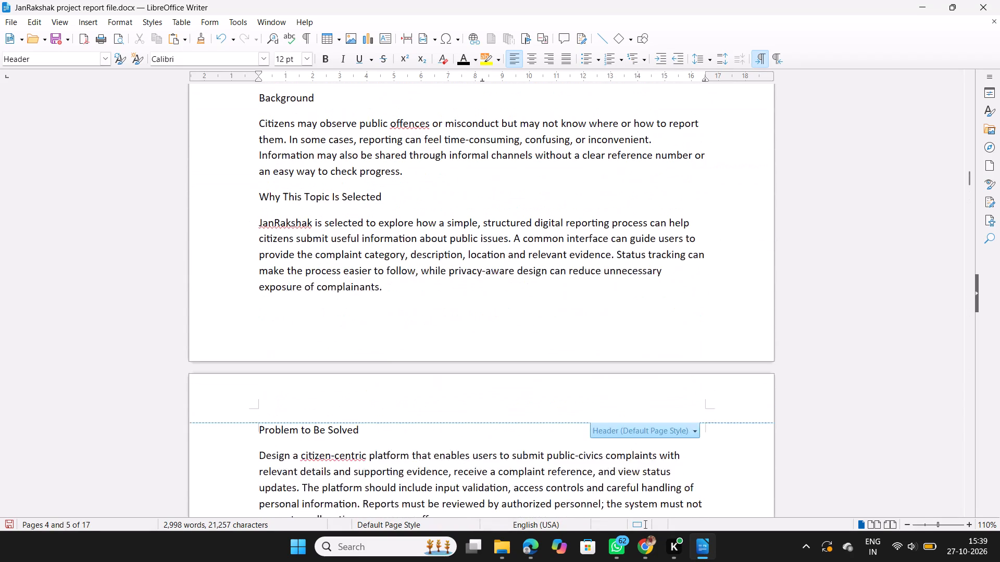
scroll(690, 385, "down", 1)
scroll(690, 385, "up", 3)
scroll(690, 385, "down", 1)
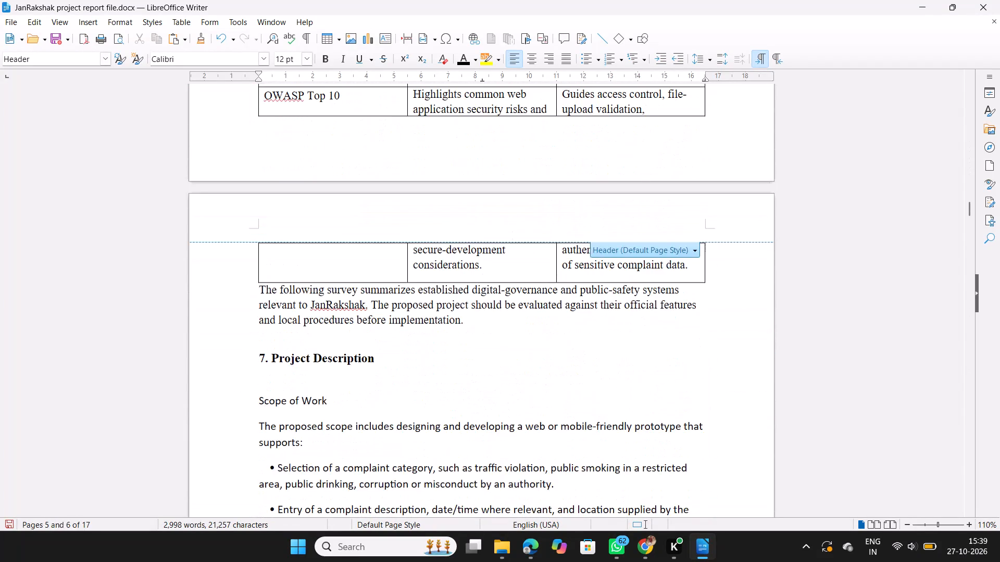
scroll(690, 385, "down", 2)
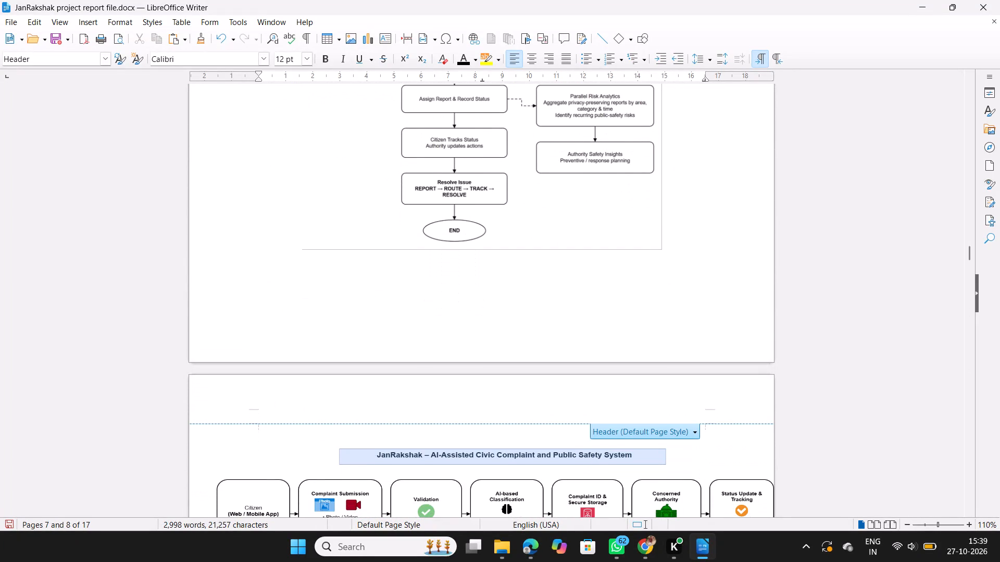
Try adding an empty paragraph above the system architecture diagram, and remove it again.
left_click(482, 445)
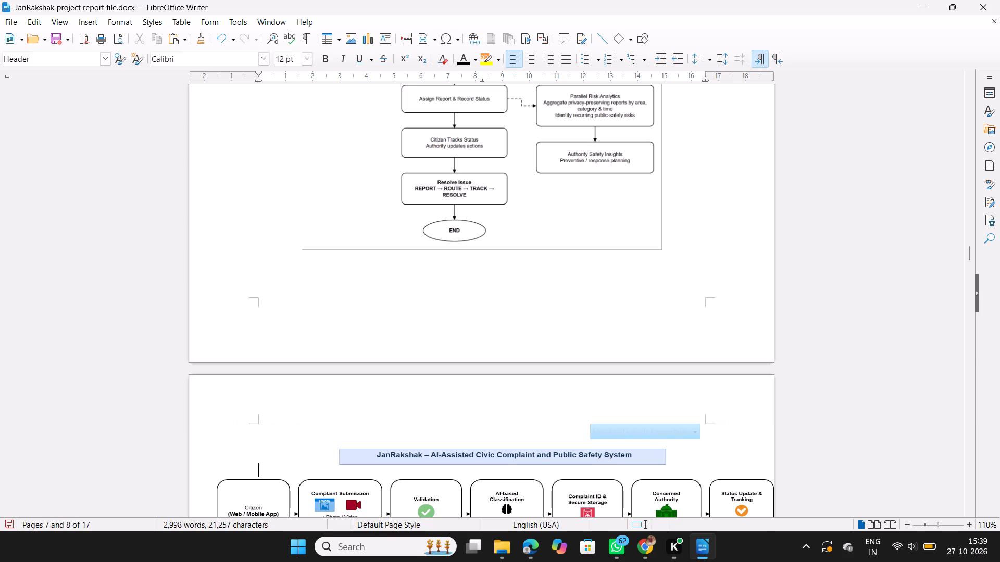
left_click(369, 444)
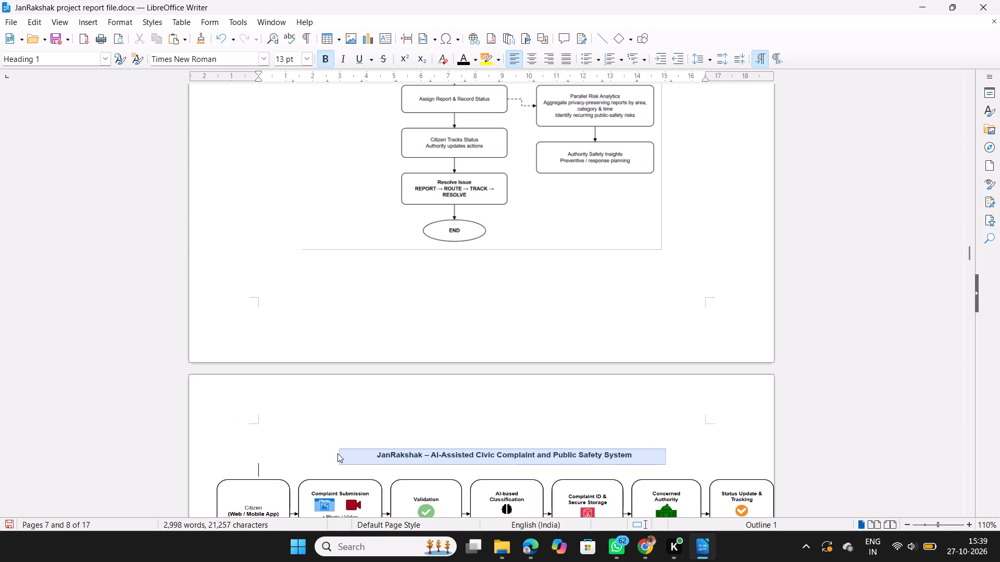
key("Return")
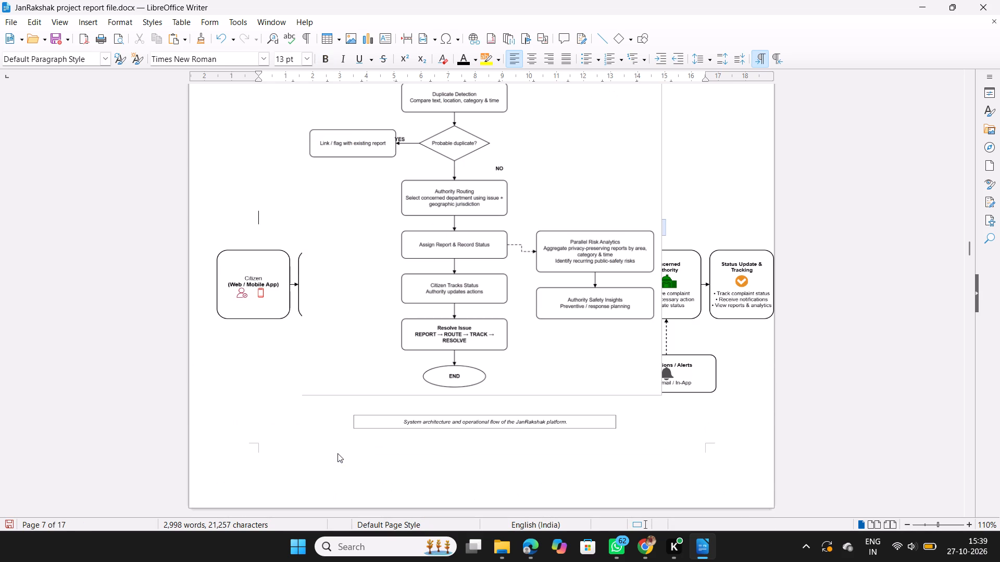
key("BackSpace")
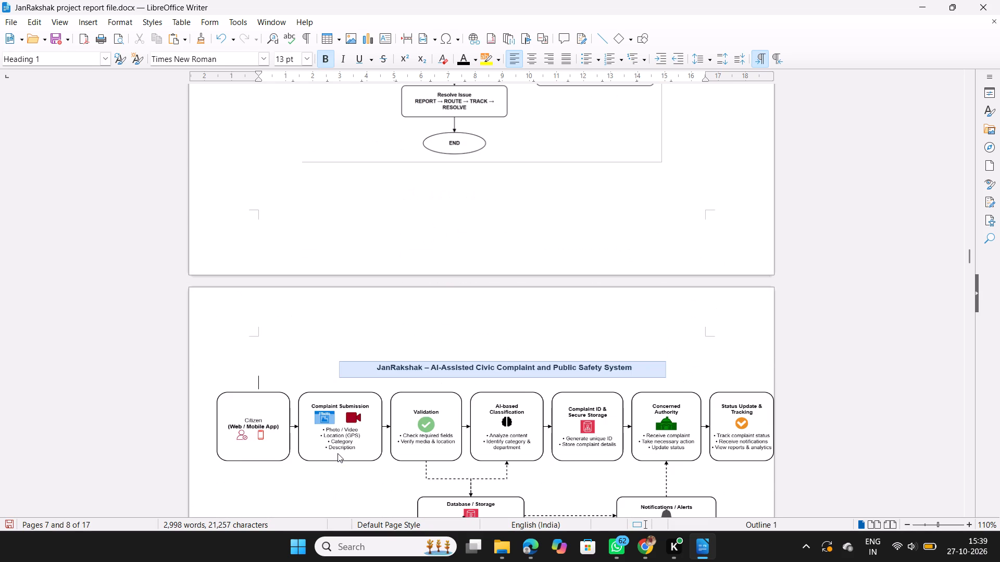
Stretch the system architecture diagram downward to a height of about 9 cm, keeping its width, above the section 8 heading.
left_click(437, 368)
scroll(460, 369, "down", 1)
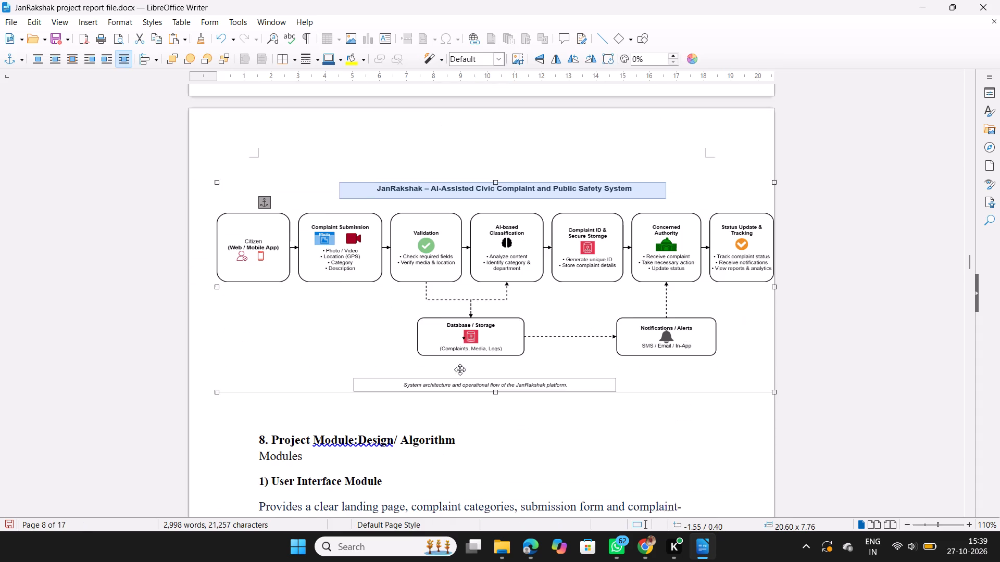
scroll(460, 369, "down", 2)
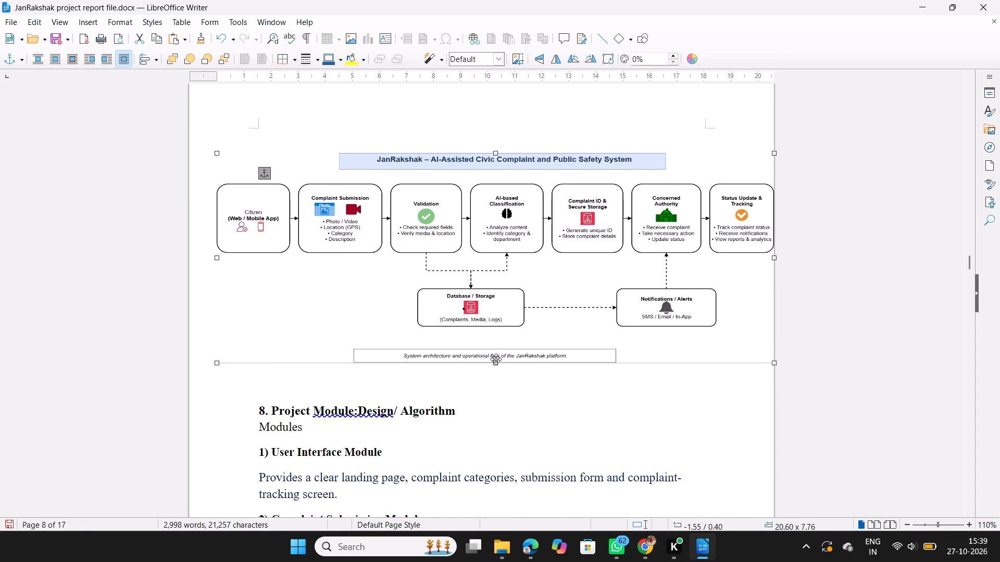
left_click_drag(497, 363, 500, 395)
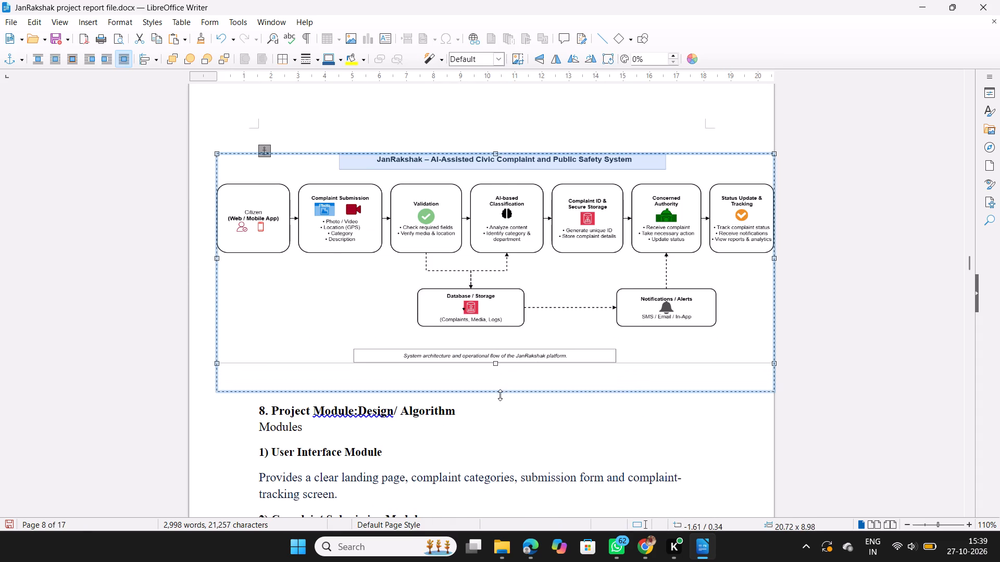
left_click_drag(500, 395, 500, 396)
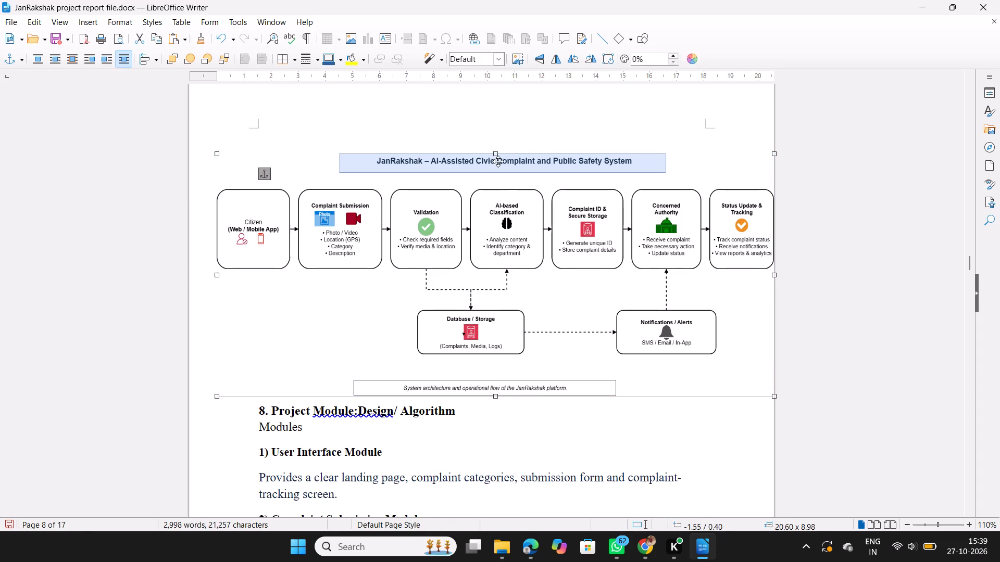
Shrink the system architecture diagram from its top edge to a height of about 7.5 cm, keeping its width.
left_click_drag(496, 155, 502, 185)
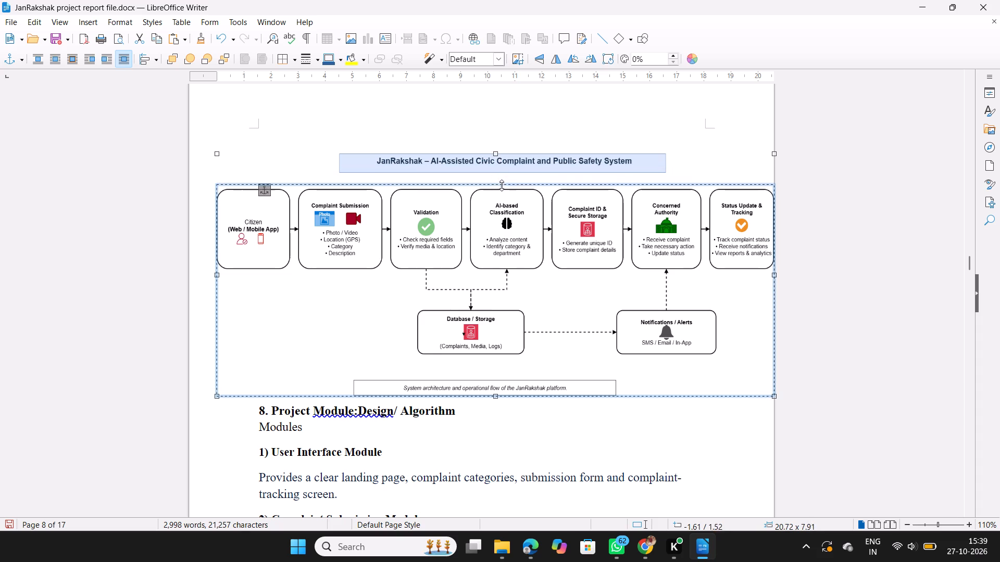
left_click_drag(502, 185, 502, 194)
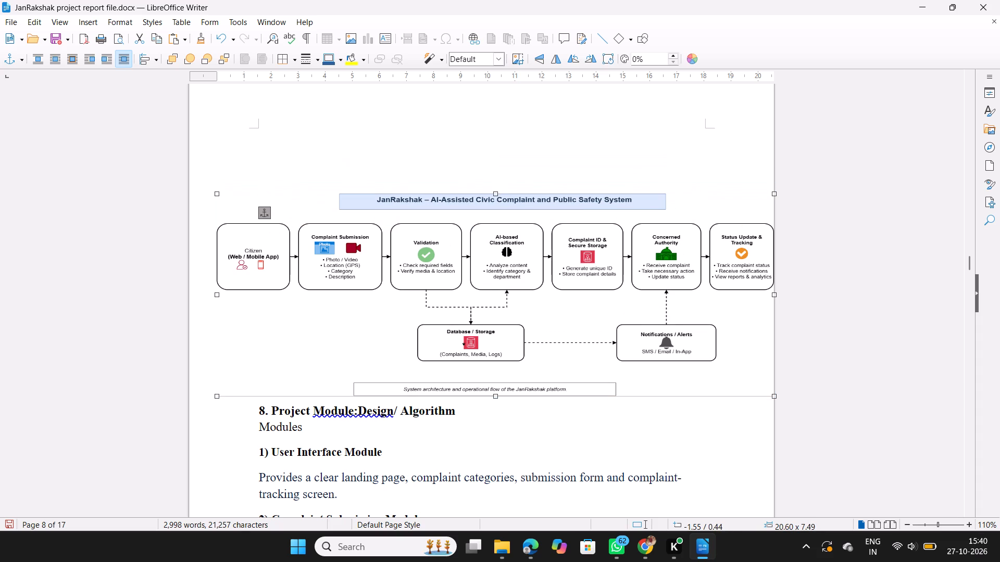
Start a heading with the text "SYTEM" in the empty Heading 1 line above the system architecture diagram.
left_click(357, 163)
left_click(357, 163)
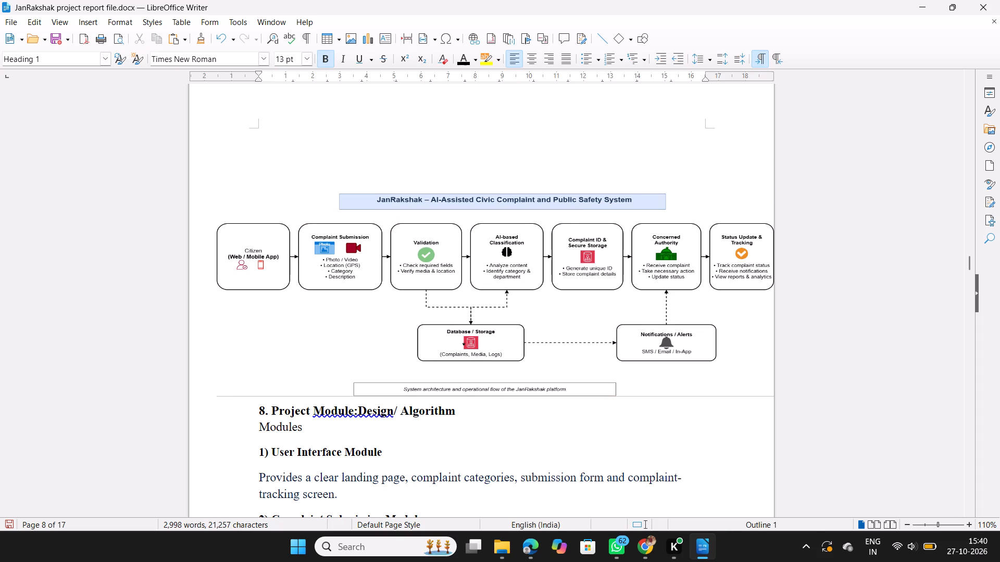
type("SY")
key("BackSpace")
key("BackSpace")
type("SYTEM")
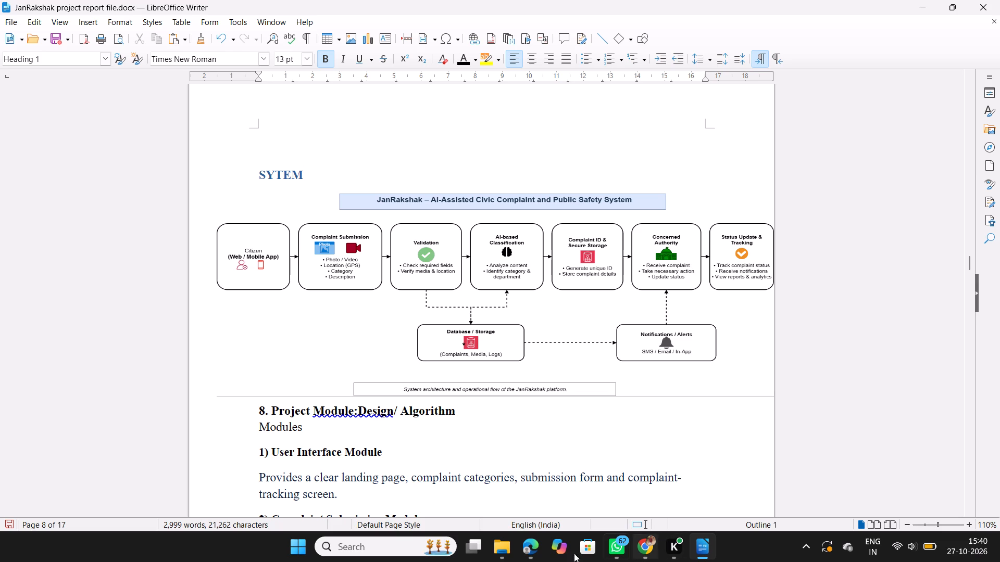
Switch to the OneCompiler page in Edge and enter "#include<stdio.h>" as the first line of Main.c, followed by a new line.
left_click(528, 548)
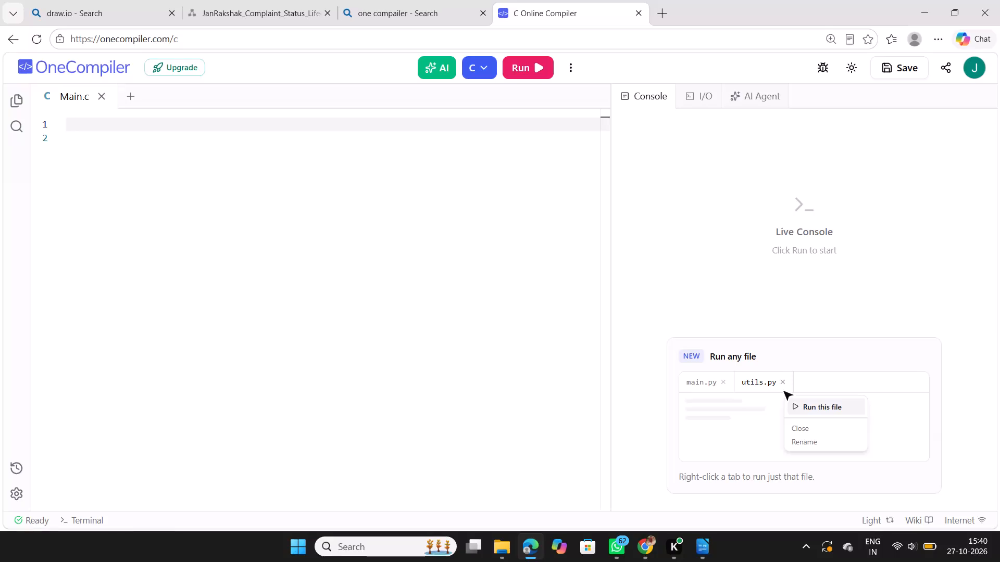
key("shift+numbersign")
type("INCLUDE")
key("BackSpace")
key("BackSpace")
key("BackSpace")
key("BackSpace")
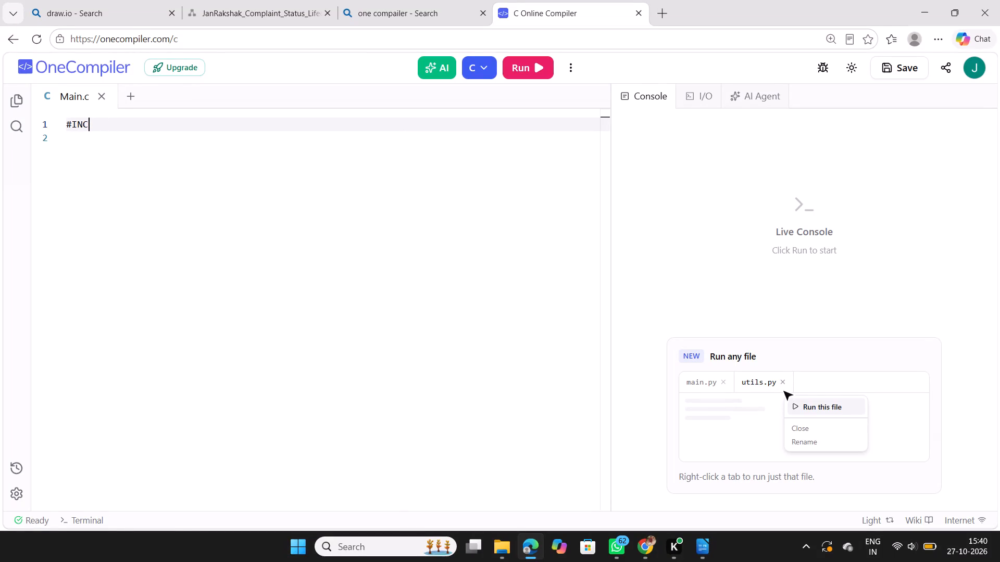
key("BackSpace")
key("BackSpace")
key("BackSpace")
type("include")
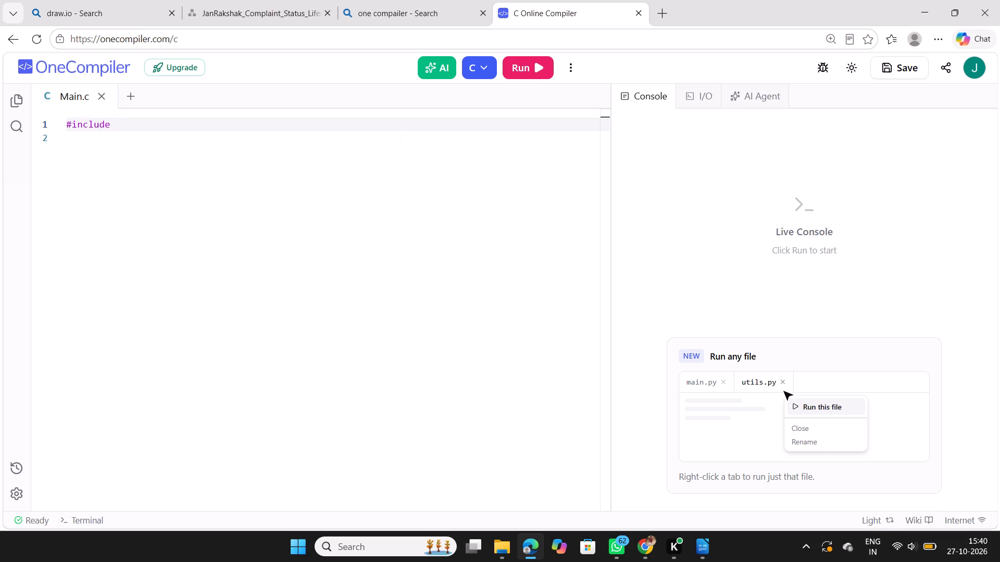
type("<stdio,h")
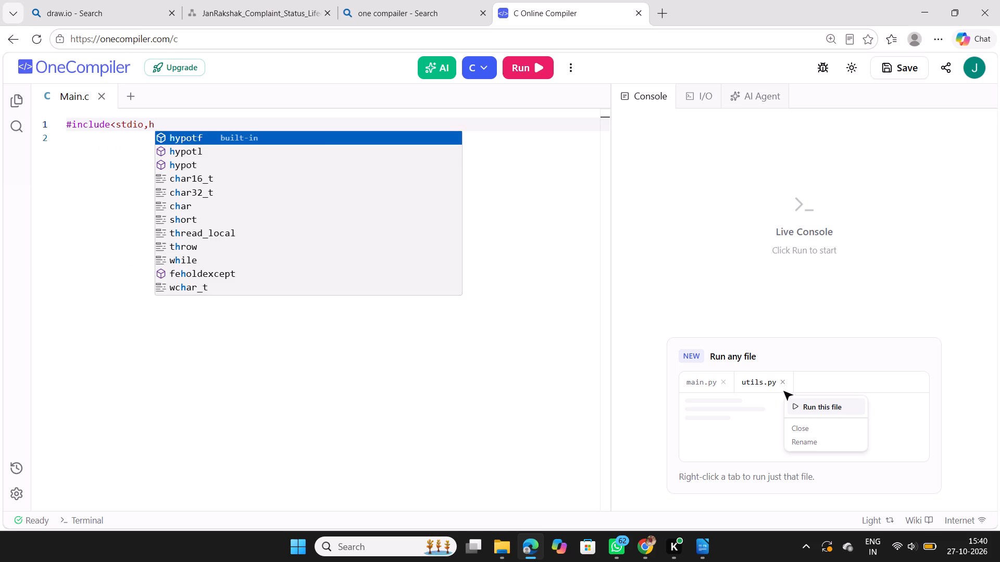
key("BackSpace")
key("BackSpace")
type(".h")
key("shift+greater")
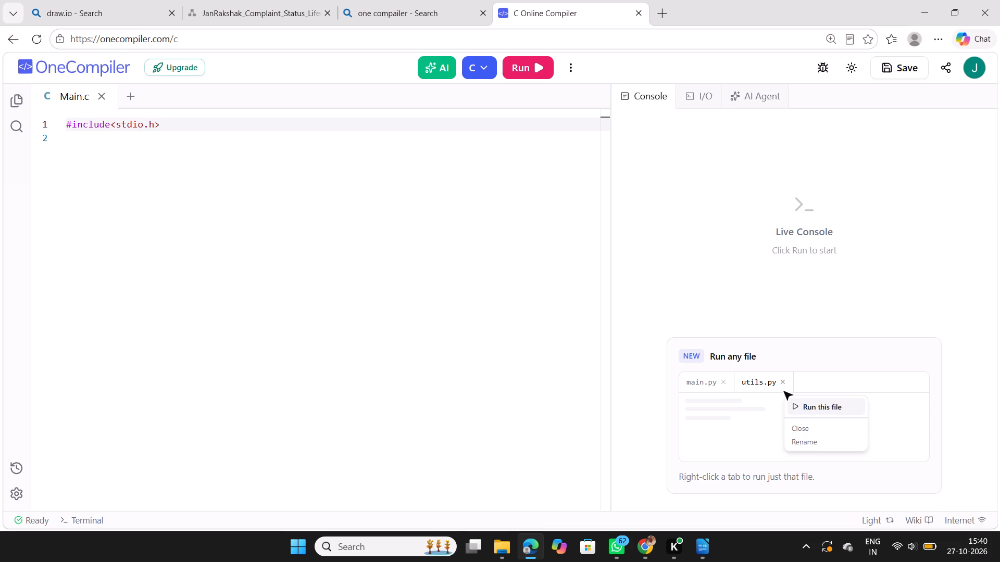
key("Return")
Switch back to the report in Writer and correct the heading above the diagram to "SYSTEM", followed by a space.
left_click(704, 547)
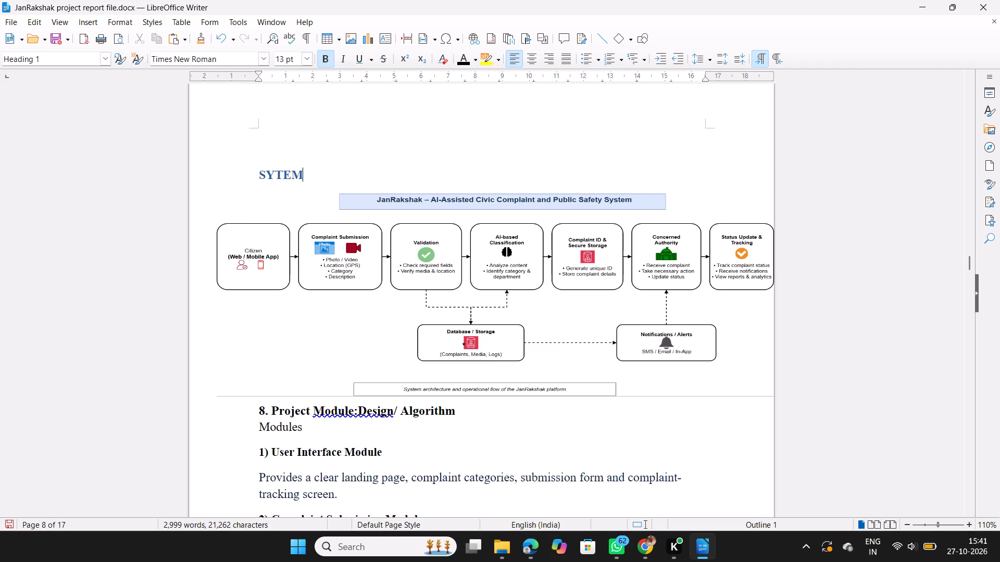
left_click(272, 174)
key("s")
key("BackSpace")
key("s")
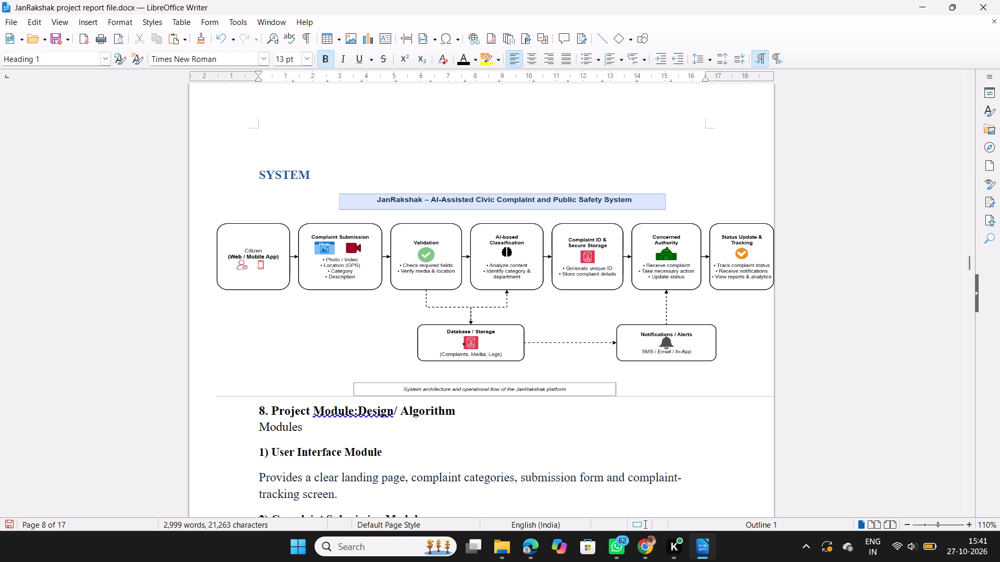
left_click(314, 175)
key("space")
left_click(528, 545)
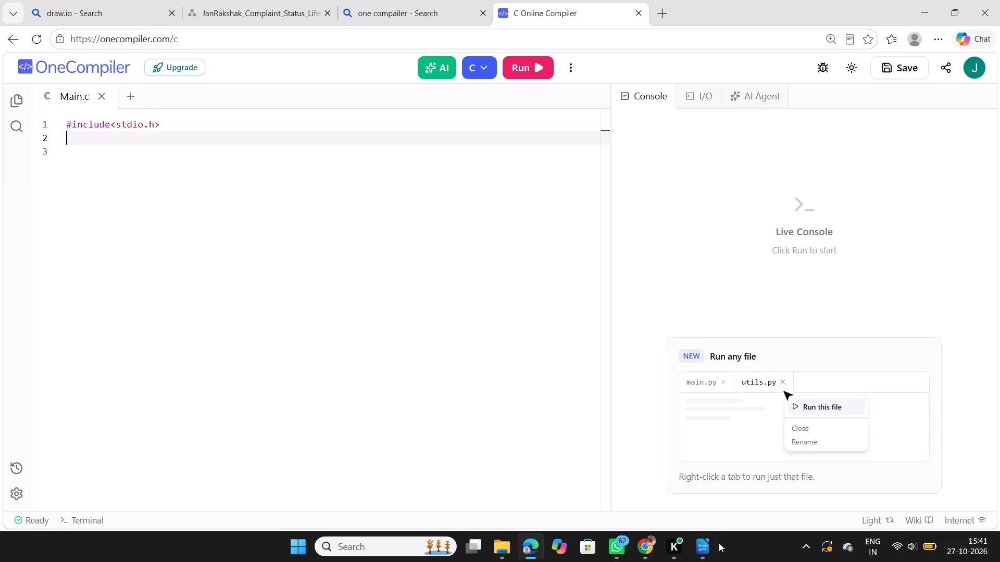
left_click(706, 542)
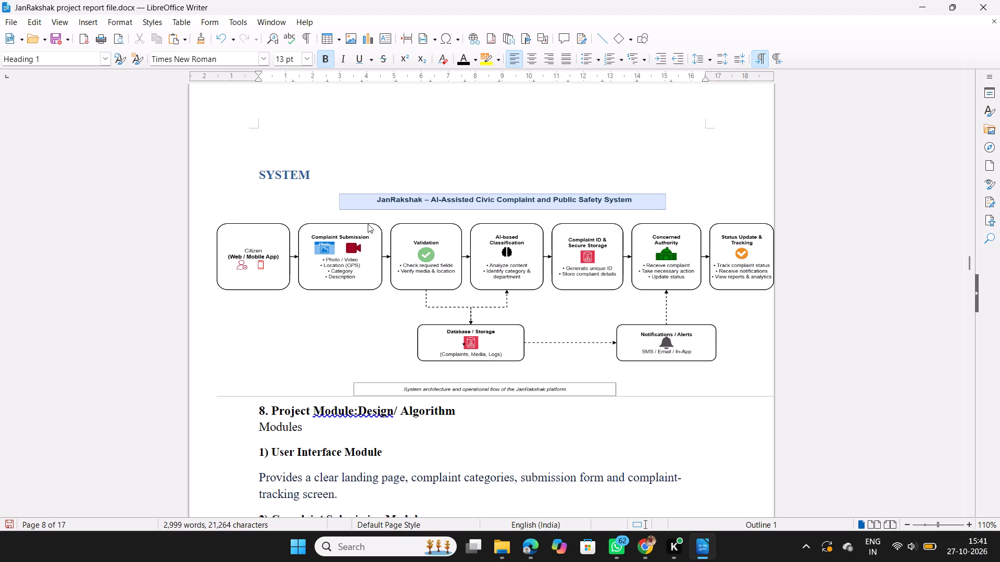
Extend the heading above the diagram to read "SYSTEM ARCHITECTURE AND FLOW OF THE JANRAKSHAK".
type("ARC")
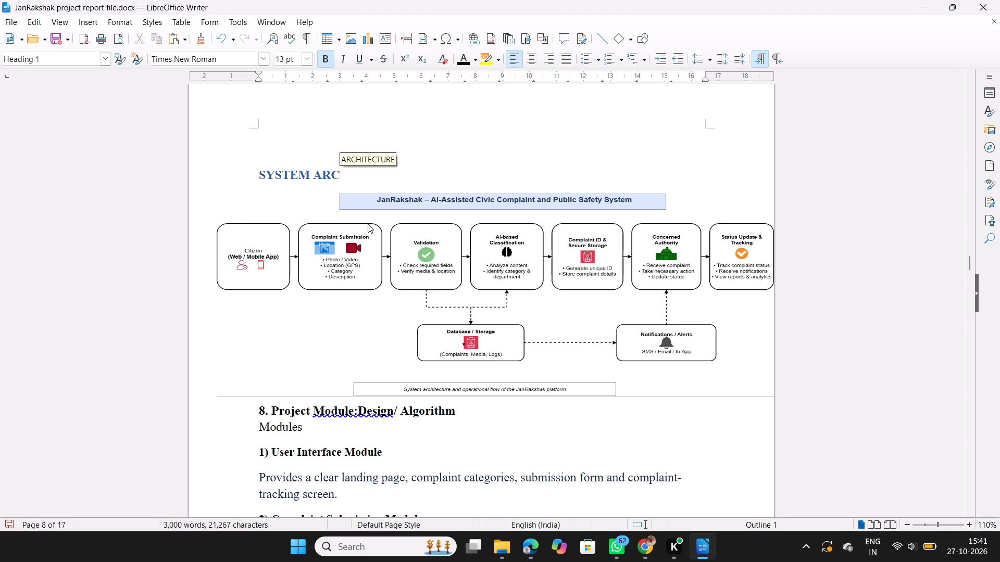
type("HI")
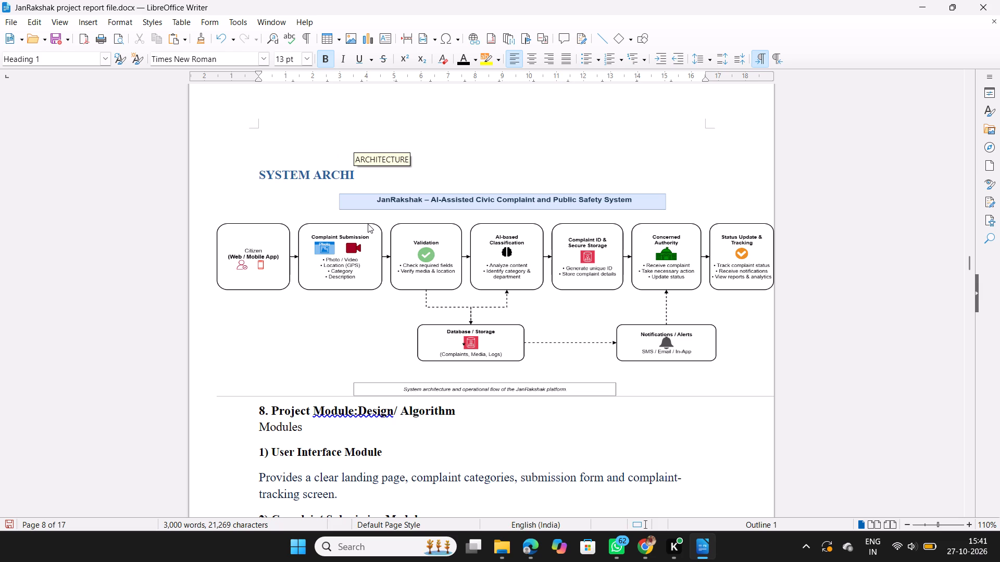
type("TE")
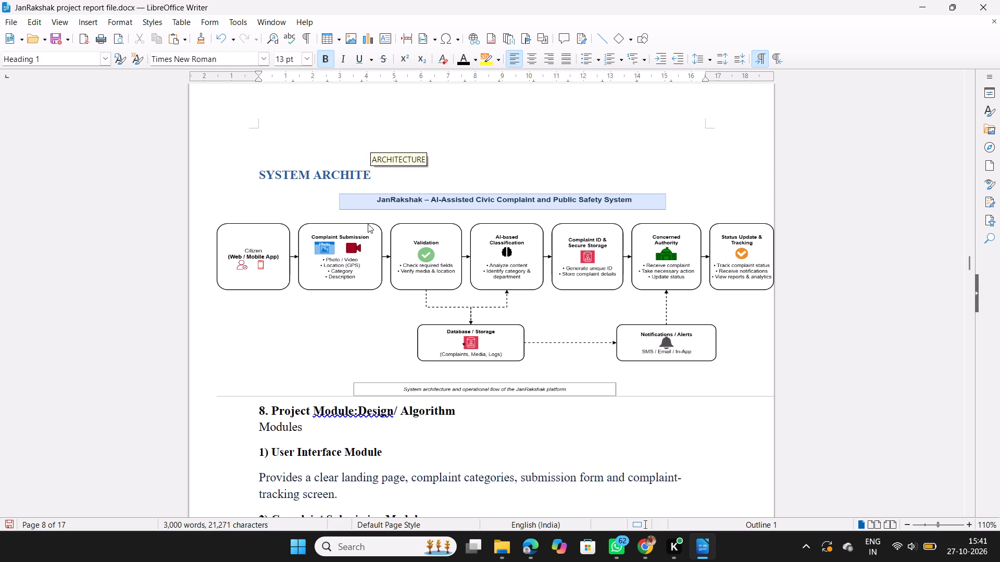
type("CTURE")
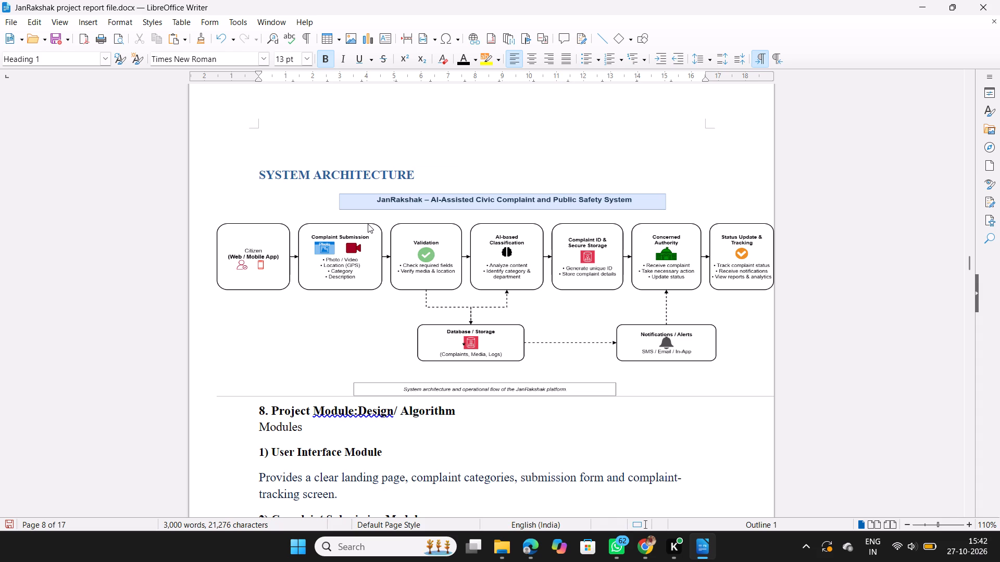
key("space")
type("AND")
key("space")
type("FLOW")
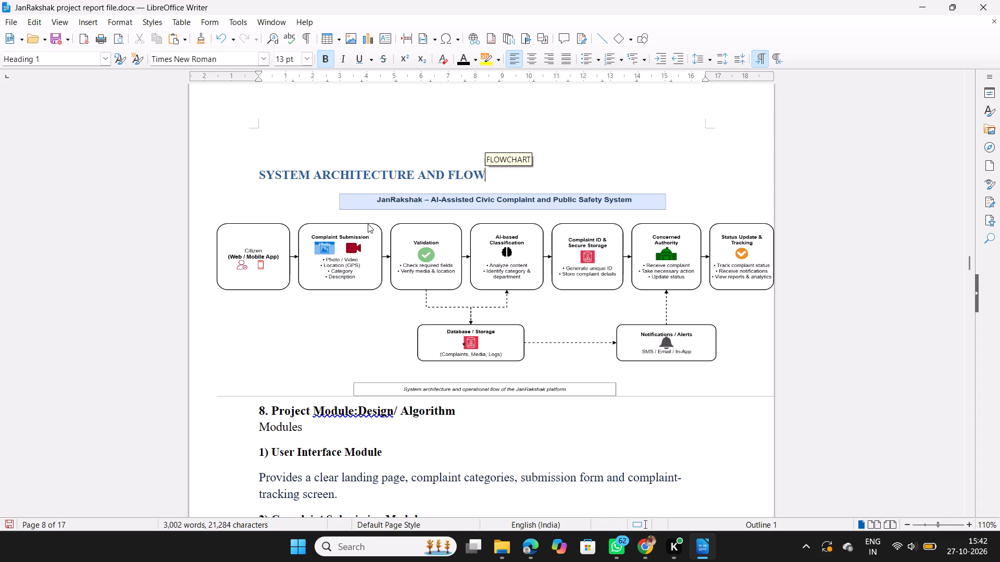
key("space")
type("OF THE")
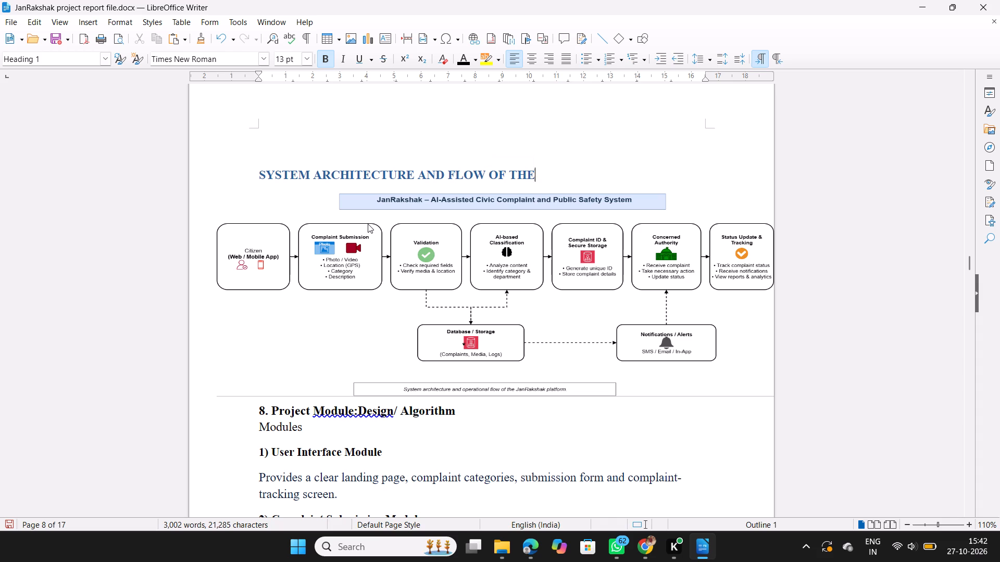
key("space")
type("JANRA")
type("KSHAK")
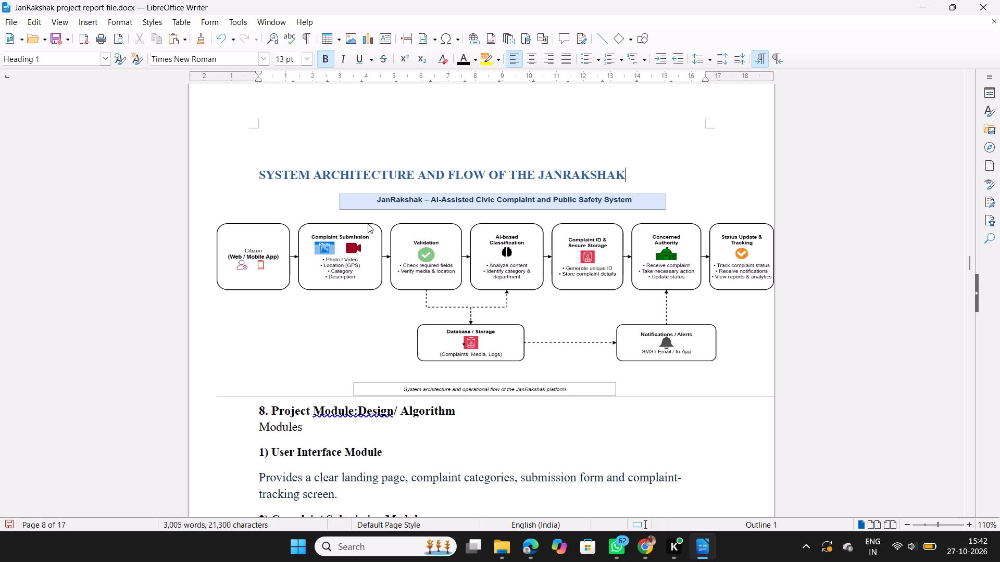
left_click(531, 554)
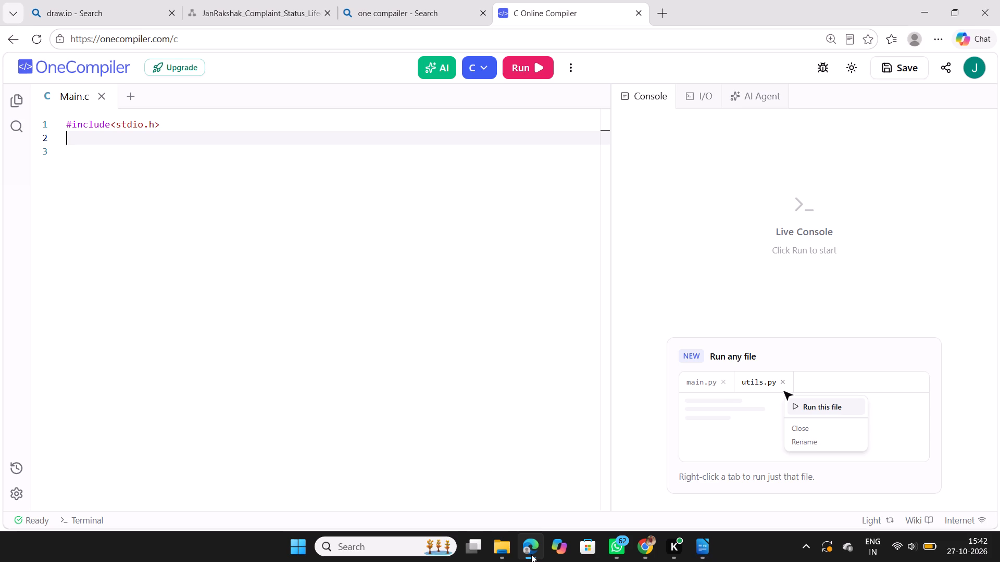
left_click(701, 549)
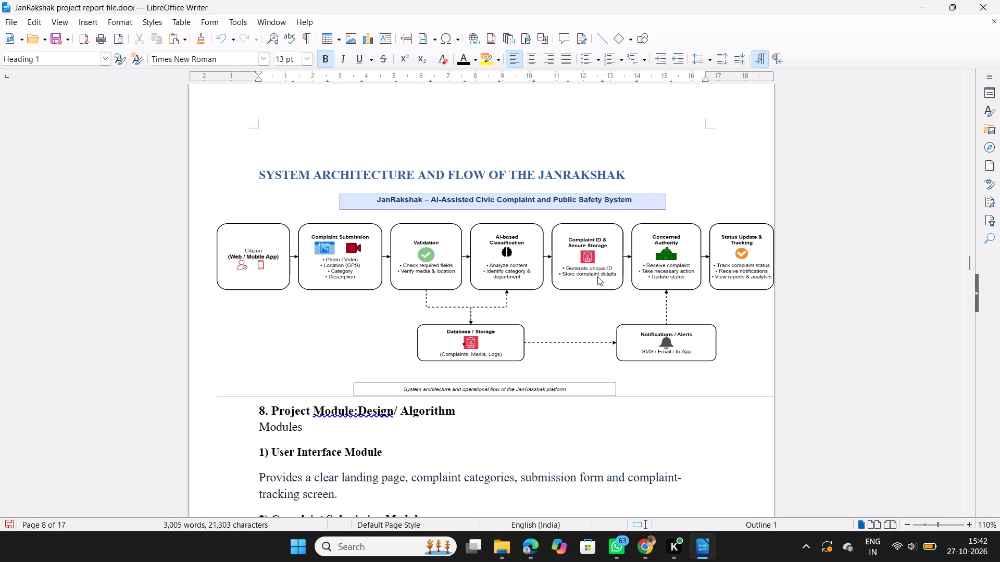
Complete the heading above the system architecture diagram by adding "PLATFORM" after "JANRAKSHAK".
key("space")
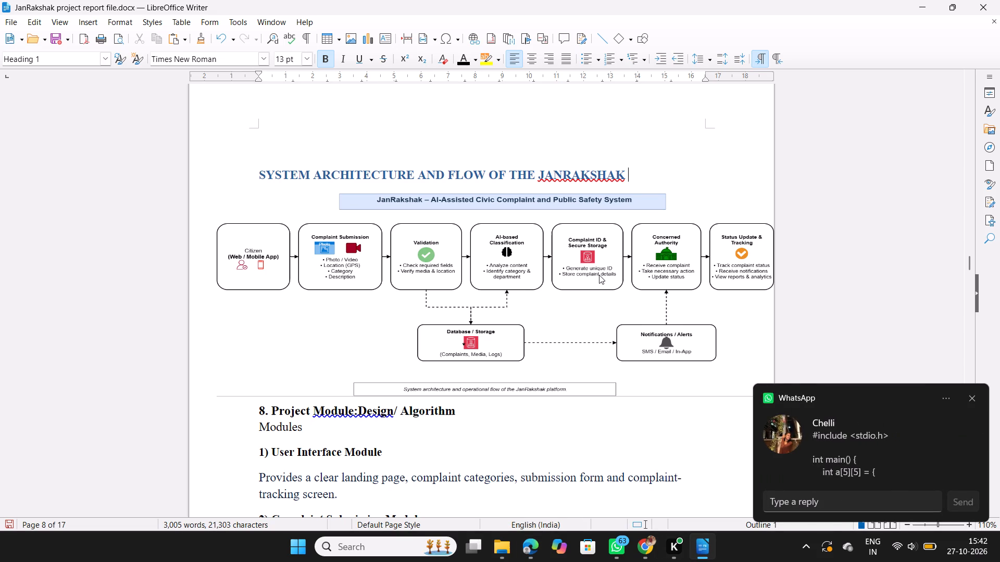
type("PAL")
key("BackSpace")
key("BackSpace")
key("BackSpace")
key("bracketleft")
key("BackSpace")
type("PLATF")
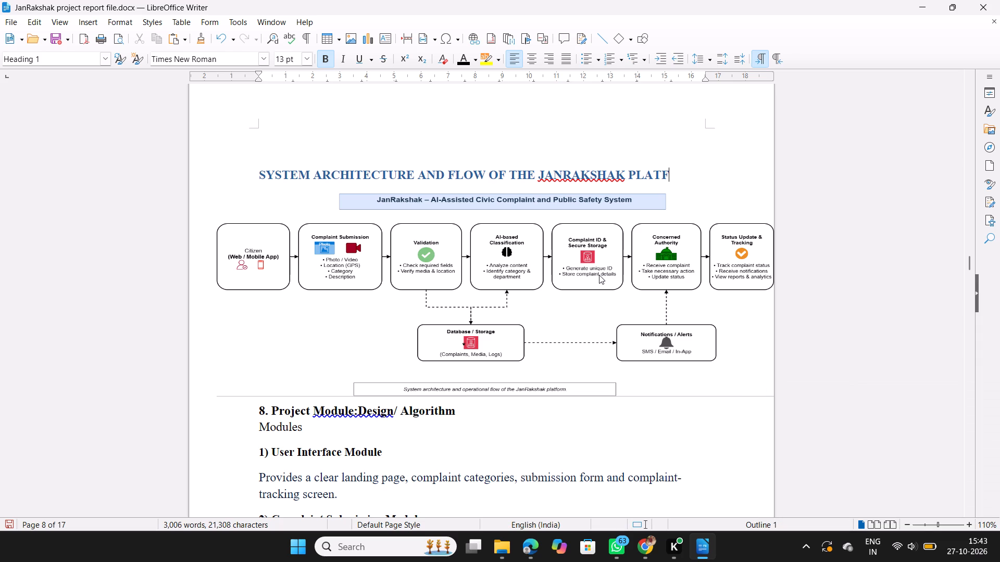
type("ORM")
Change the font colour of the whole "SYSTEM ARCHITECTURE AND FLOW OF THE JANRAKSHAK PLATFORM" heading to black.
left_click_drag(257, 174, 524, 171)
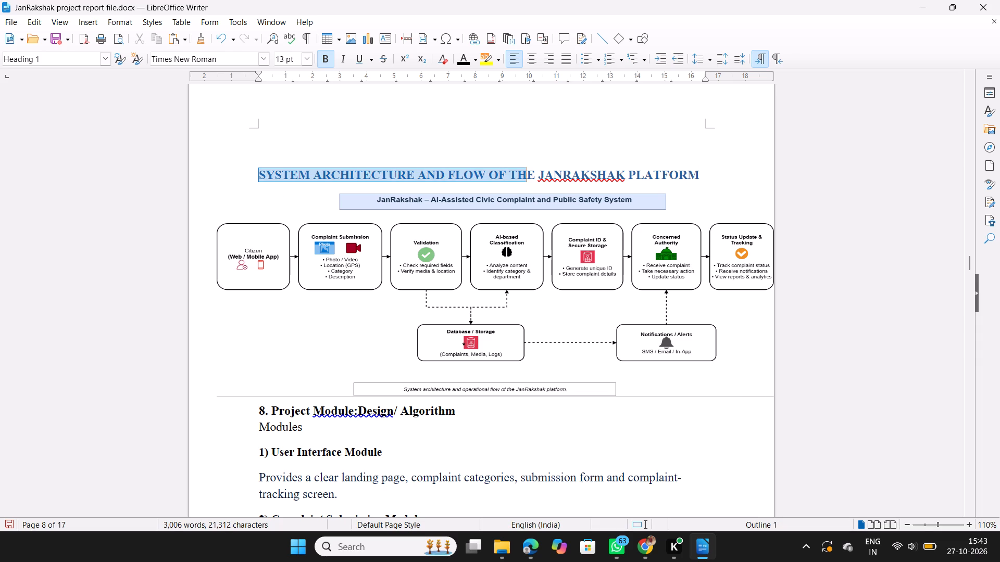
left_click_drag(524, 171, 671, 169)
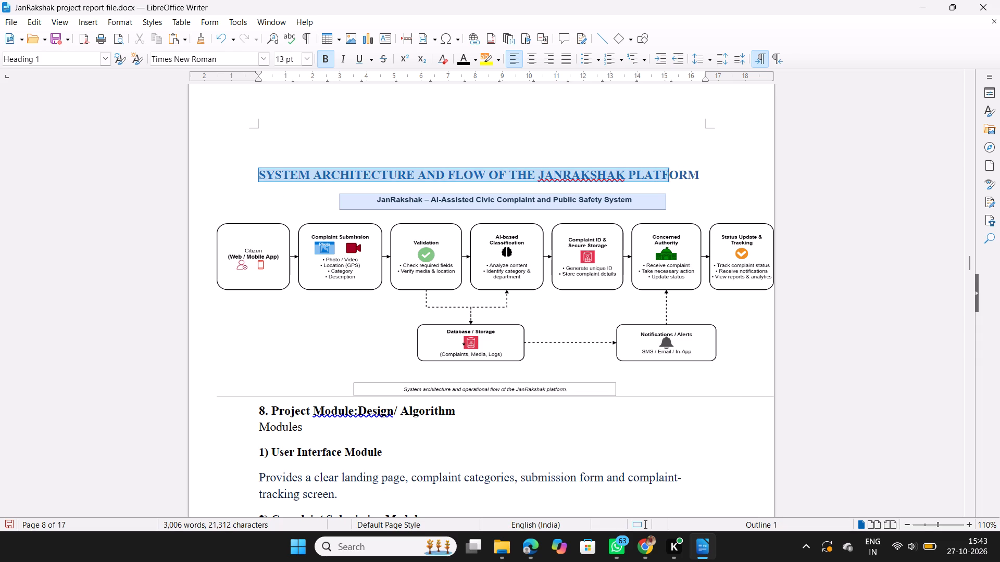
left_click_drag(671, 169, 717, 170)
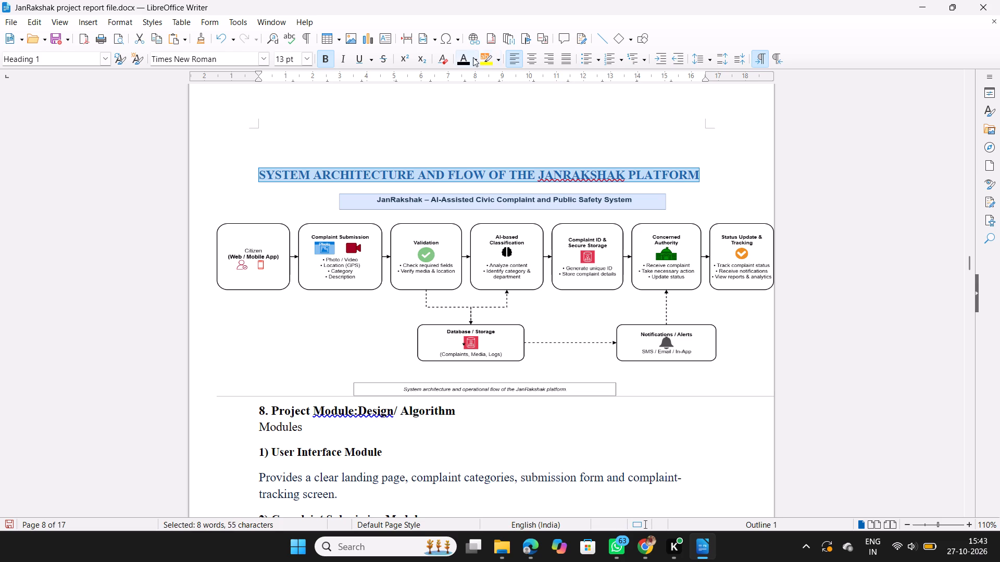
left_click(468, 57)
left_click(526, 141)
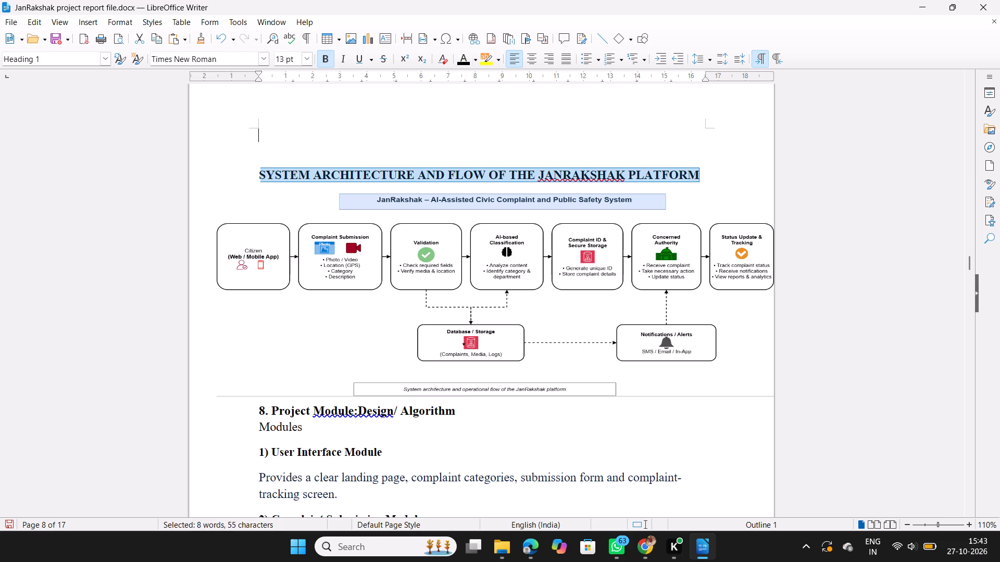
Review the report's pages from the module descriptions through the closing sections and back to the Literature Survey, checking headings, diagrams and layout.
scroll(526, 141, "down", 4)
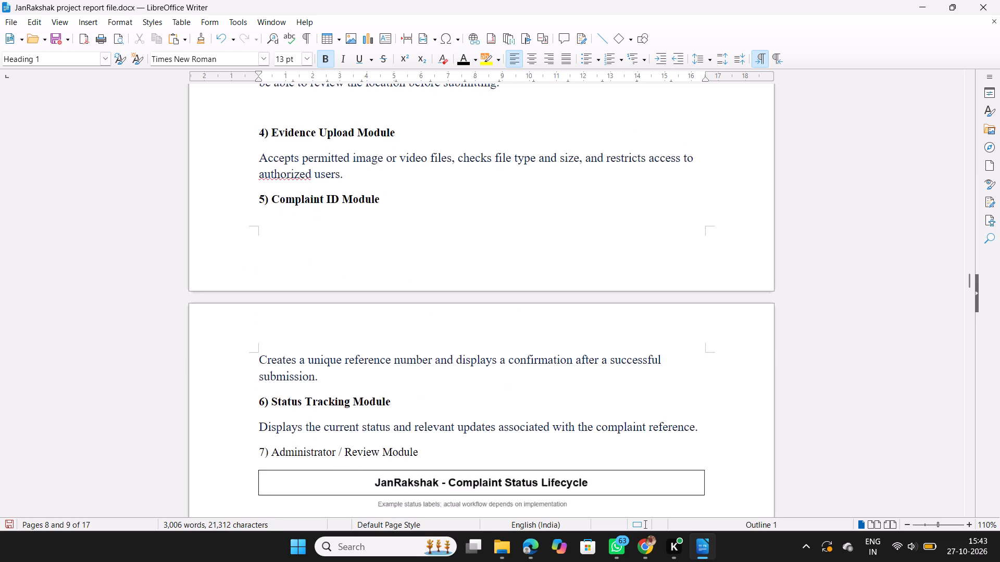
scroll(526, 141, "down", 4)
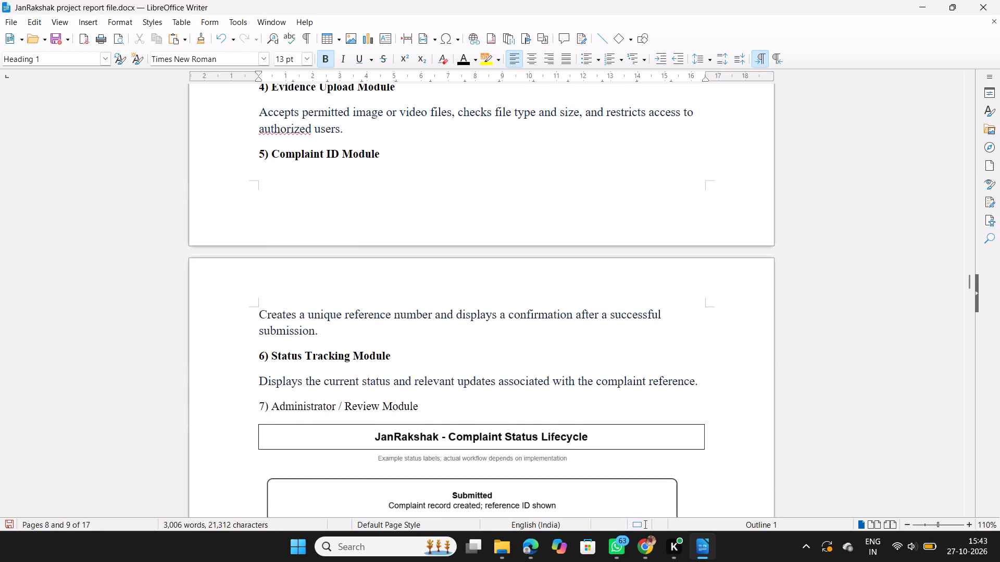
scroll(526, 141, "right", 1)
scroll(526, 141, "down", 2)
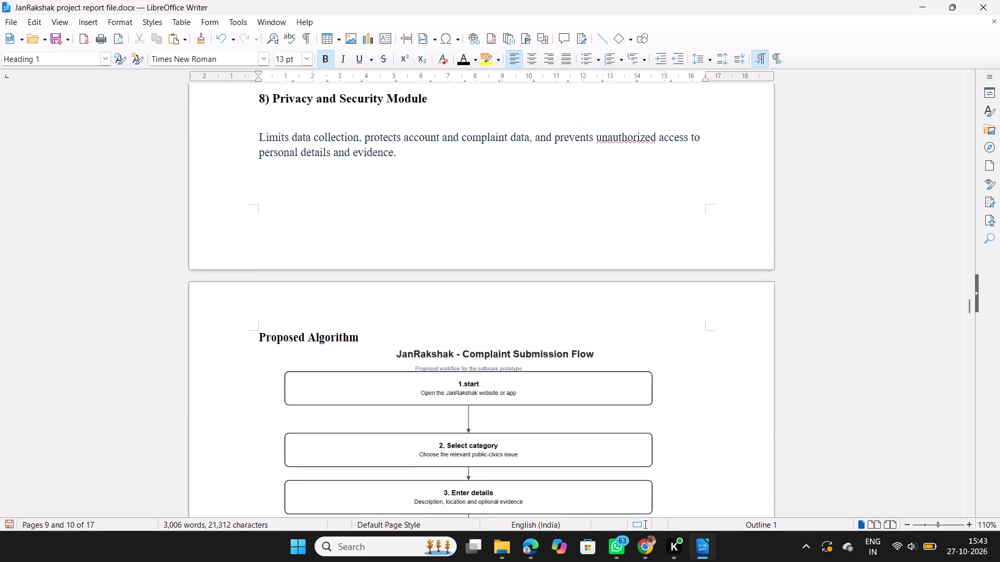
scroll(526, 141, "down", 5)
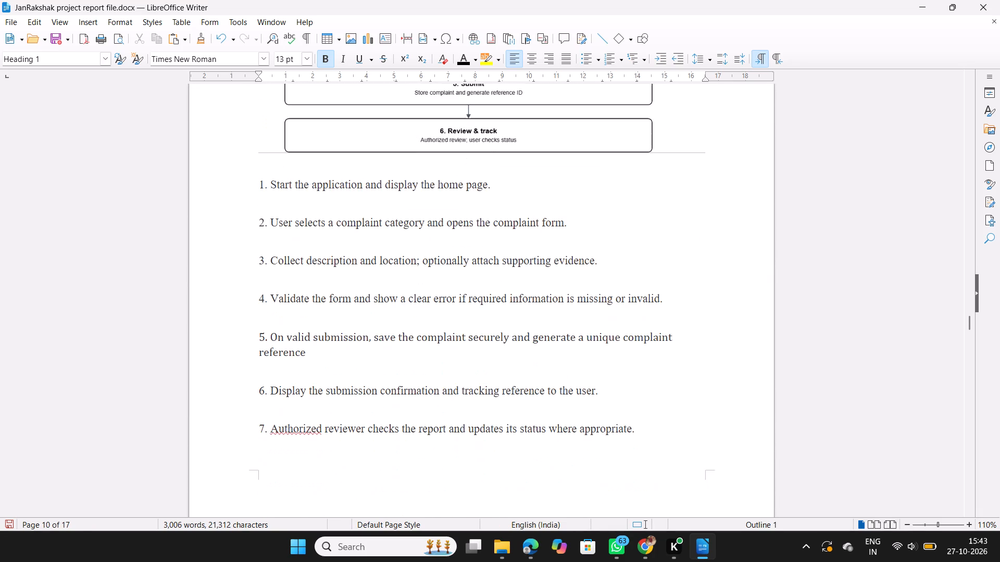
scroll(526, 141, "down", 6)
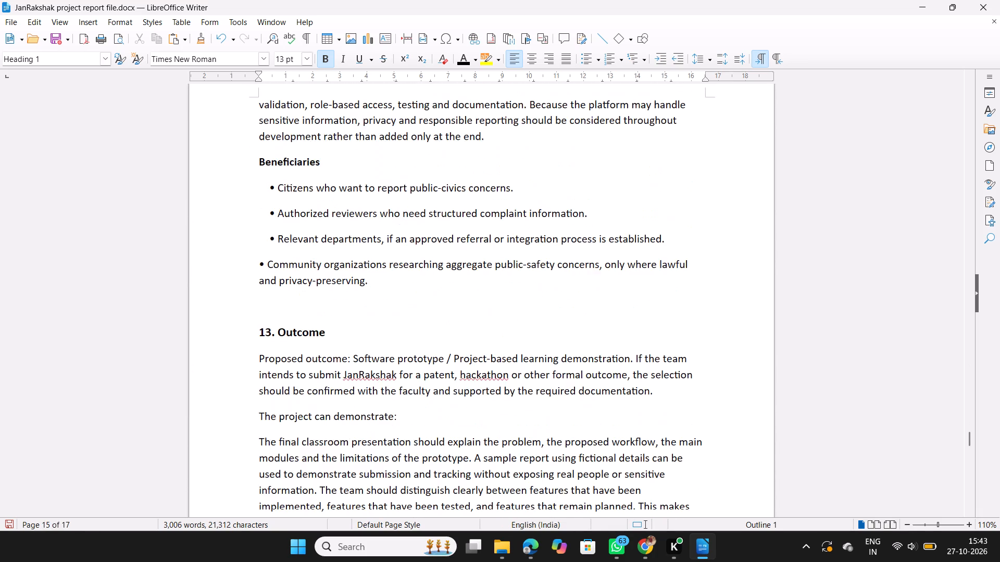
scroll(526, 141, "down", 12)
scroll(526, 141, "up", 7)
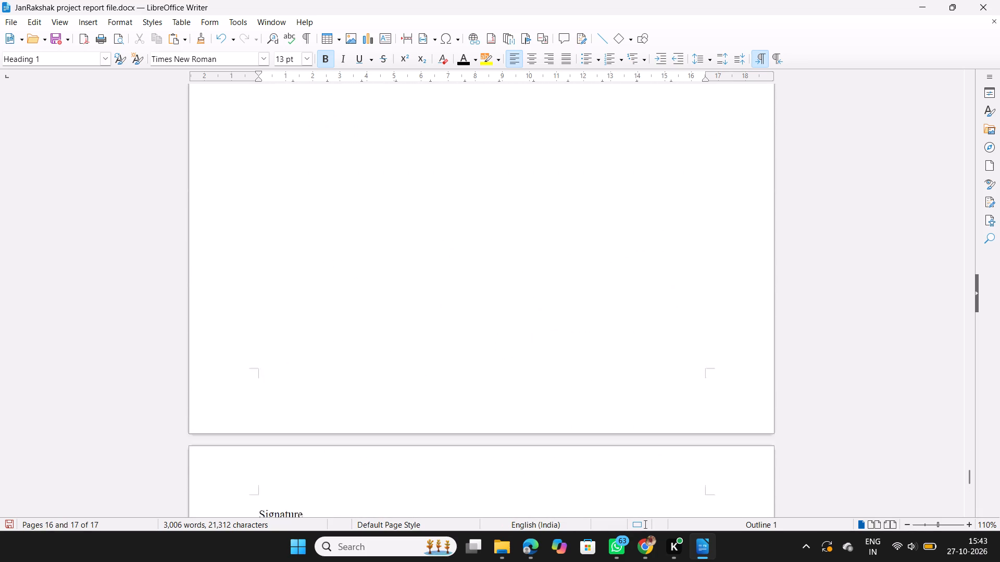
scroll(526, 141, "up", 5)
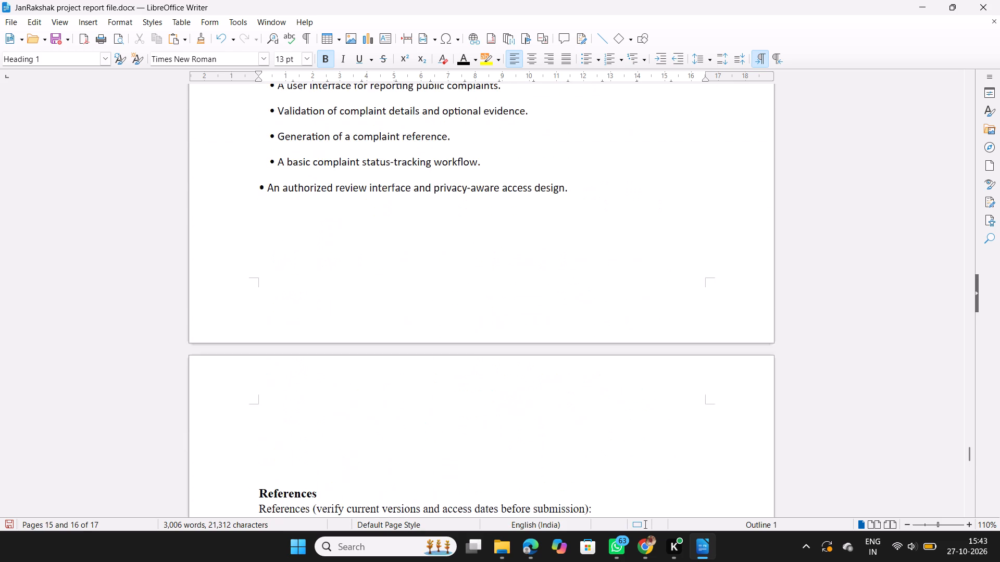
scroll(526, 141, "up", 6)
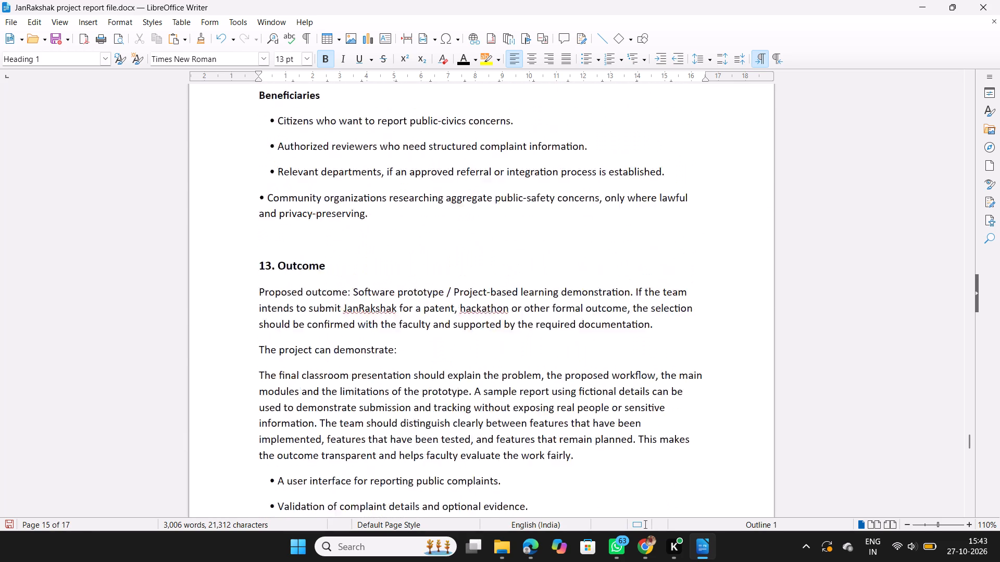
scroll(526, 141, "up", 6)
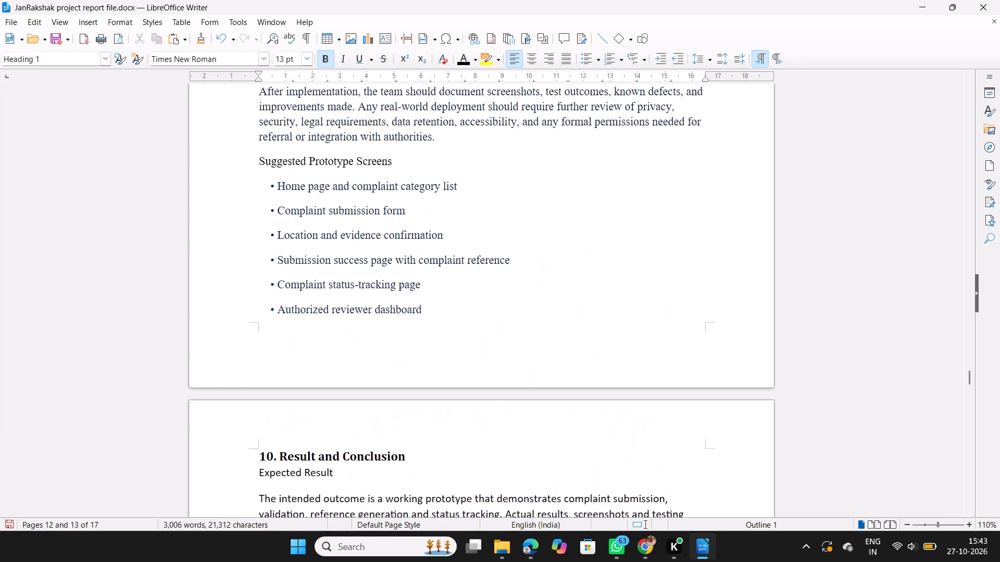
scroll(526, 141, "up", 6)
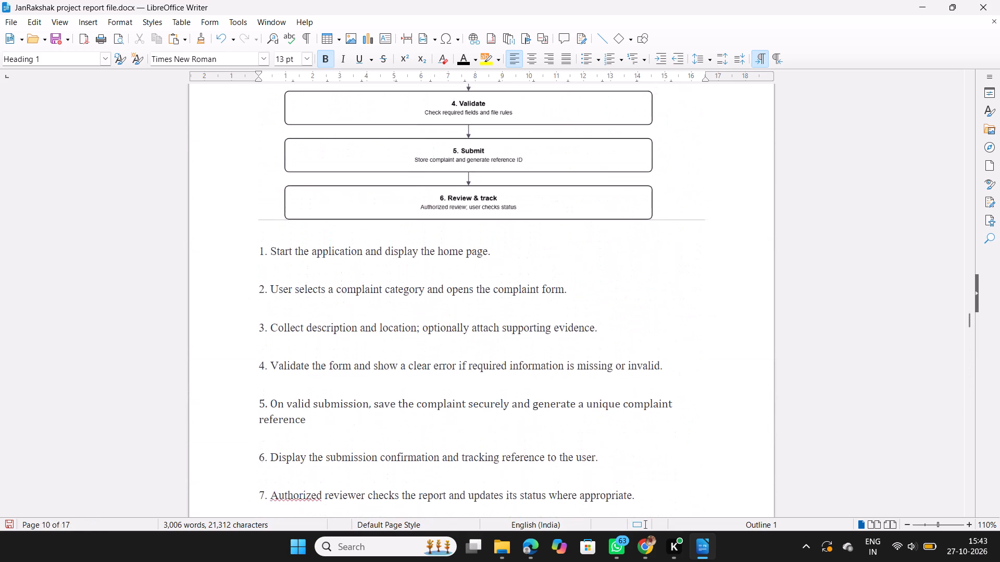
scroll(526, 141, "up", 4)
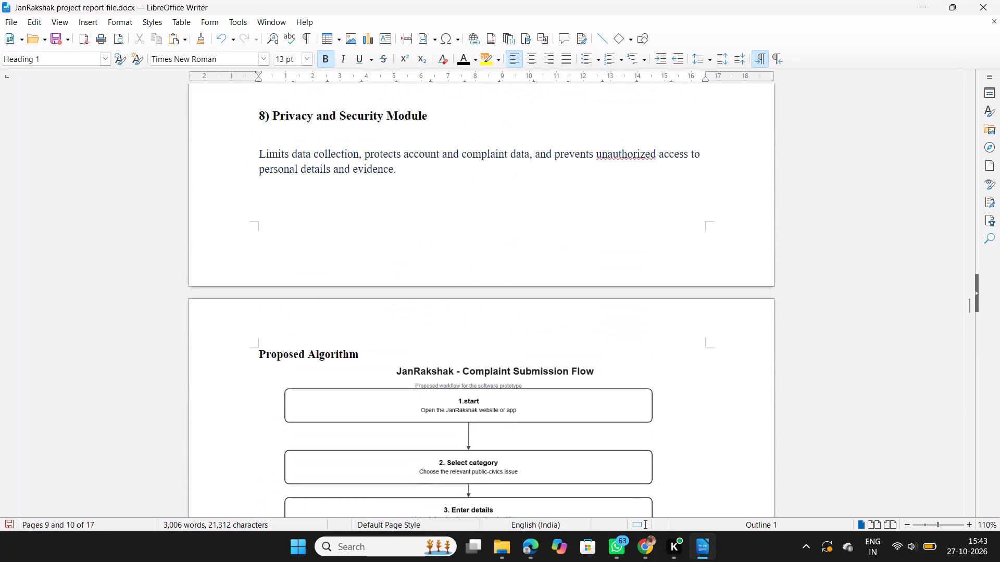
scroll(526, 141, "up", 3)
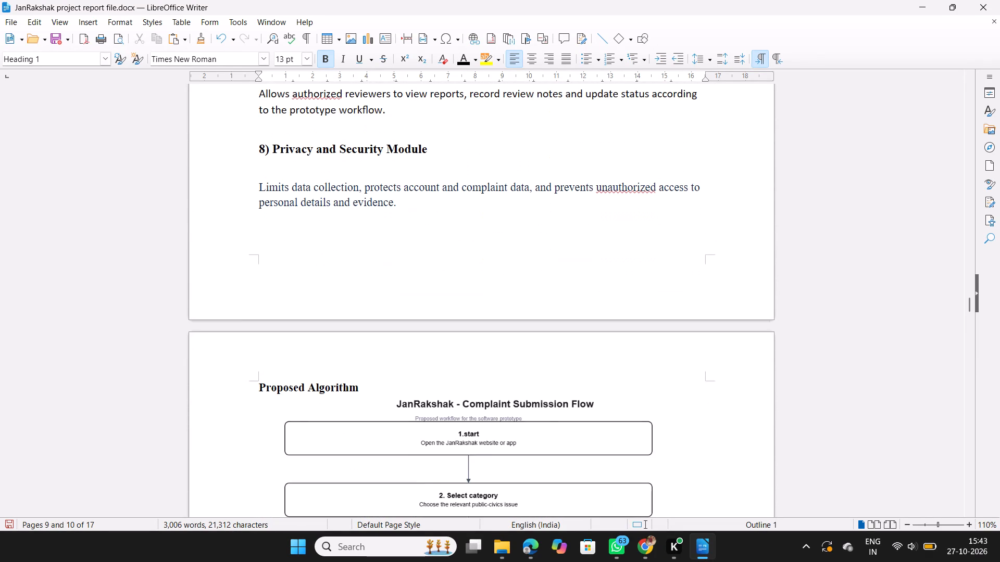
scroll(433, 254, "up", 1)
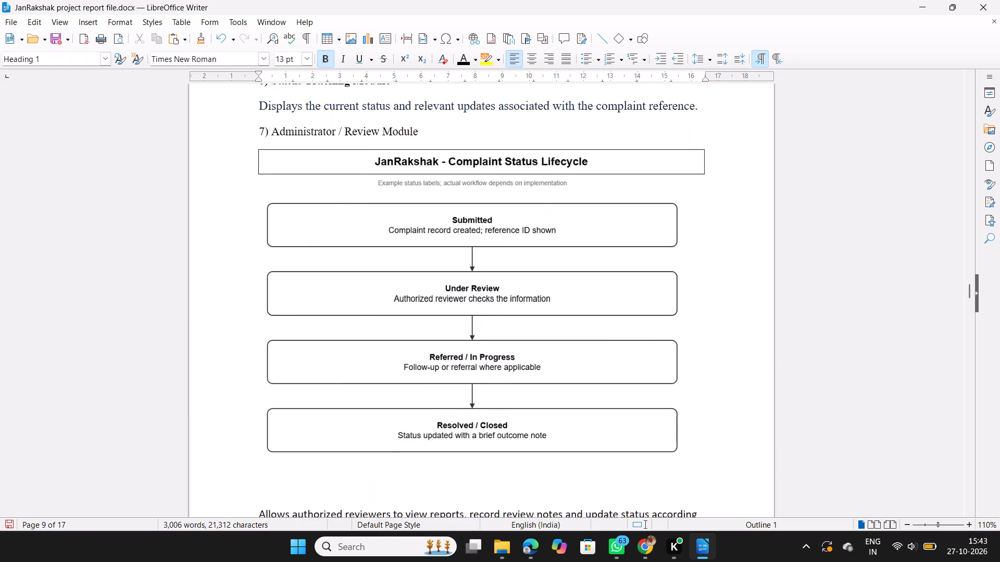
scroll(433, 254, "up", 1)
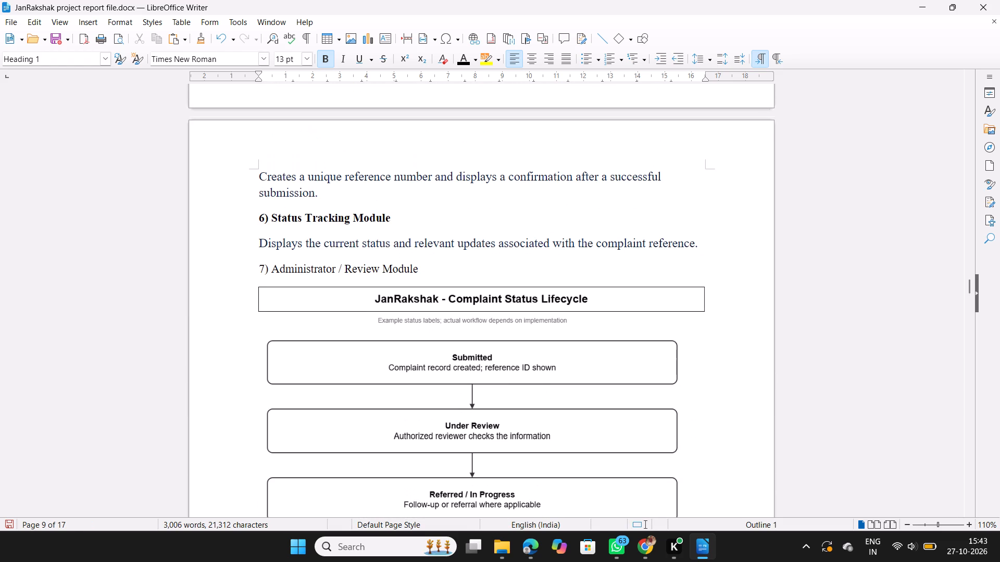
scroll(433, 254, "up", 10)
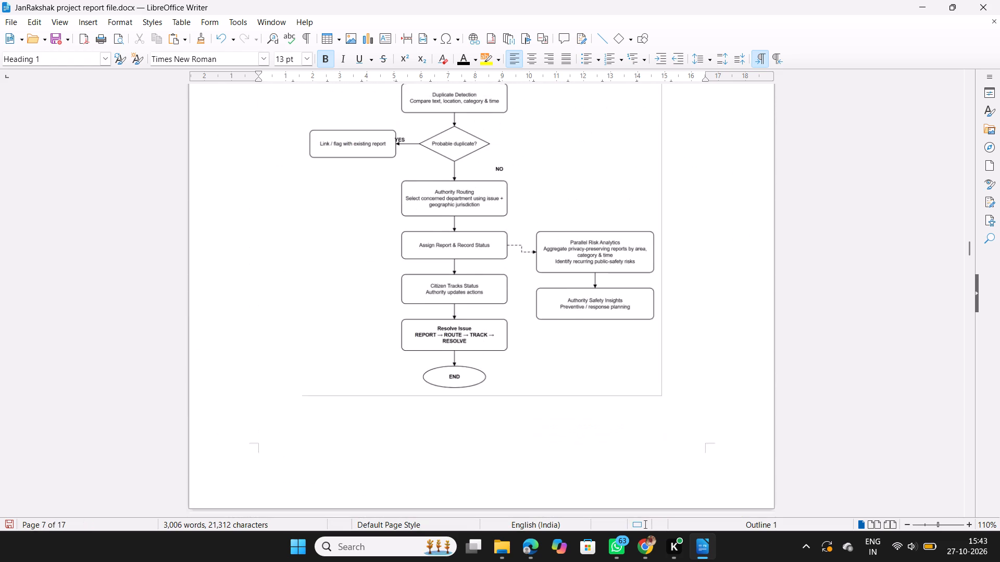
scroll(433, 254, "up", 8)
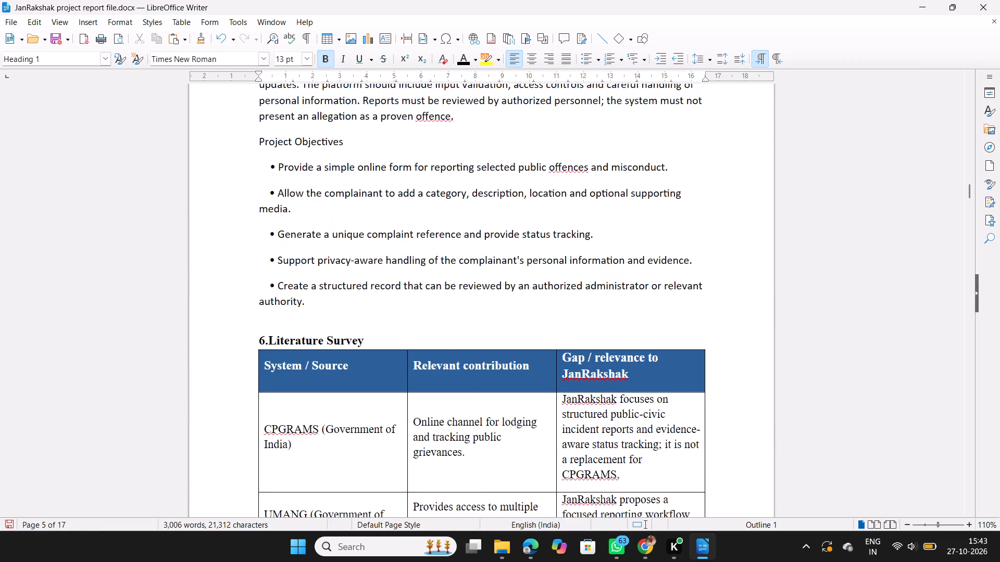
Narrow the Literature Survey table slightly by nudging its outer border inward.
scroll(433, 254, "down", 1)
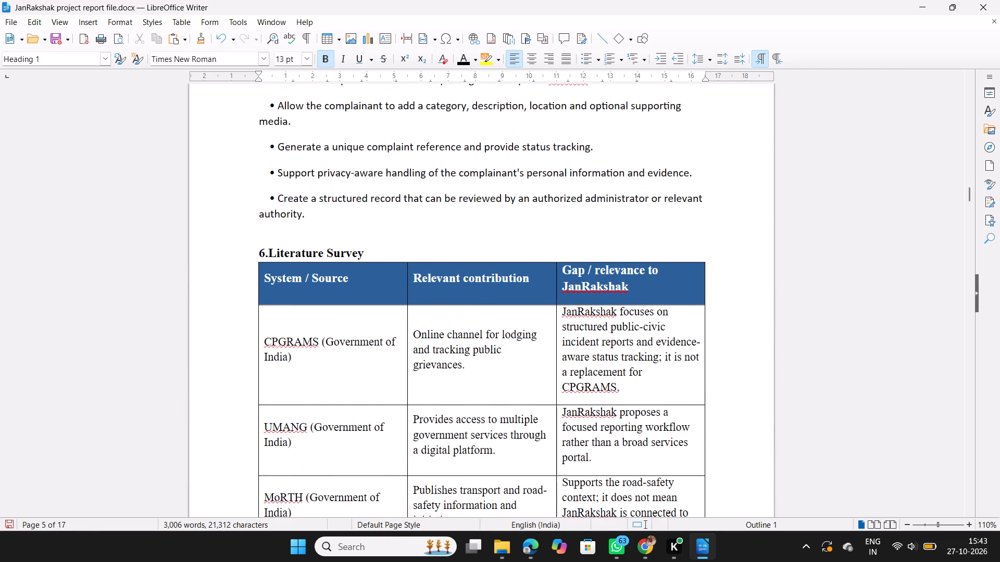
left_click(261, 288)
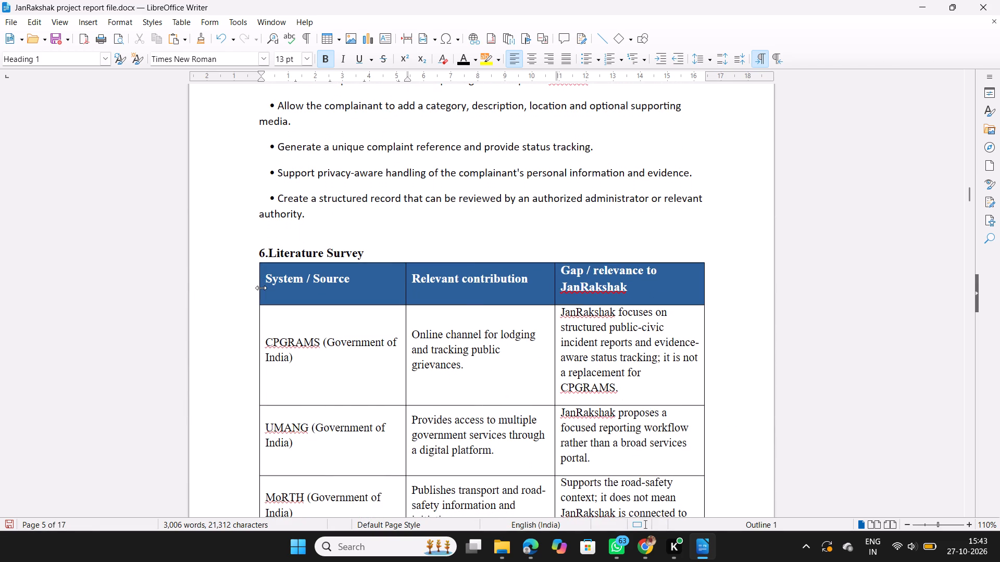
left_click(261, 288)
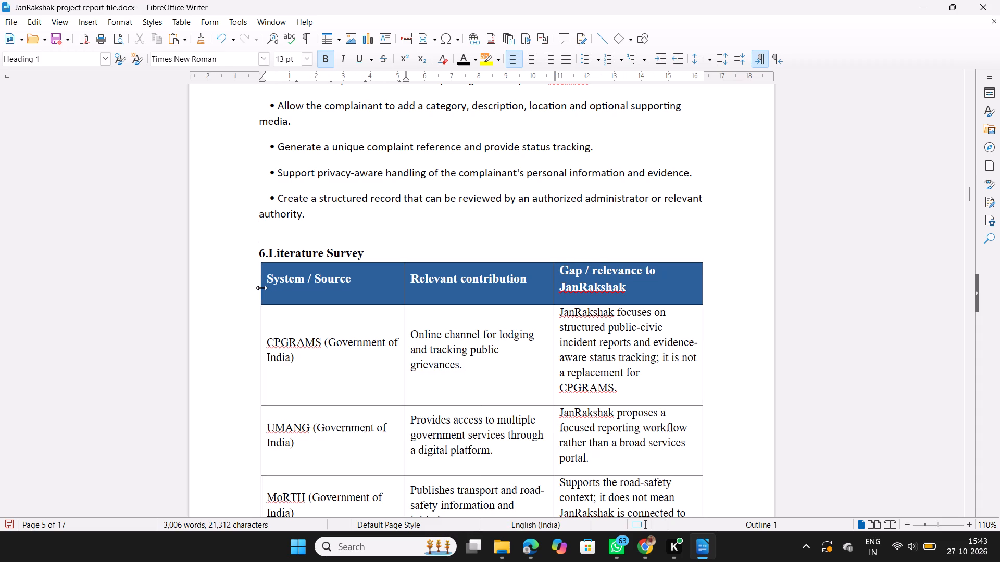
Make the "5. Problem Statement" heading below the Tools table bold.
scroll(261, 288, "down", 1)
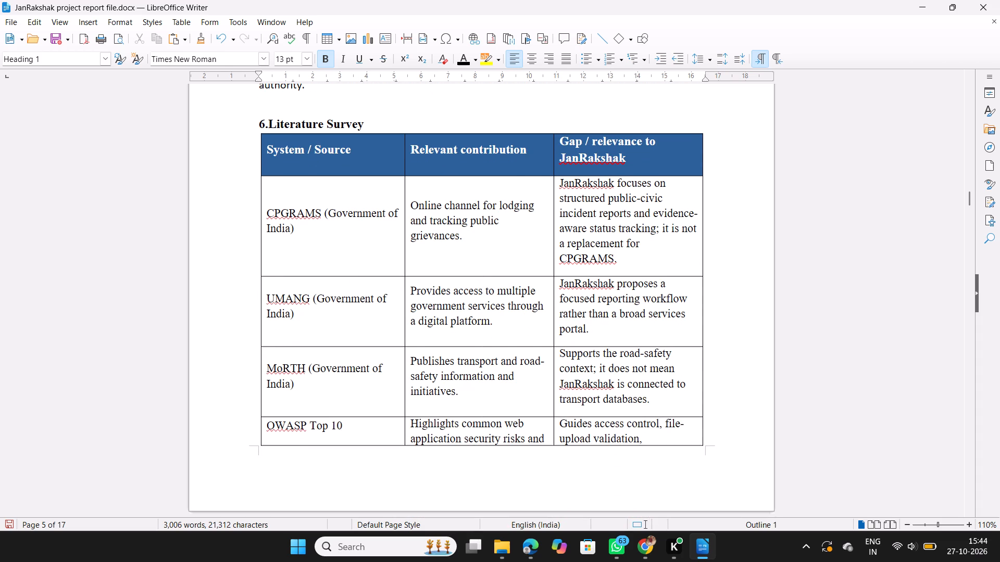
scroll(354, 148, "up", 5)
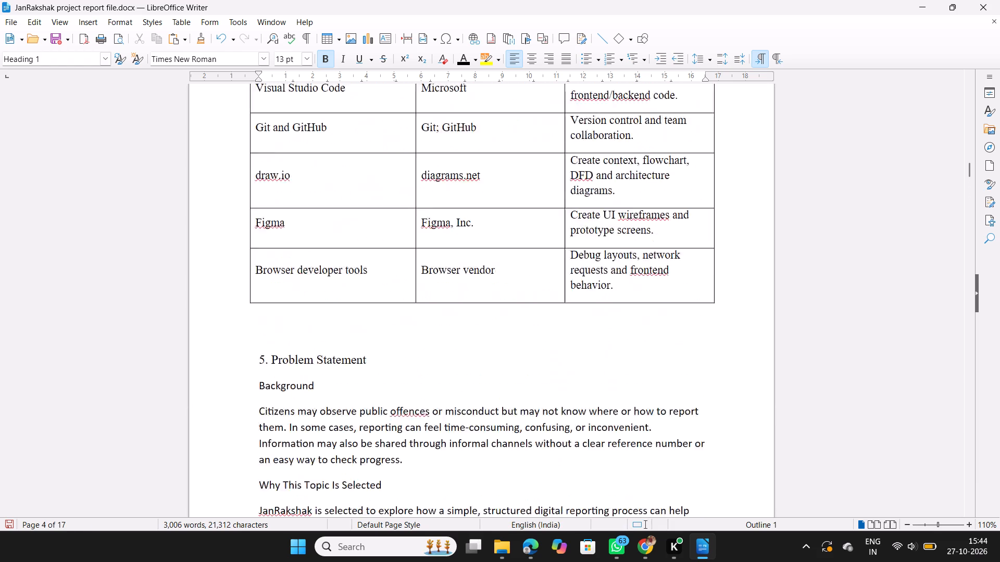
scroll(354, 148, "up", 1)
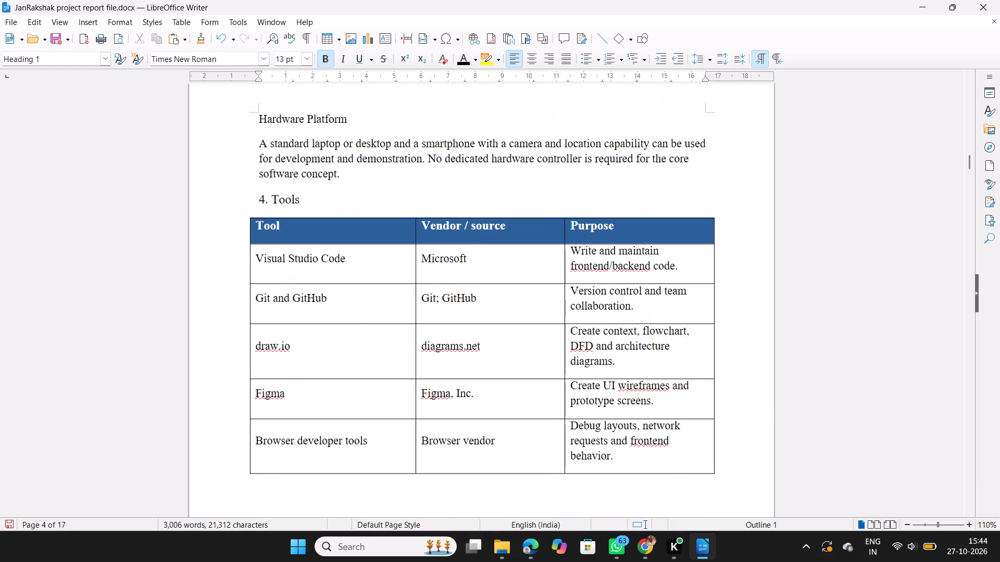
scroll(354, 148, "down", 1)
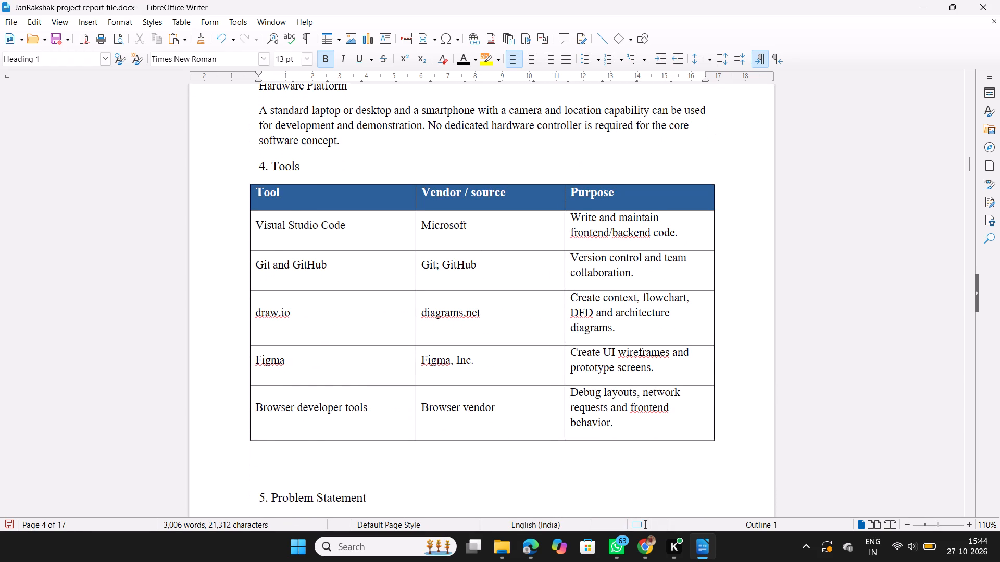
scroll(354, 148, "down", 2)
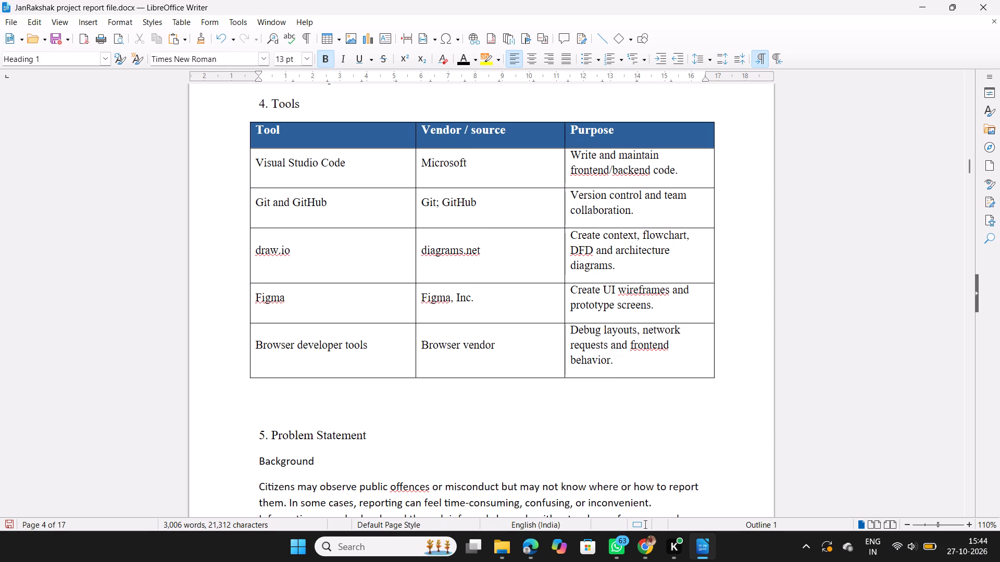
scroll(354, 148, "down", 1)
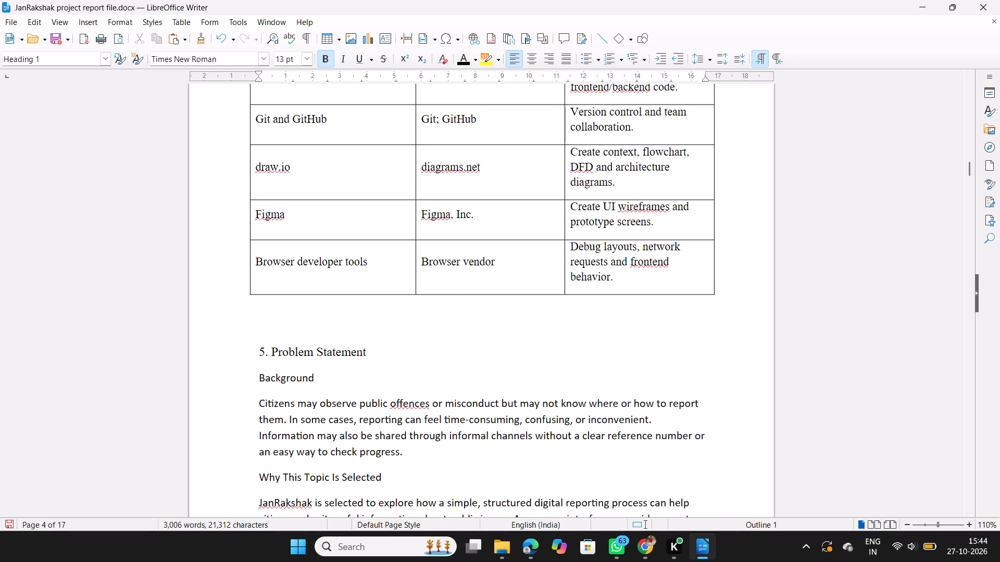
left_click_drag(258, 349, 370, 354)
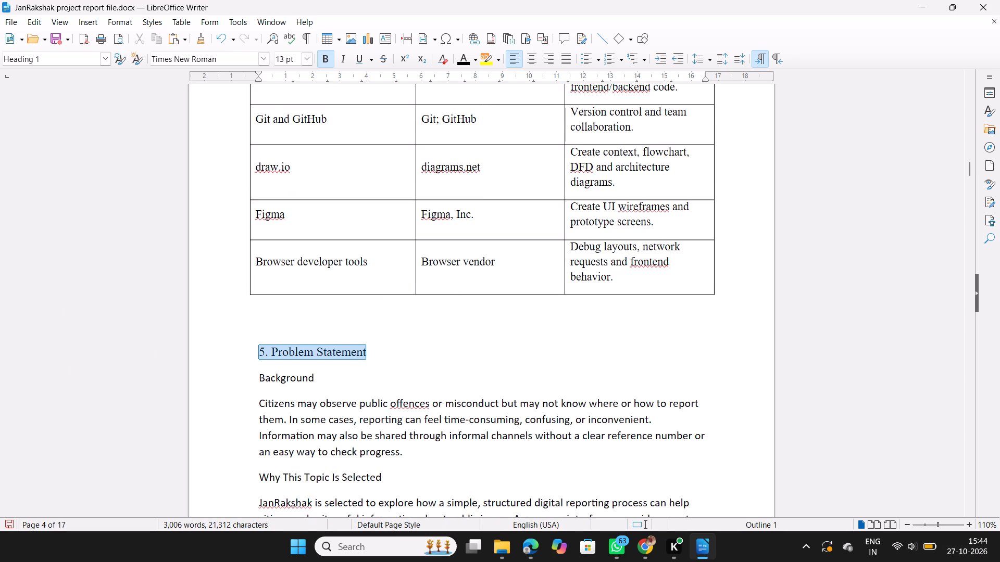
key("ctrl+b")
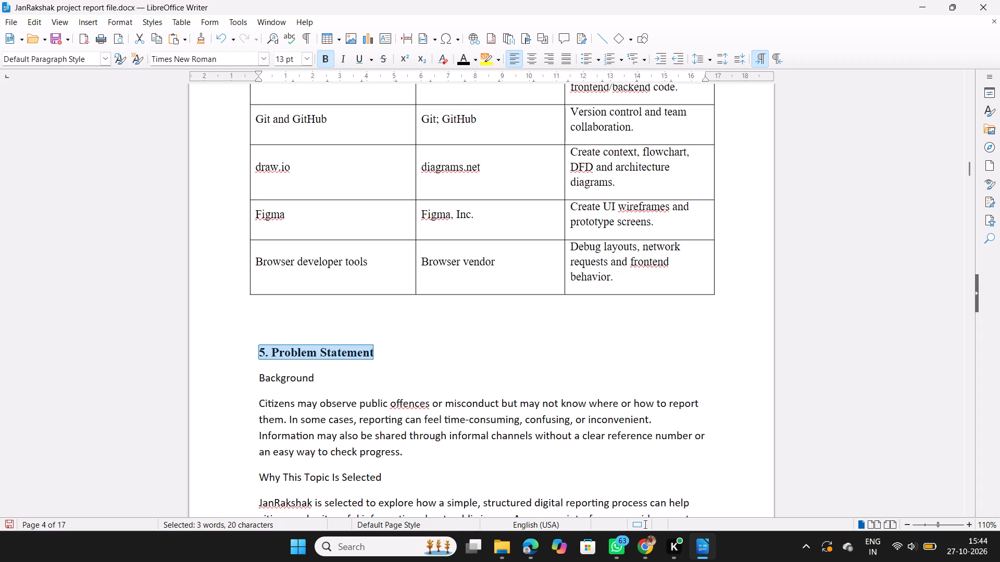
Make the "Background" and "Why This Topic Is Selected" subheadings under 5. Problem Statement bold.
left_click_drag(256, 380, 324, 379)
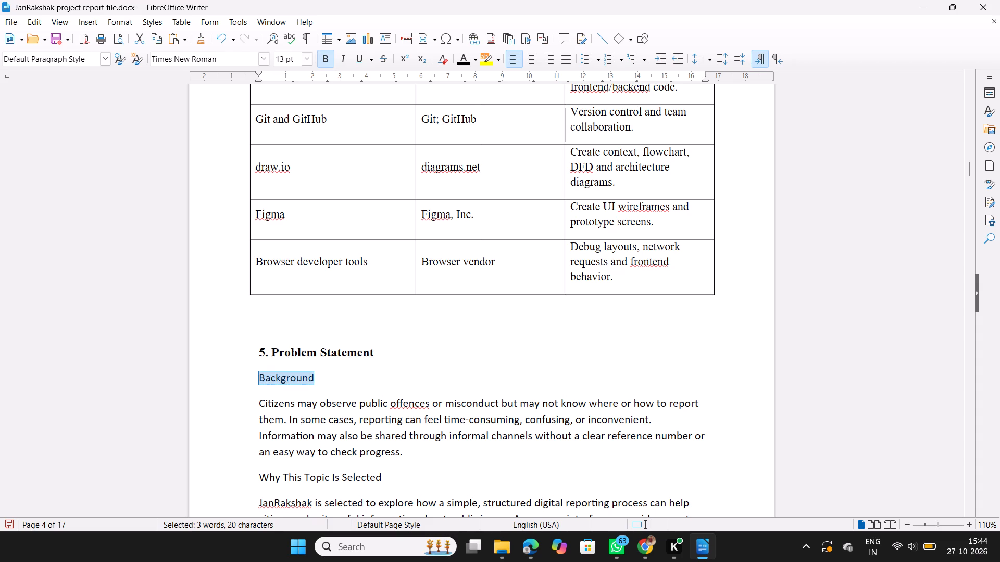
key("ctrl+b")
scroll(324, 379, "down", 1)
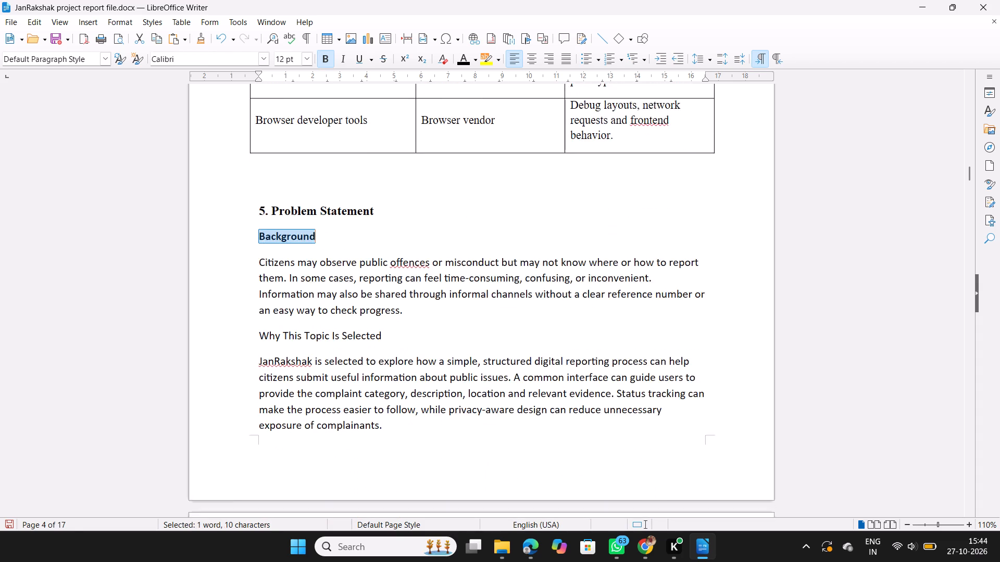
scroll(324, 379, "down", 1)
left_click_drag(260, 279, 381, 287)
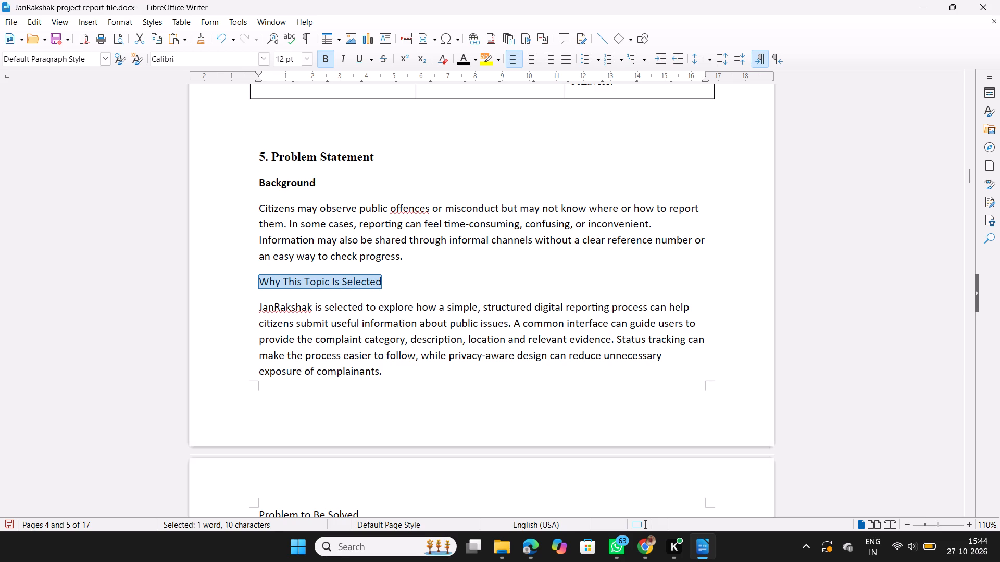
key("ctrl+b")
Make the "Problem to Be Solved" and "Project Objectives" subheadings of the Problem Statement section bold.
scroll(381, 287, "down", 1)
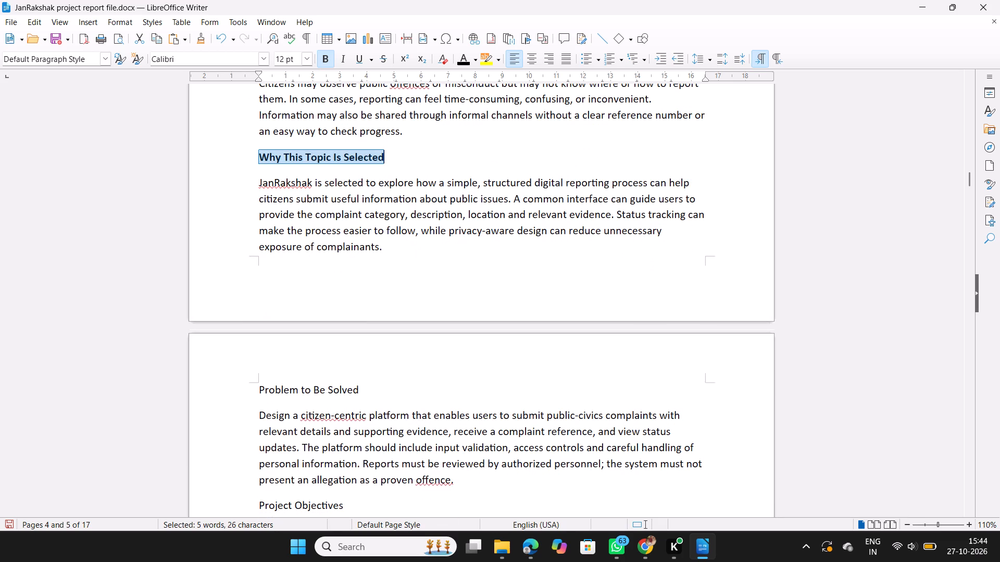
left_click(261, 390)
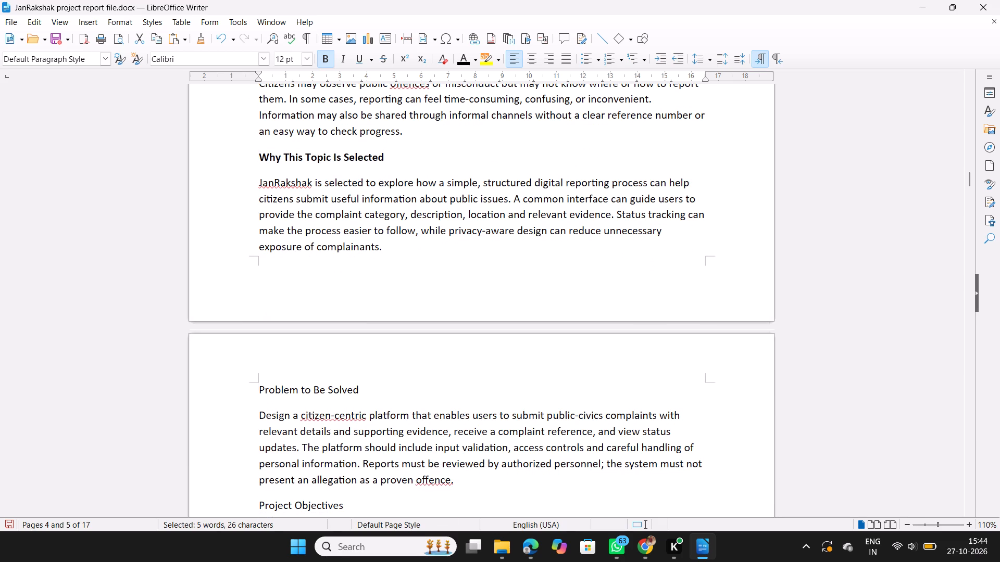
left_click_drag(257, 388, 308, 390)
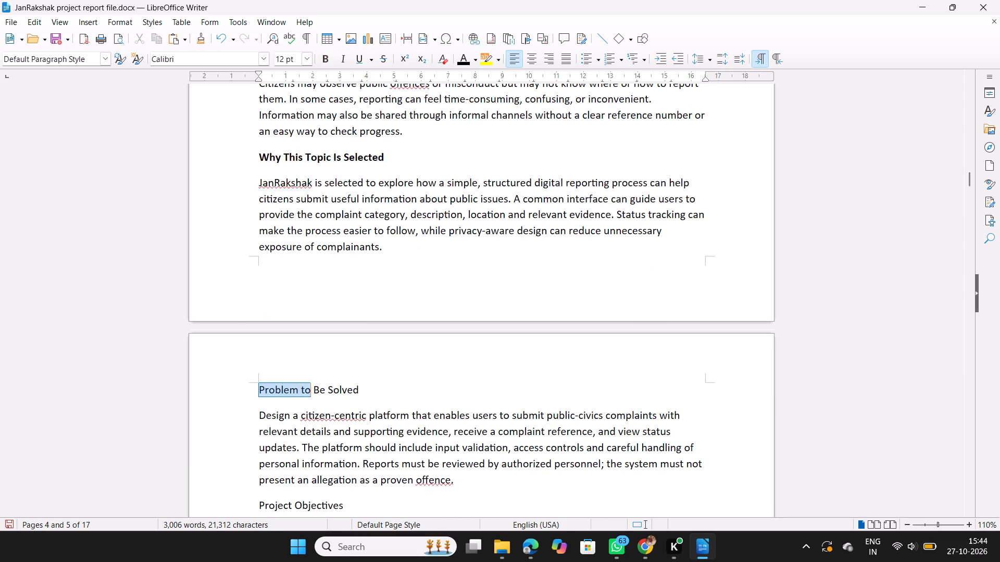
left_click_drag(308, 390, 367, 386)
key("ctrl+b")
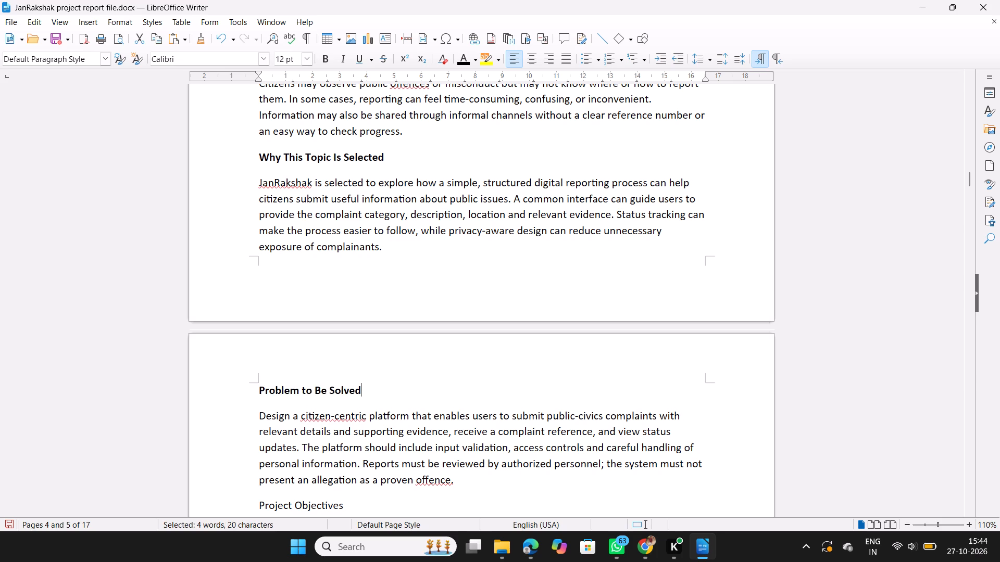
scroll(367, 386, "down", 1)
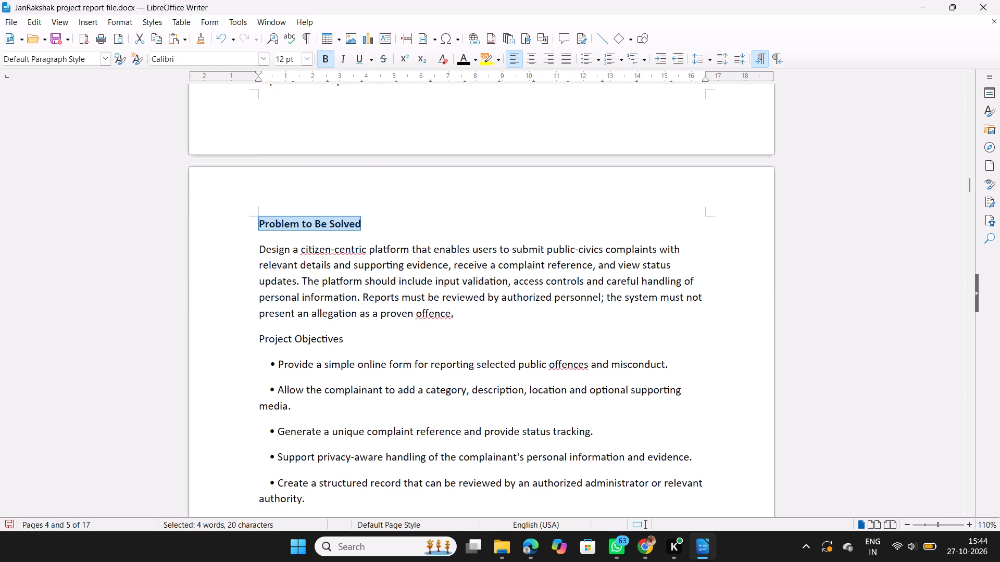
left_click_drag(258, 344, 344, 340)
key("ctrl+b")
Review the report from the cover page through the Project Title, Team, Technologies and Tools sections, checking the heading formatting.
scroll(344, 340, "up", 2)
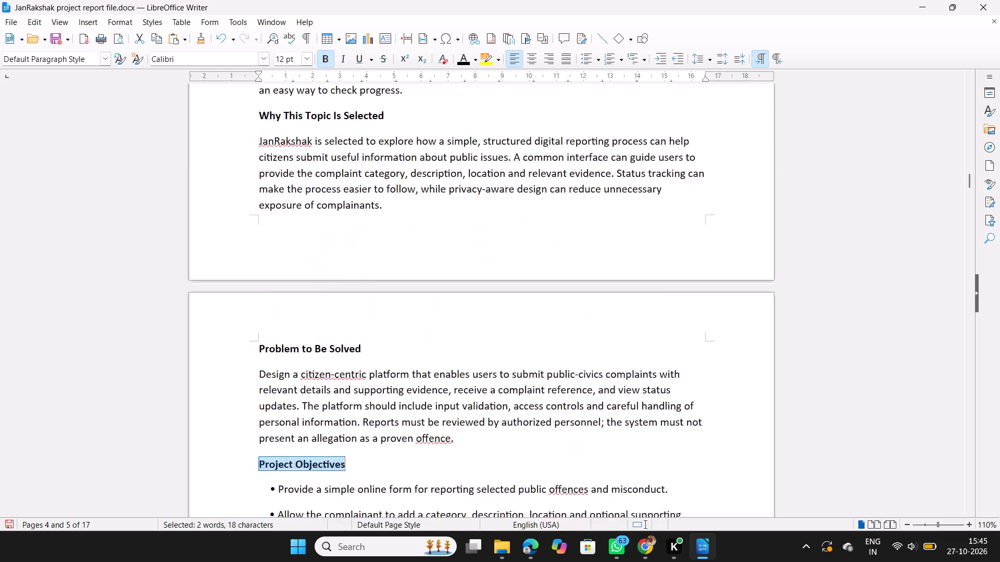
scroll(344, 340, "up", 11)
scroll(344, 340, "down", 3)
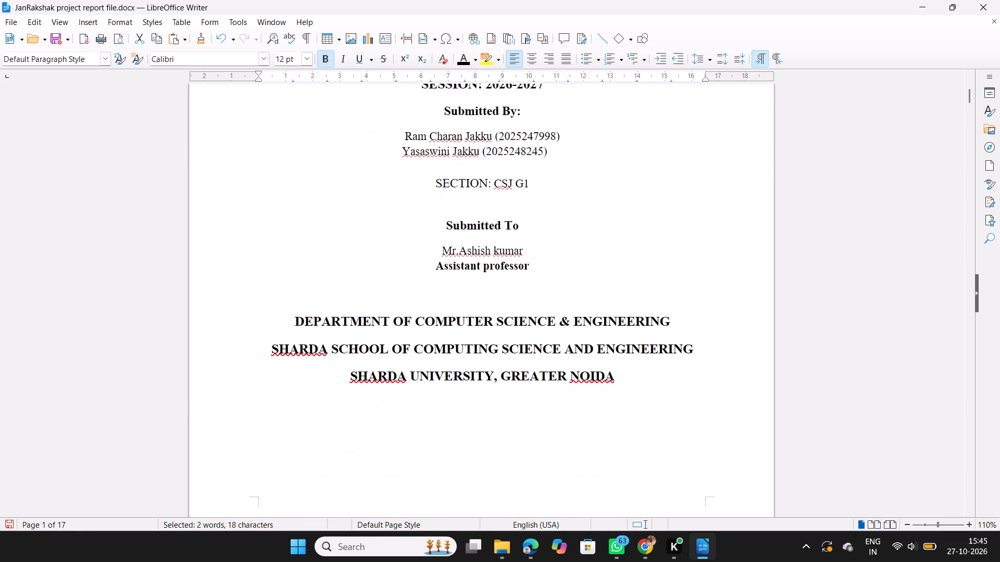
scroll(344, 340, "down", 6)
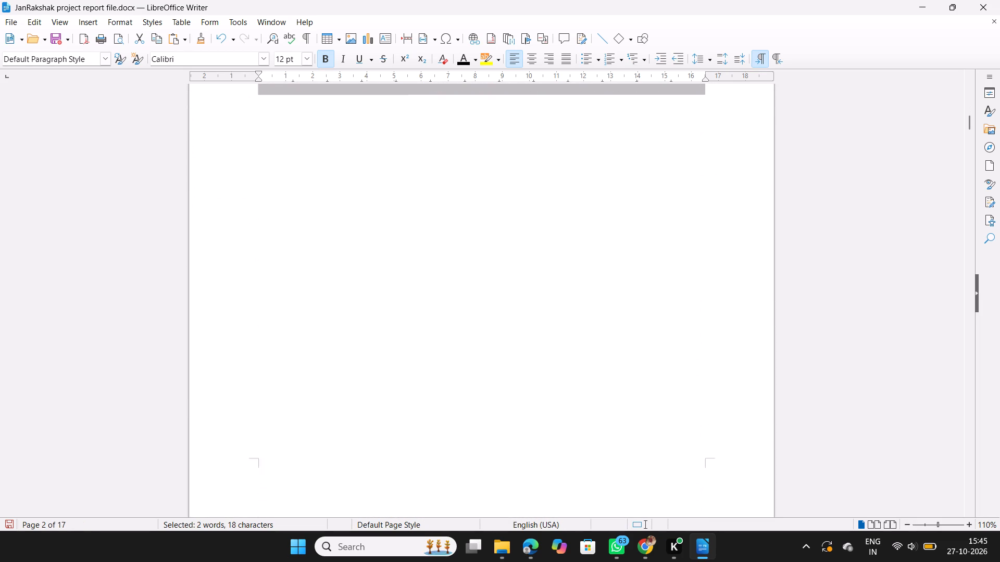
scroll(344, 340, "down", 5)
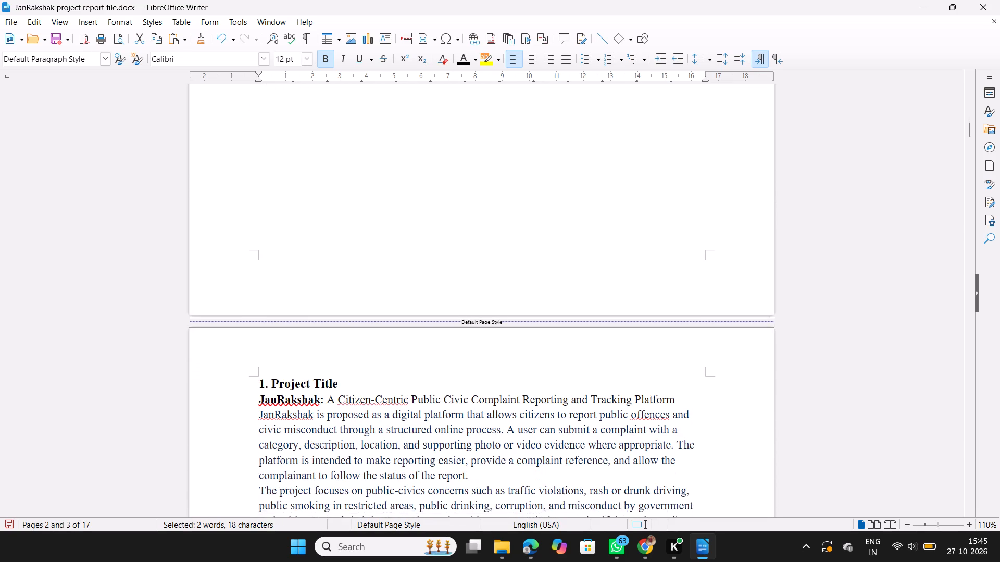
scroll(344, 340, "down", 3)
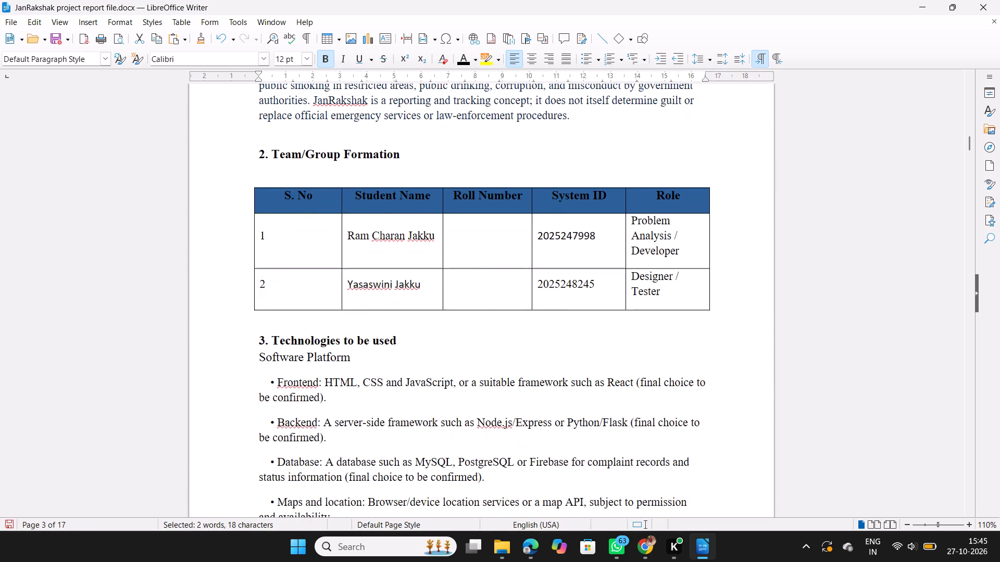
scroll(344, 340, "down", 3)
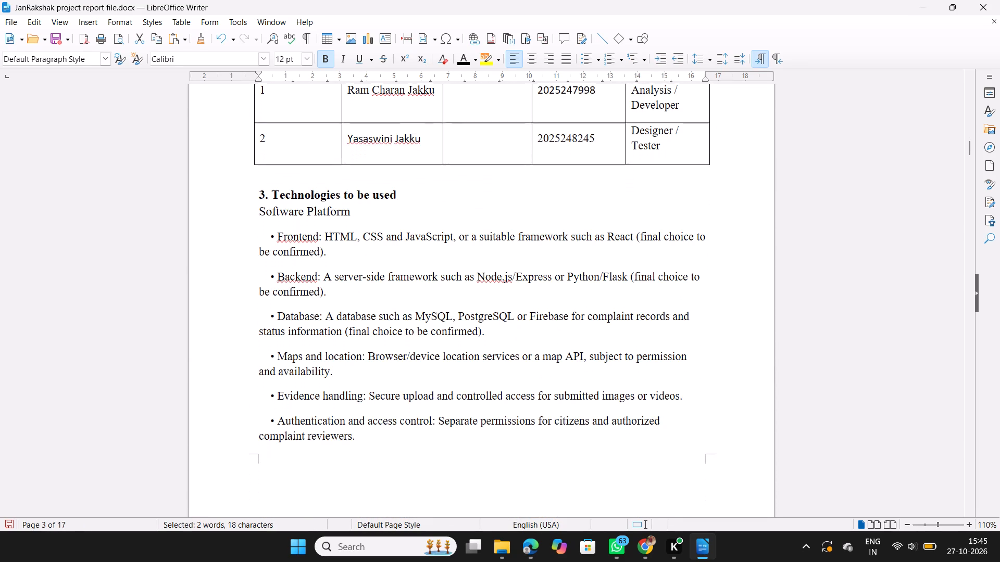
scroll(344, 340, "down", 4)
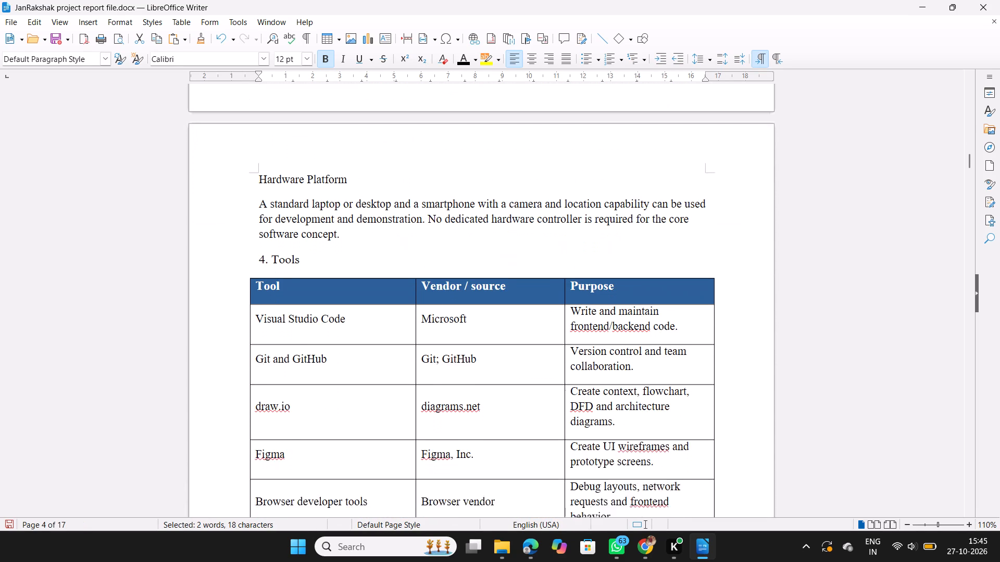
Make the "4. Tools" heading above the tools table bold.
scroll(344, 340, "down", 1)
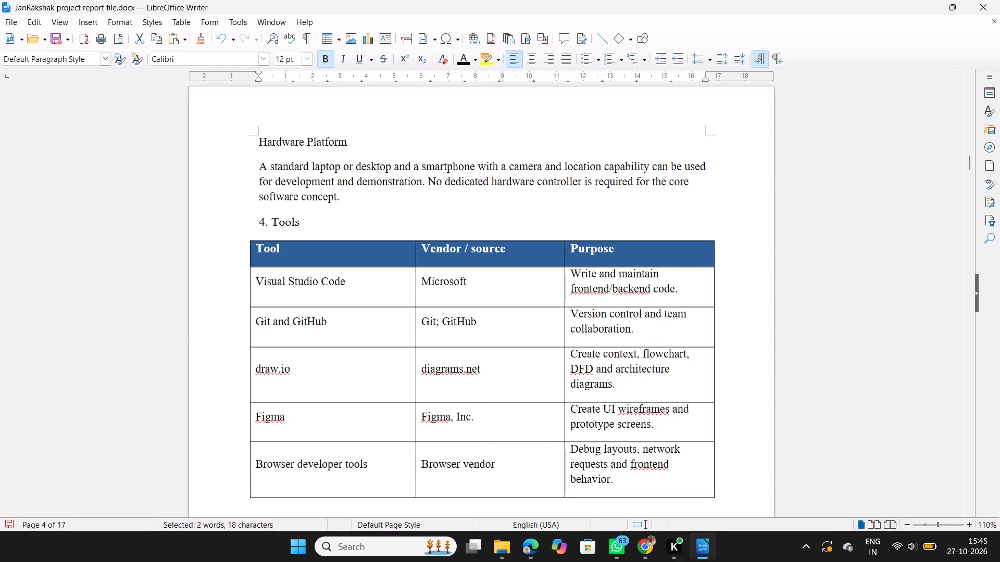
left_click_drag(257, 220, 305, 222)
key("ctrl+b")
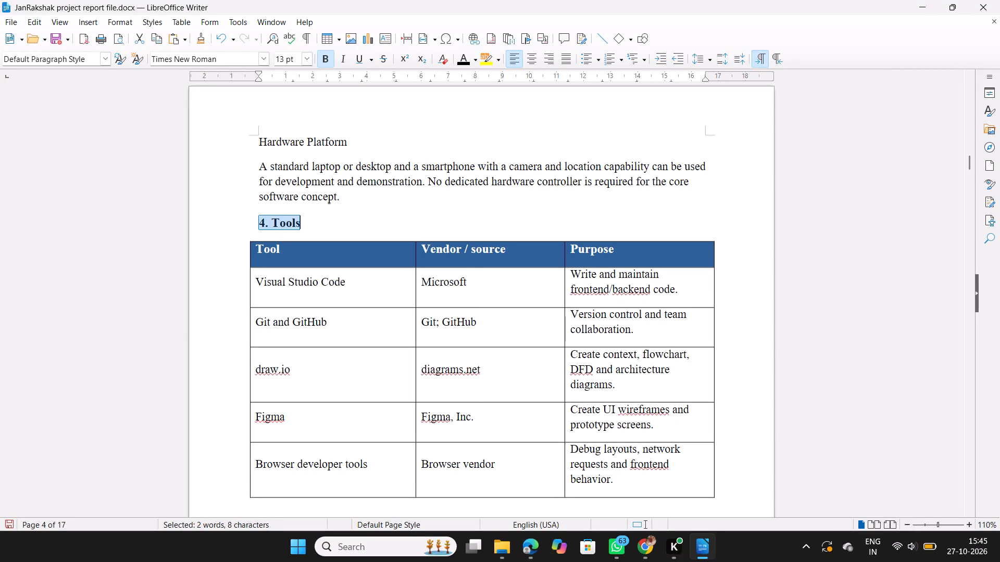
scroll(305, 222, "down", 2)
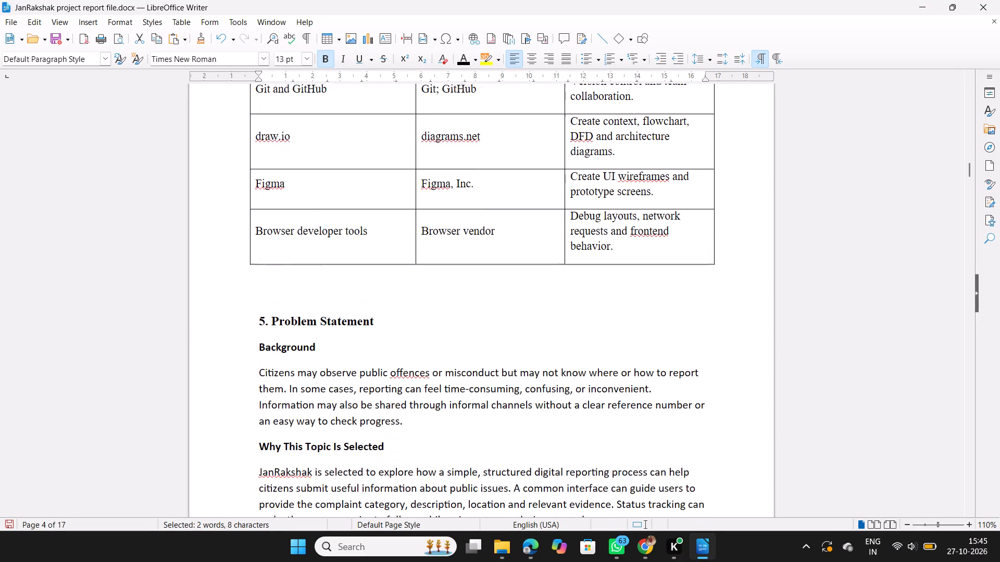
scroll(305, 222, "down", 5)
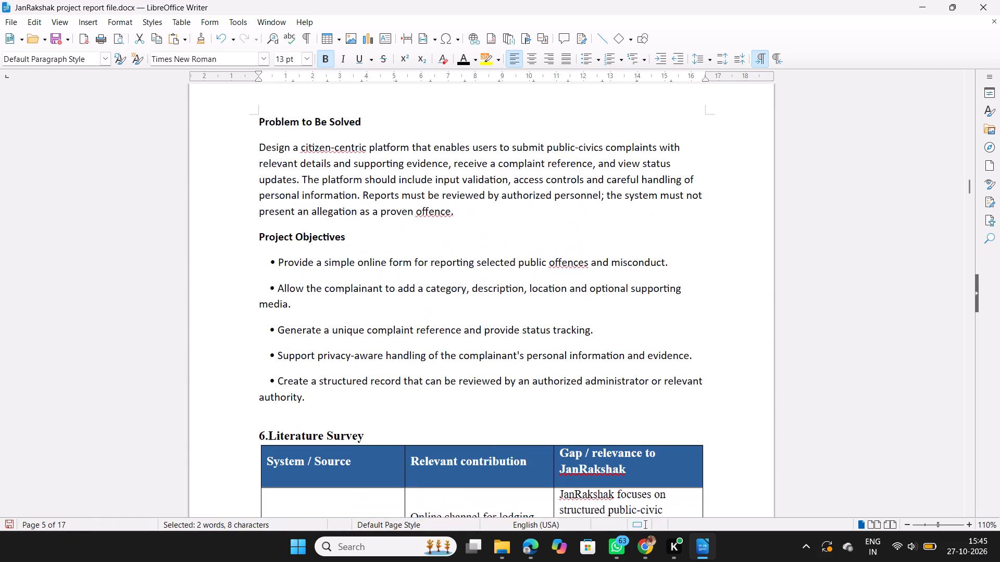
scroll(305, 222, "down", 3)
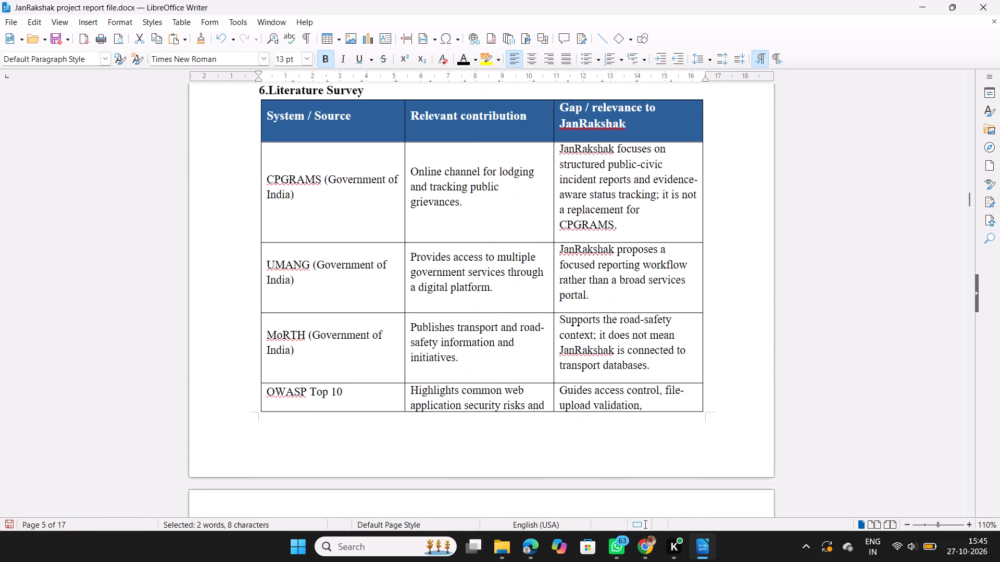
scroll(305, 222, "down", 4)
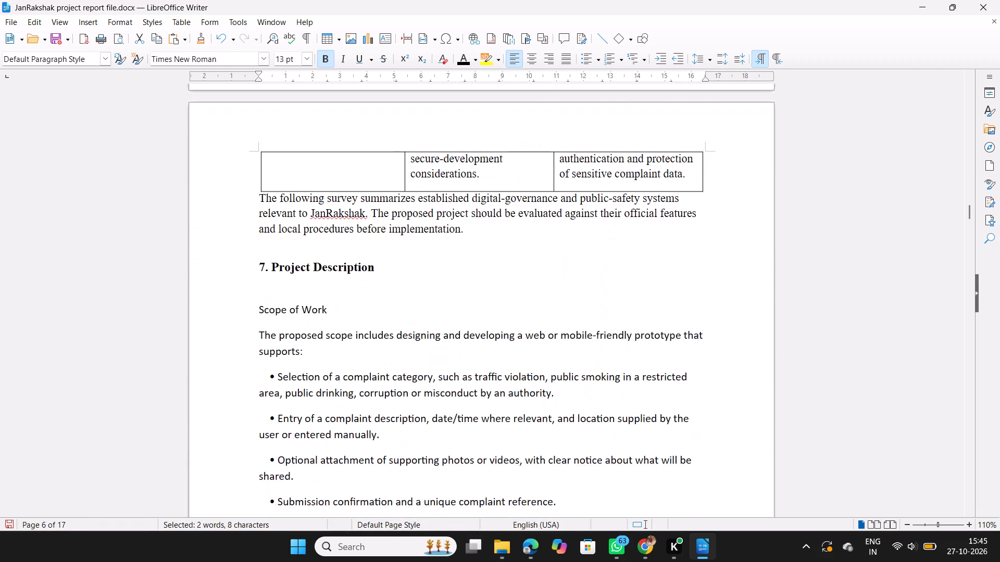
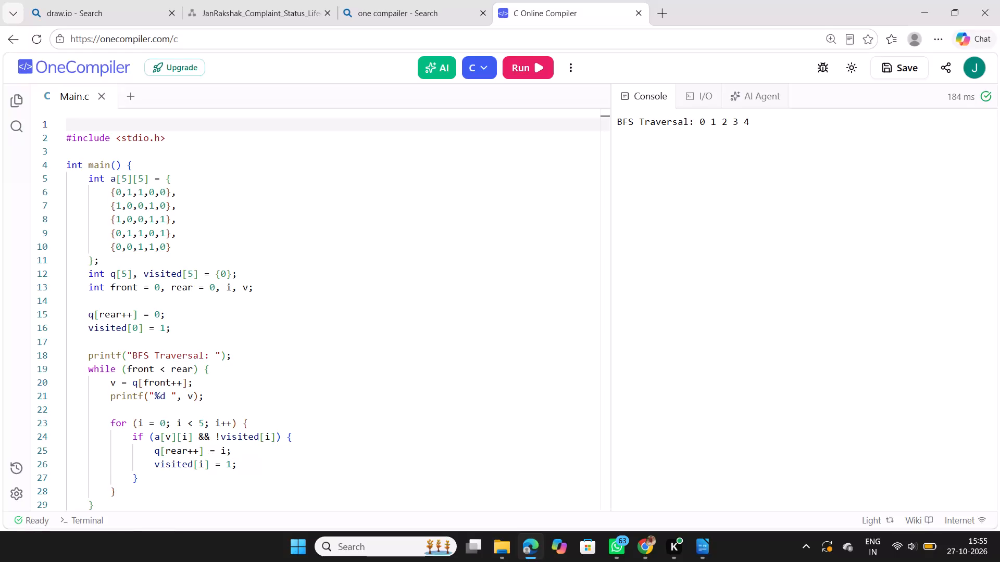
Return to the JanRakshak report in LibreOffice Writer and make the "Structure of the Project" subheading bold.
left_click(701, 546)
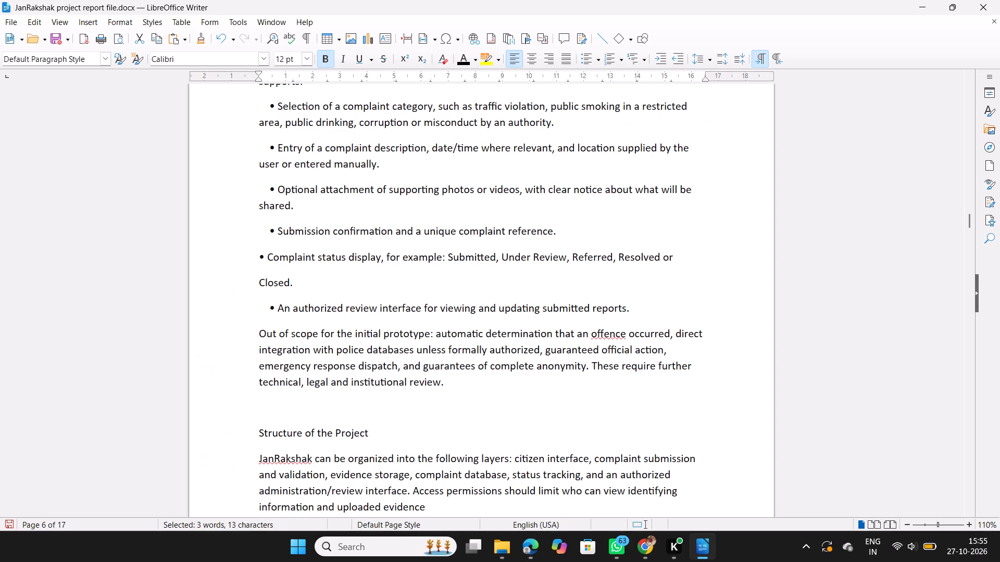
scroll(407, 293, "down", 1)
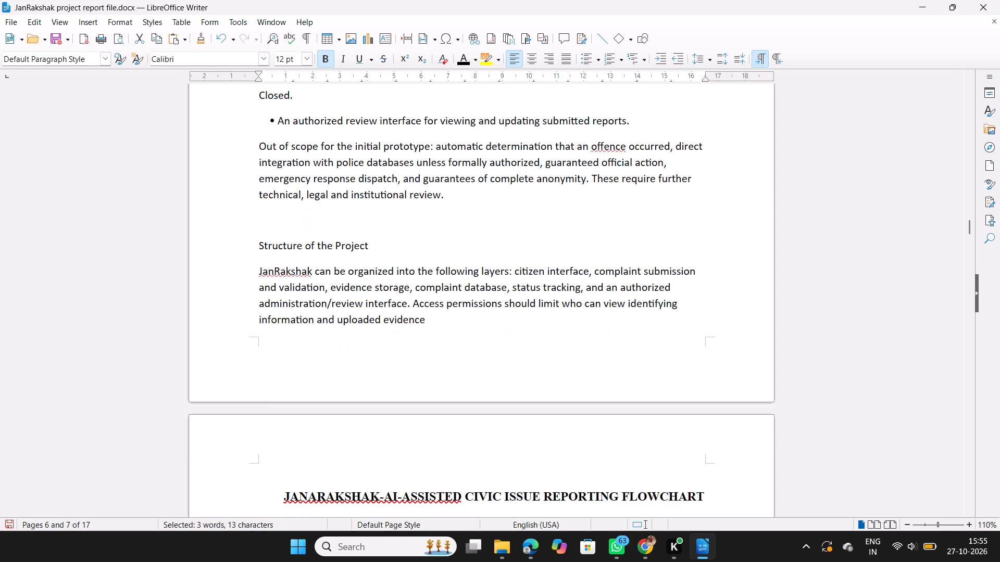
left_click_drag(257, 244, 372, 241)
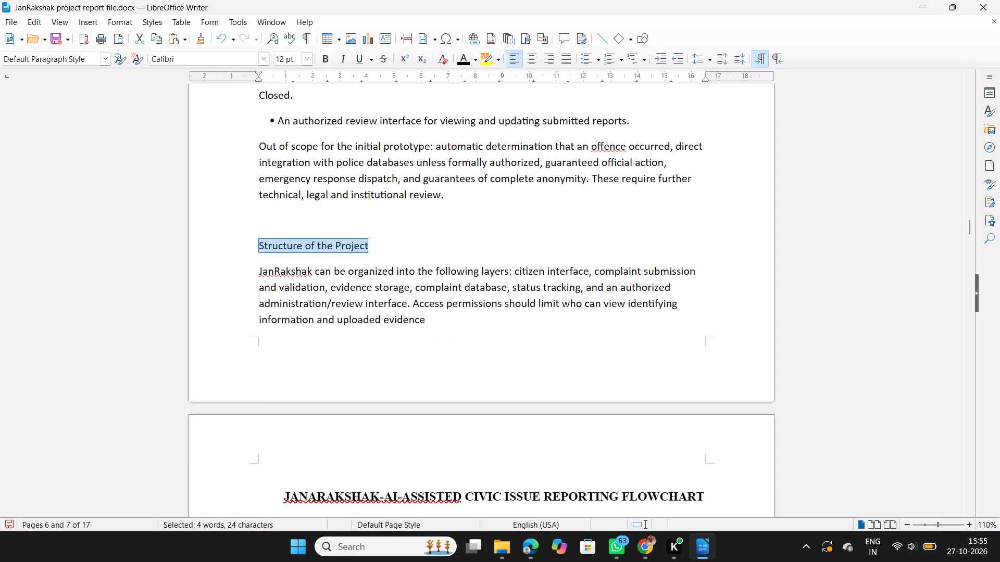
key("ctrl+b")
scroll(312, 322, "up", 2)
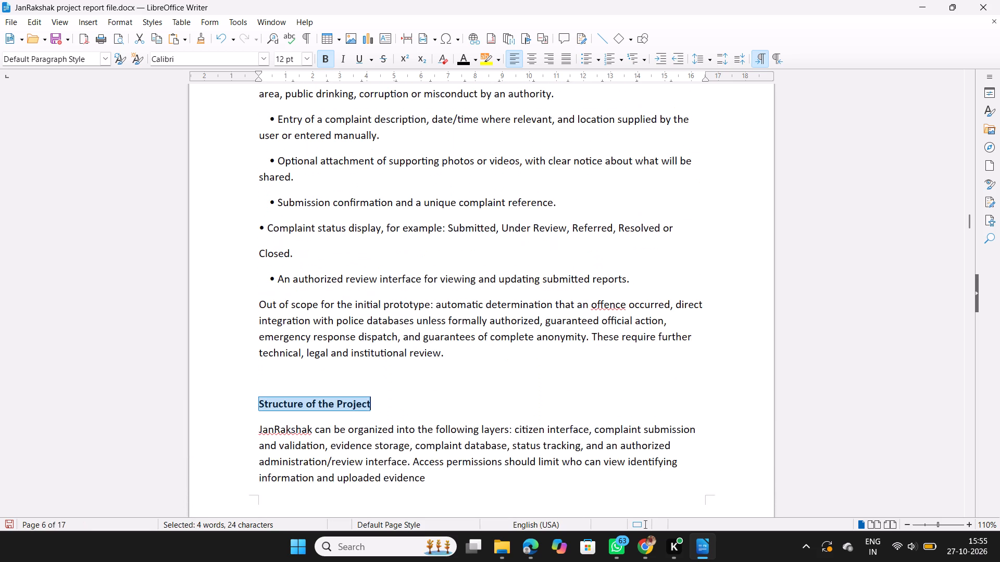
Review the report from the Literature Survey table through the architecture diagram, modules and Proposed Algorithm, checking the heading formatting.
scroll(312, 322, "up", 6)
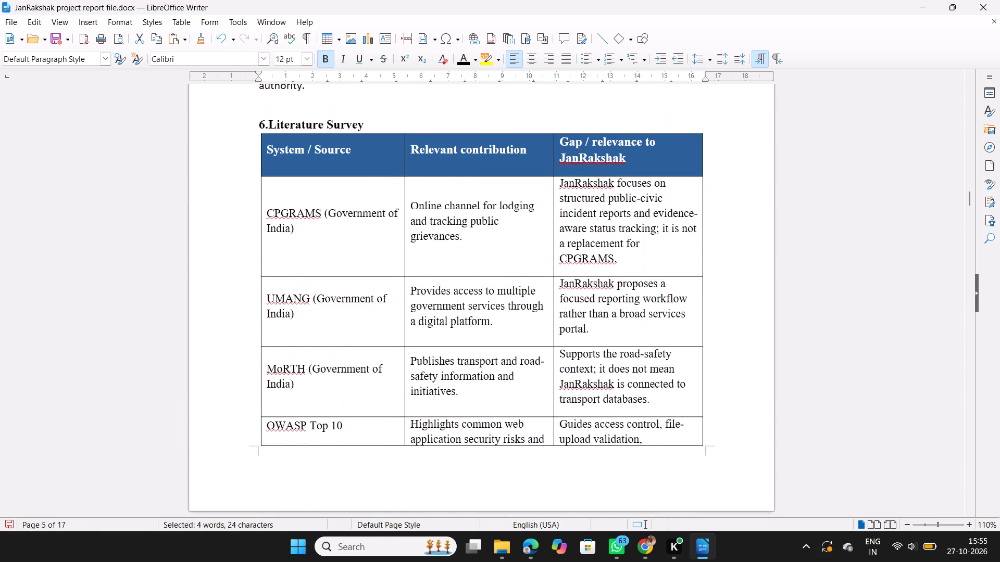
scroll(312, 322, "up", 5)
scroll(312, 322, "down", 4)
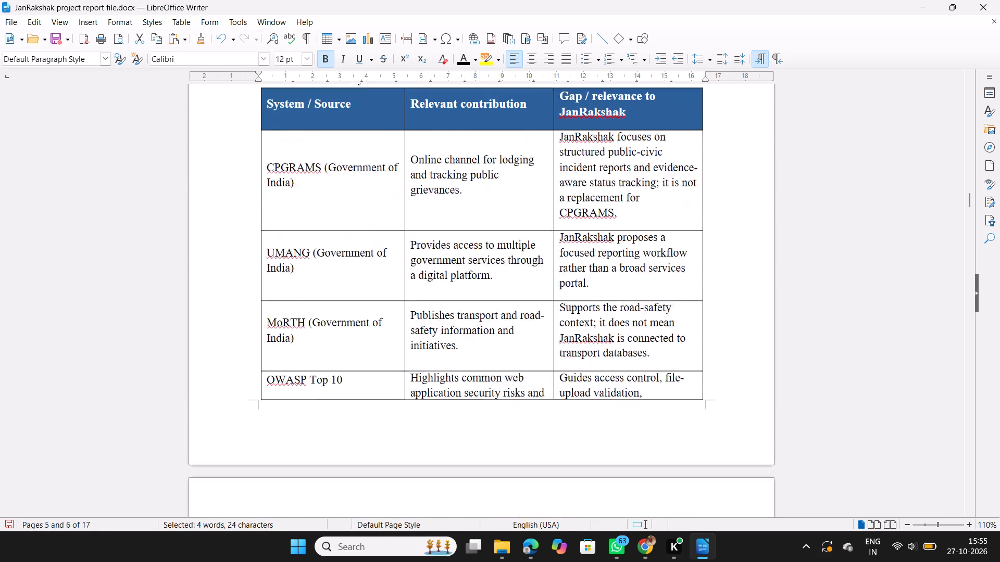
scroll(312, 322, "down", 17)
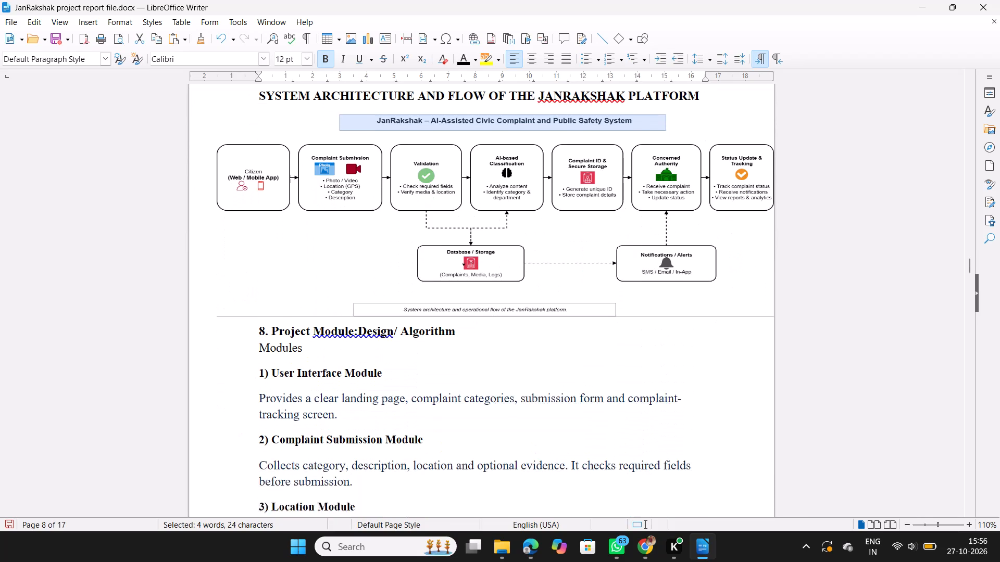
scroll(312, 322, "down", 5)
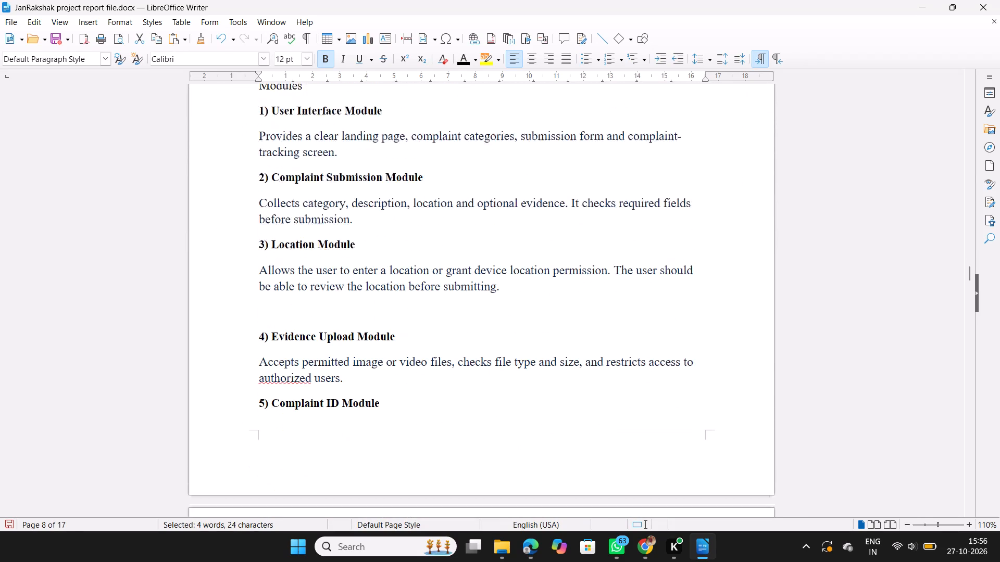
scroll(312, 322, "down", 3)
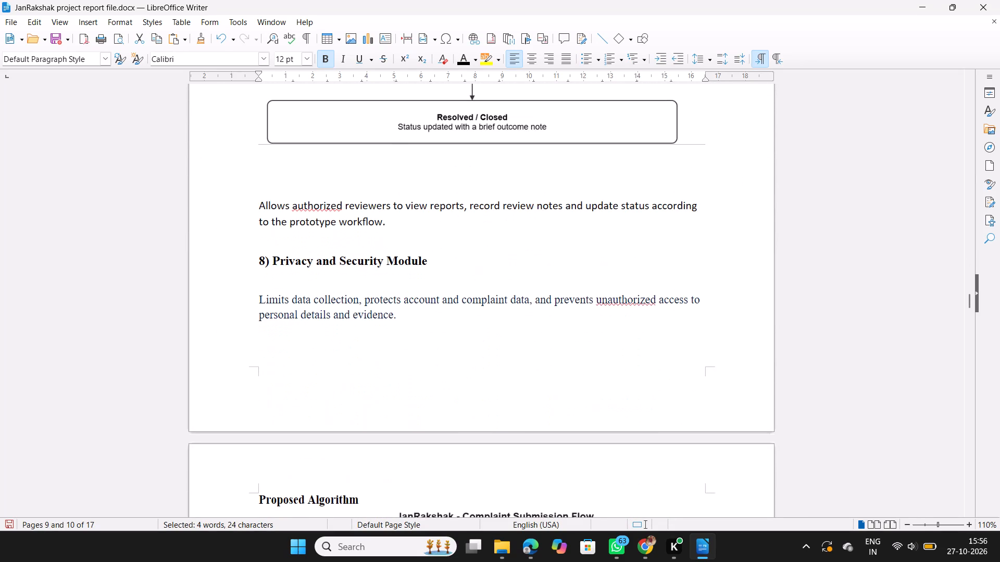
scroll(312, 322, "down", 3)
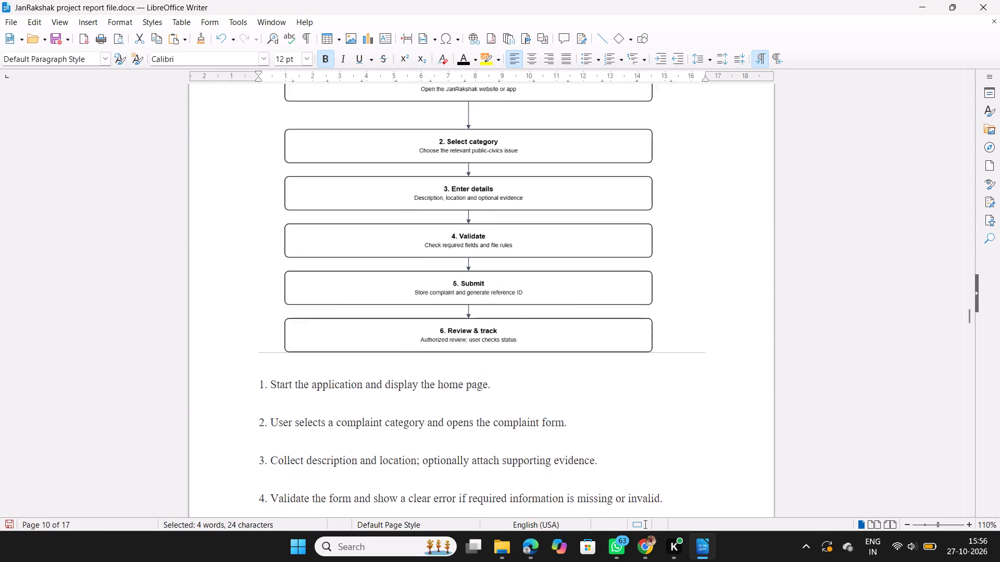
scroll(312, 322, "down", 4)
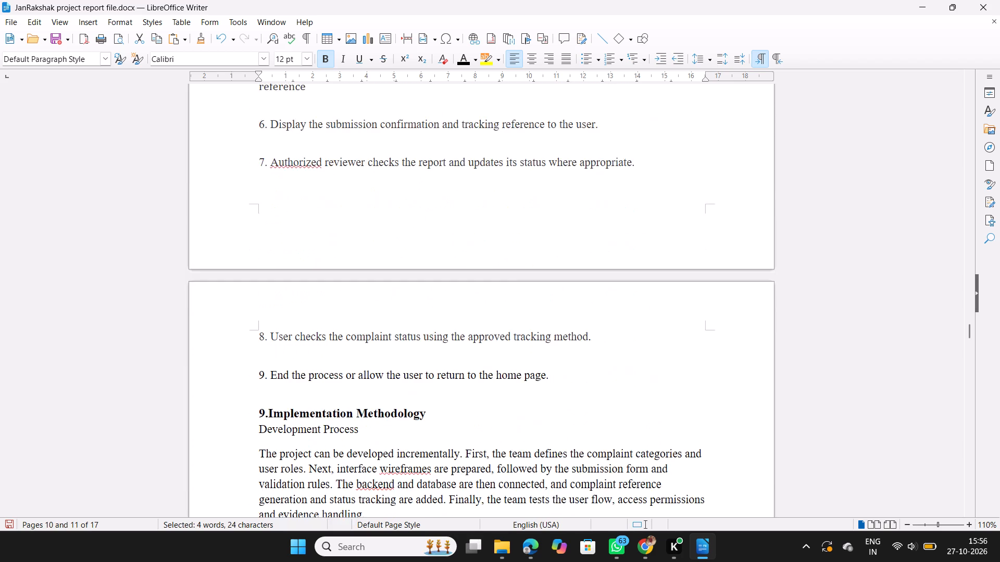
Make the "Development Process" and "Information Flow" subheadings under 9. Implementation Methodology bold.
scroll(312, 322, "down", 3)
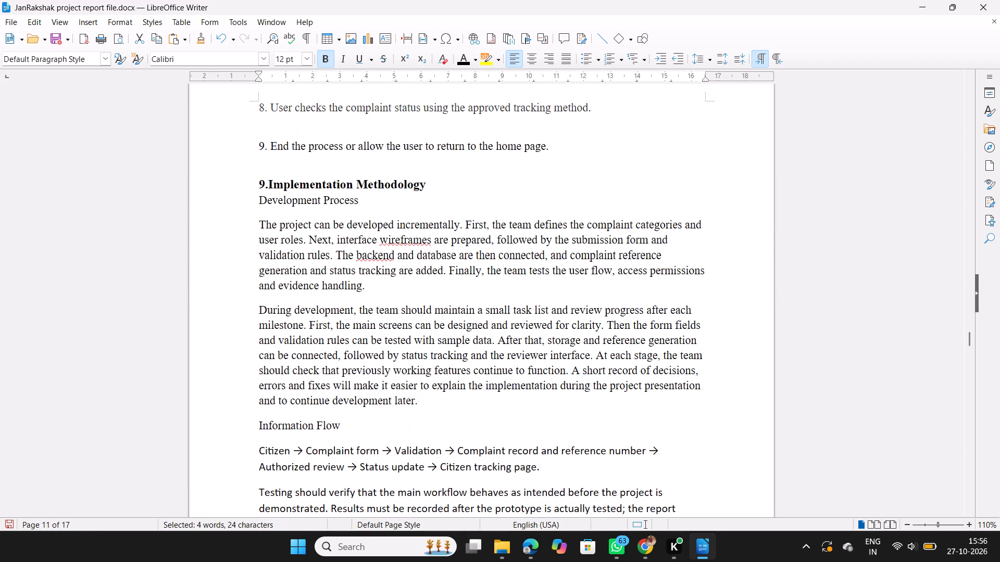
left_click_drag(251, 201, 346, 197)
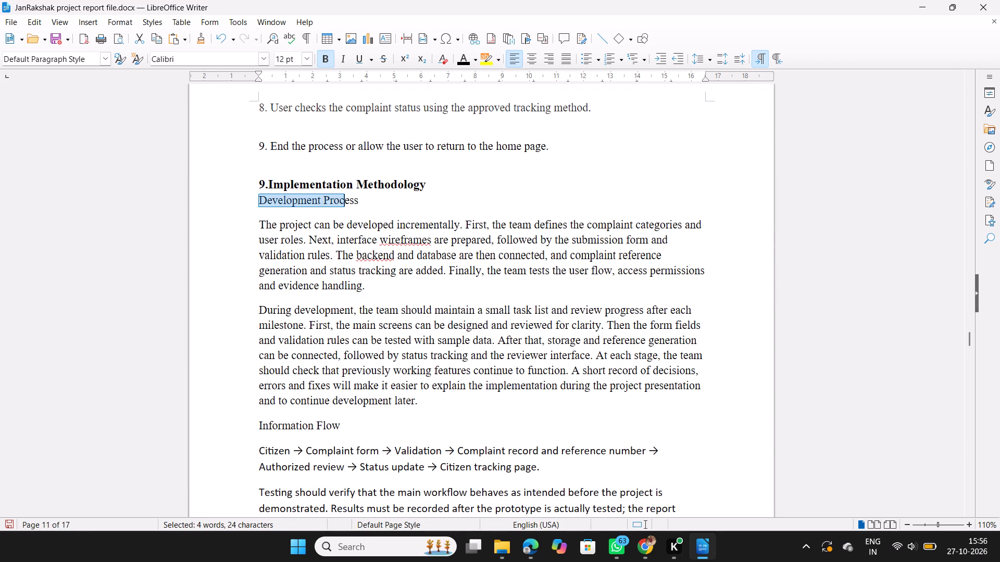
left_click_drag(346, 197, 364, 201)
key("ctrl+b")
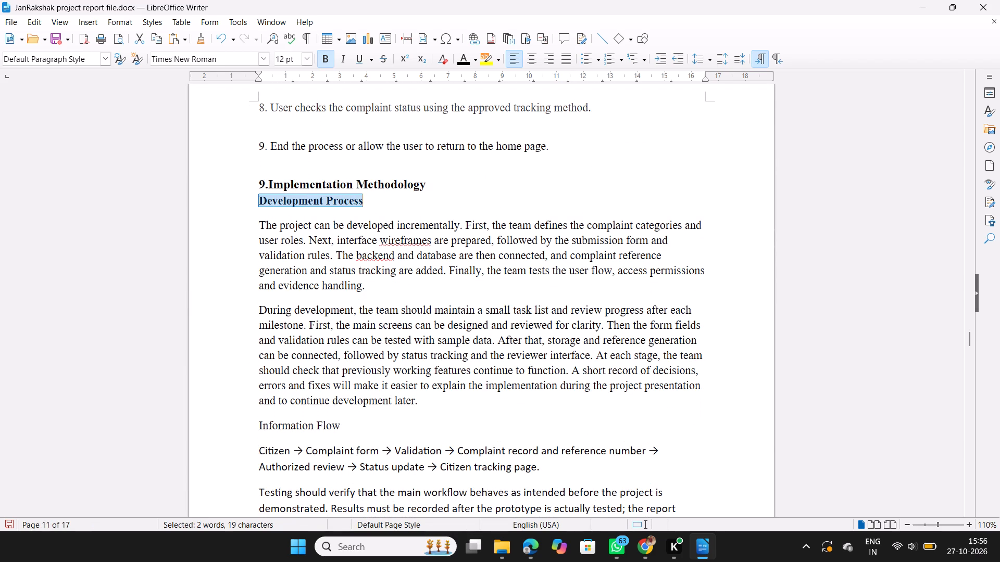
scroll(364, 201, "down", 1)
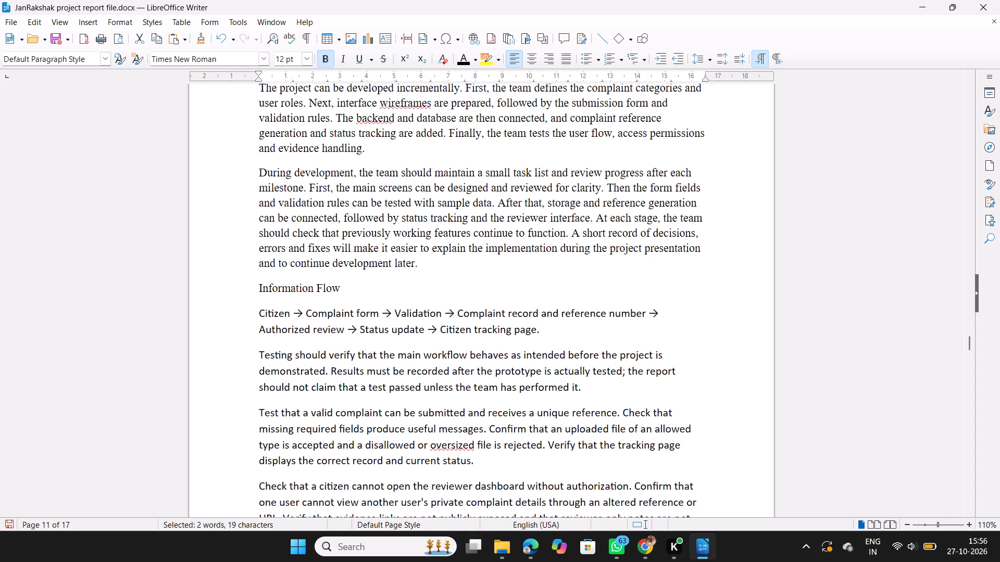
left_click_drag(258, 290, 342, 286)
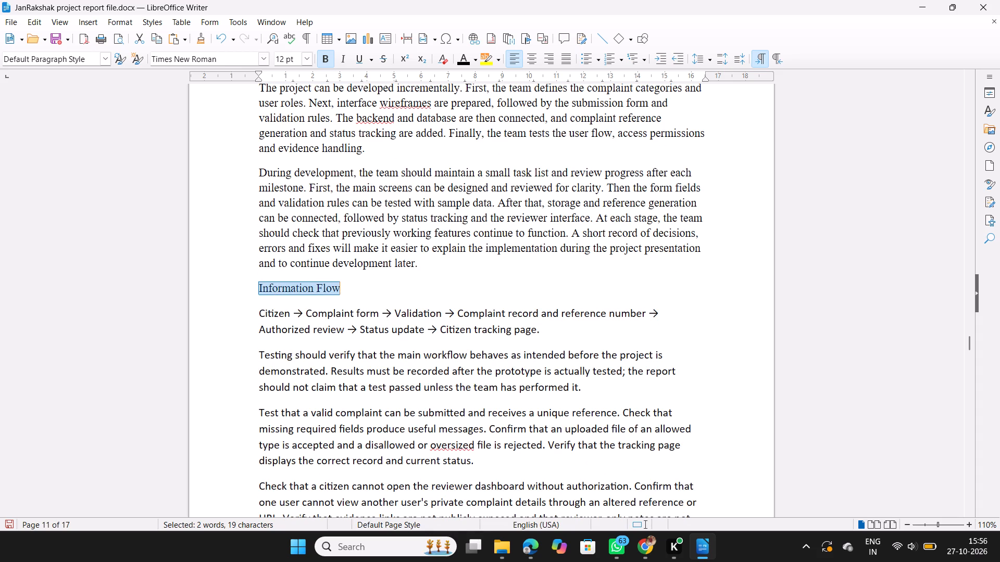
key("ctrl+b")
Make the "Suggested Prototype Screens" subheading above the list of prototype screens bold.
scroll(342, 286, "down", 1)
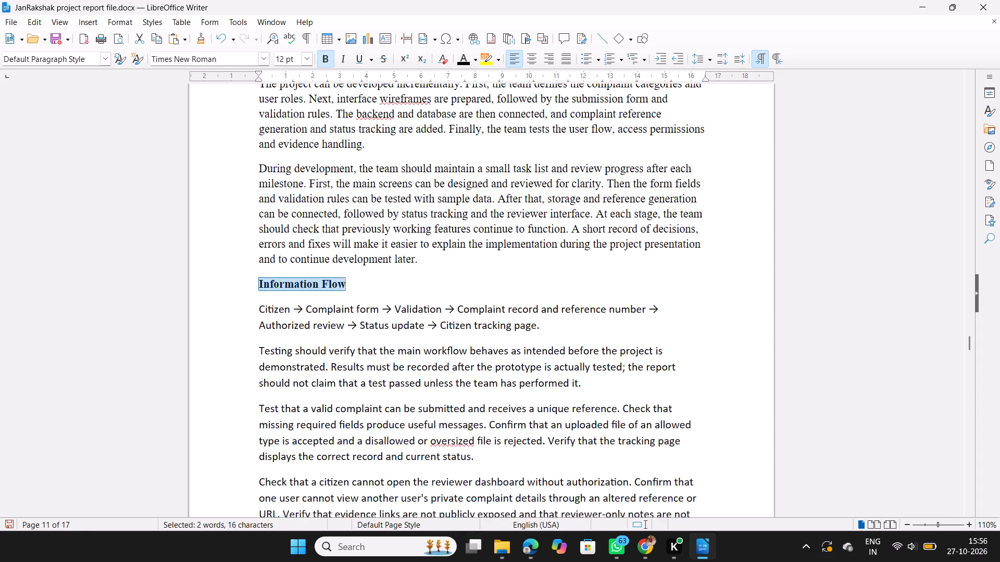
scroll(342, 286, "down", 6)
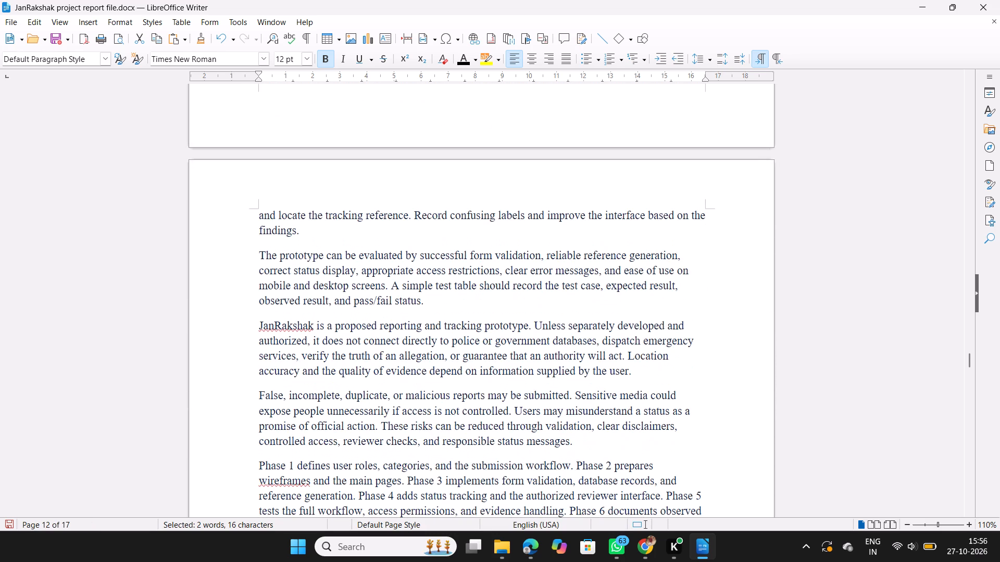
scroll(342, 286, "down", 6)
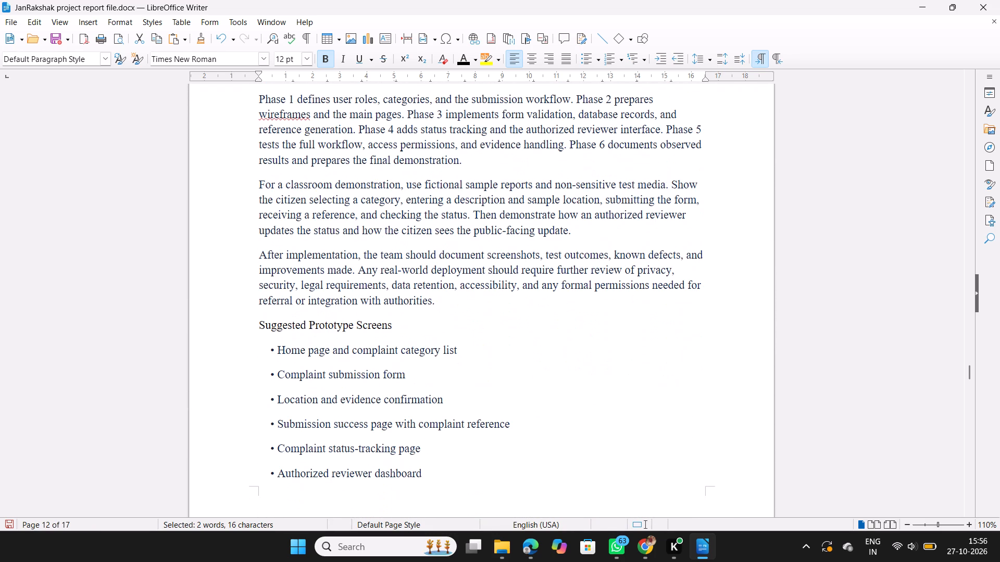
scroll(342, 286, "down", 1)
left_click_drag(260, 281, 311, 272)
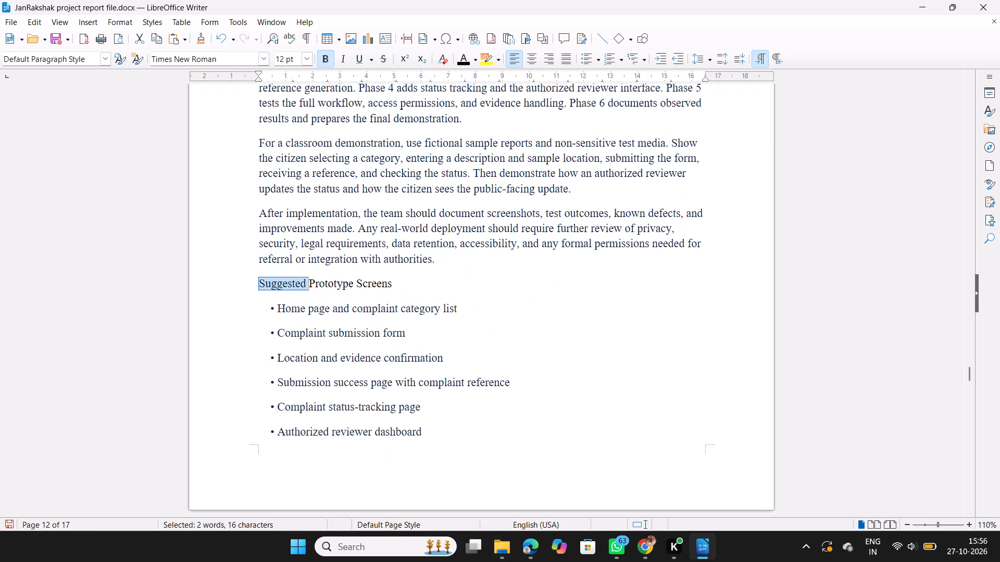
left_click_drag(311, 272, 391, 268)
key("ctrl+b")
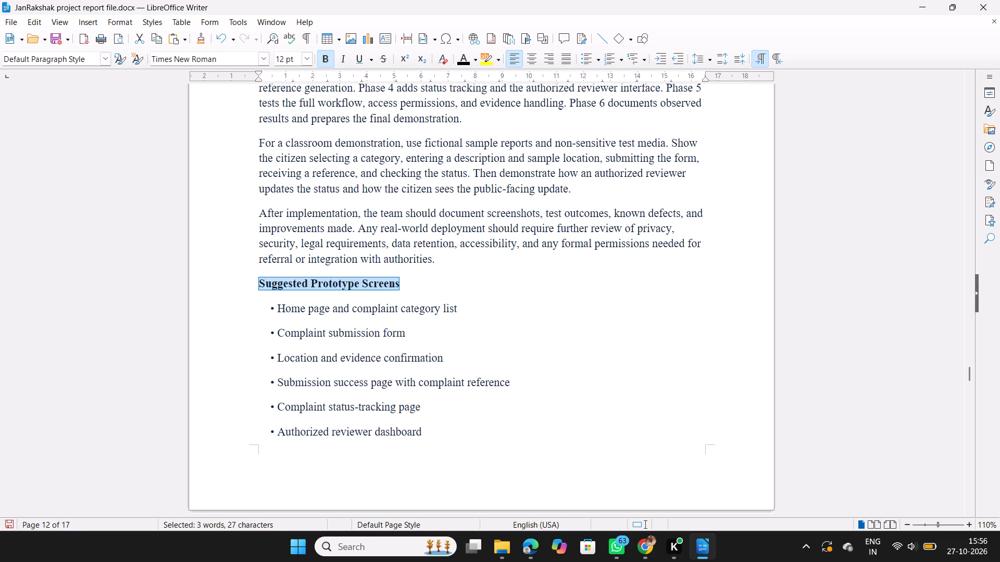
Make the "Expected Result" subheading under 10. Result and Conclusion bold.
scroll(391, 268, "down", 1)
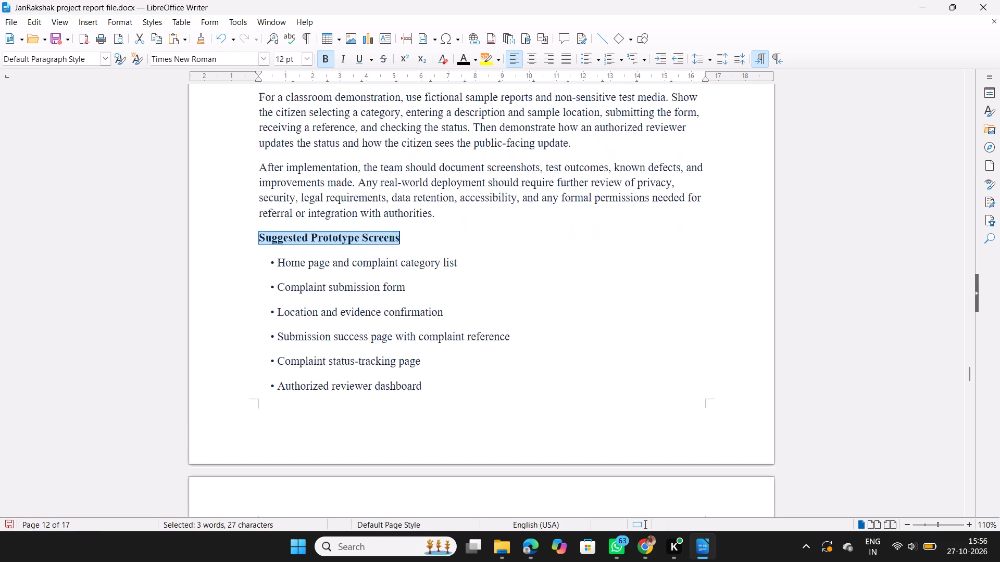
scroll(391, 268, "down", 3)
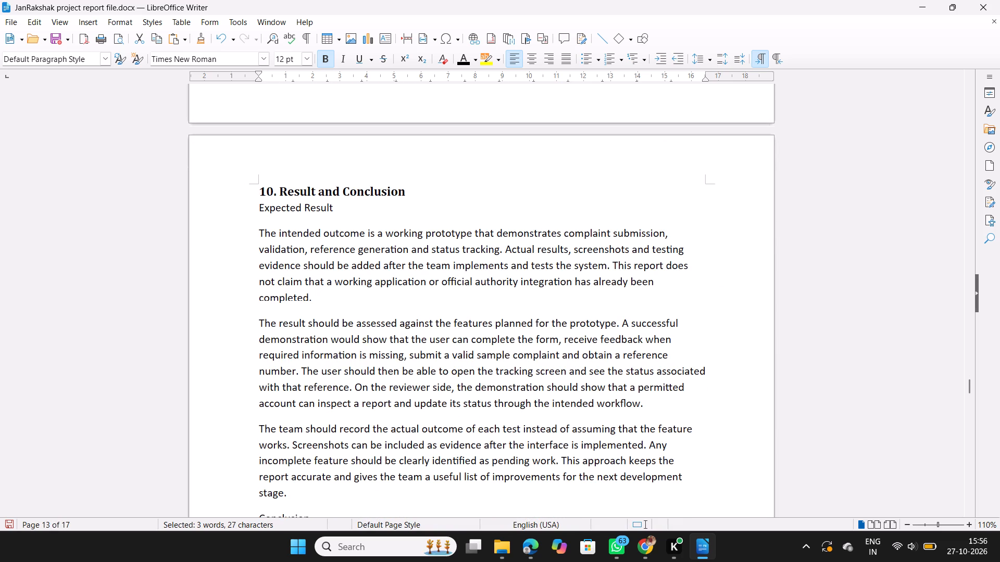
left_click_drag(256, 212, 267, 209)
left_click_drag(267, 209, 340, 203)
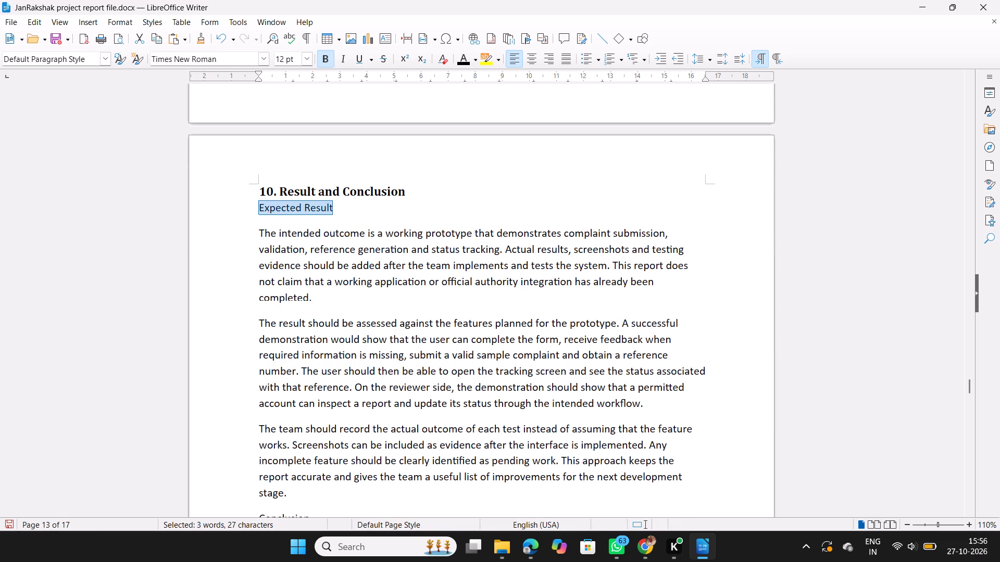
key("ctrl+b")
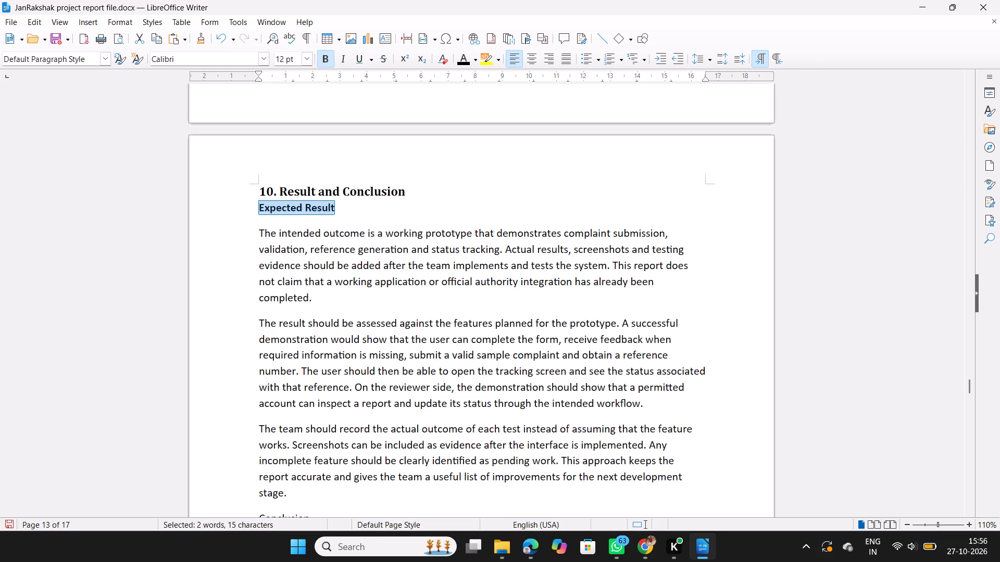
scroll(340, 203, "down", 2)
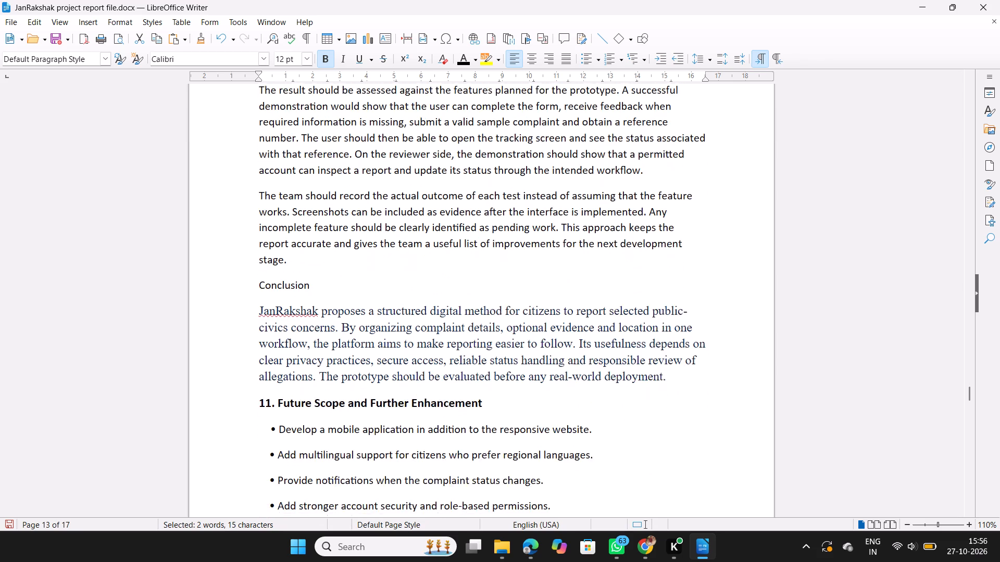
Make the "Conclusion" subheading under 10. Result and Conclusion bold.
scroll(340, 203, "down", 1)
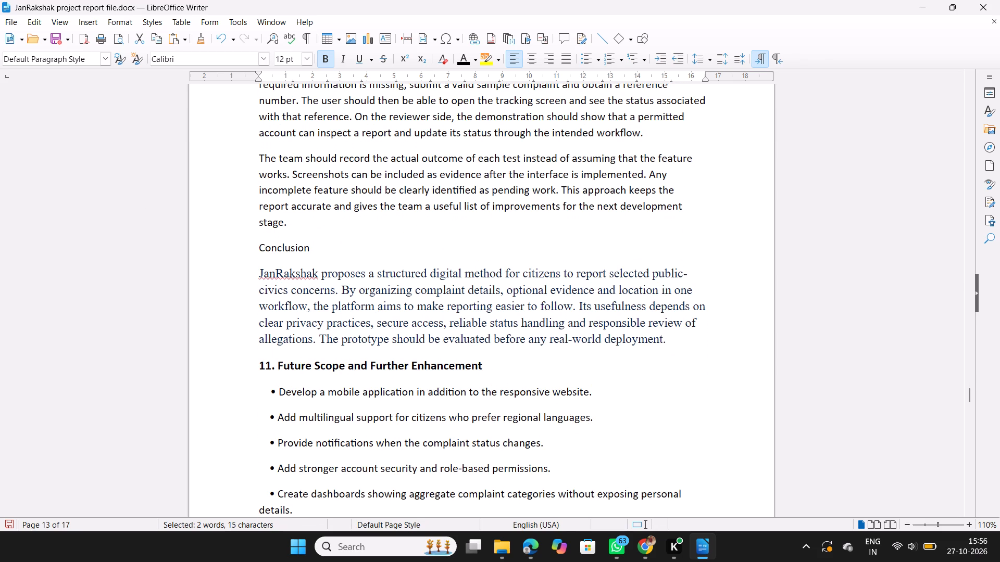
left_click_drag(254, 247, 322, 242)
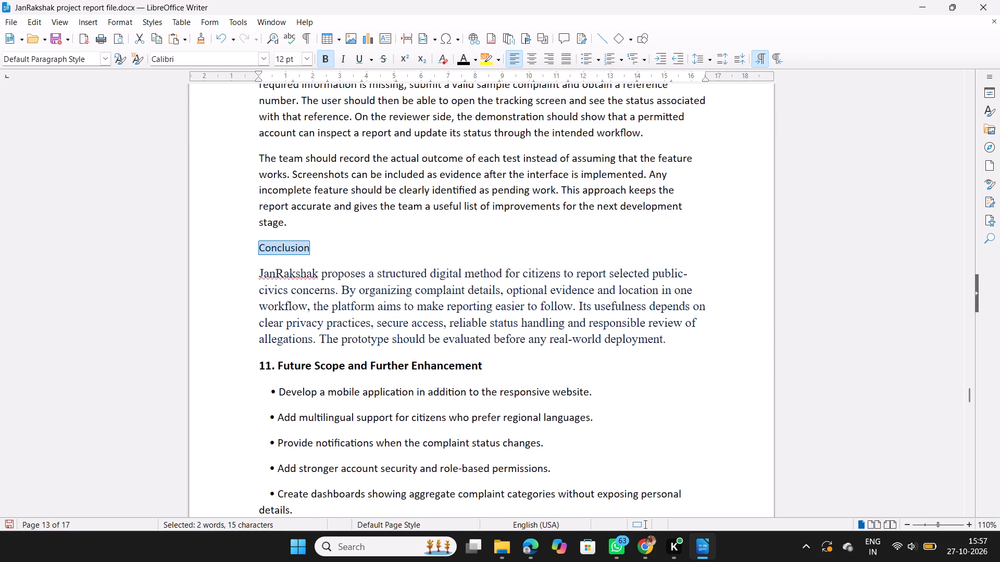
key("ctrl+b")
Make the "Signature" heading above the student and faculty signature table on the last page bold.
scroll(322, 242, "down", 3)
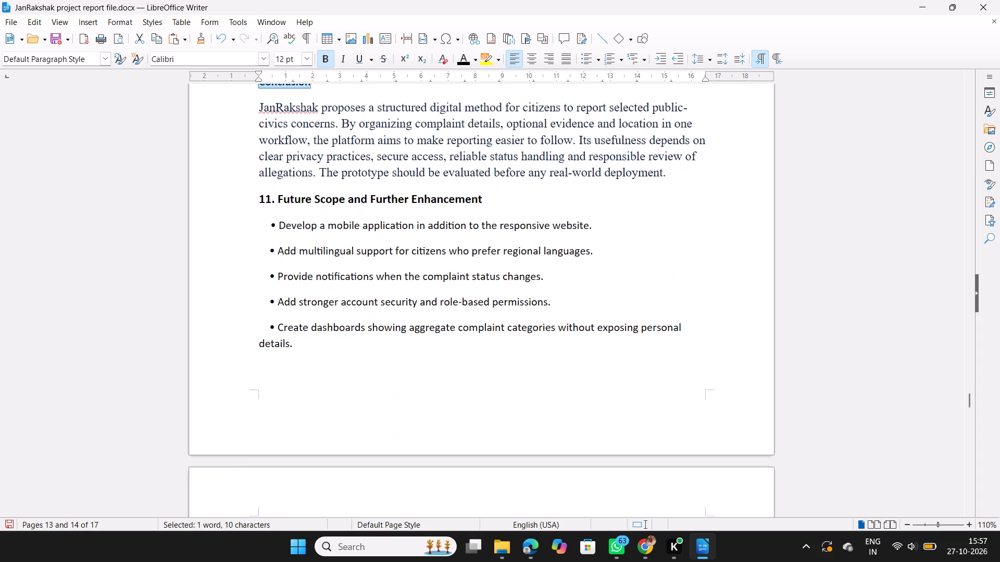
scroll(322, 242, "down", 7)
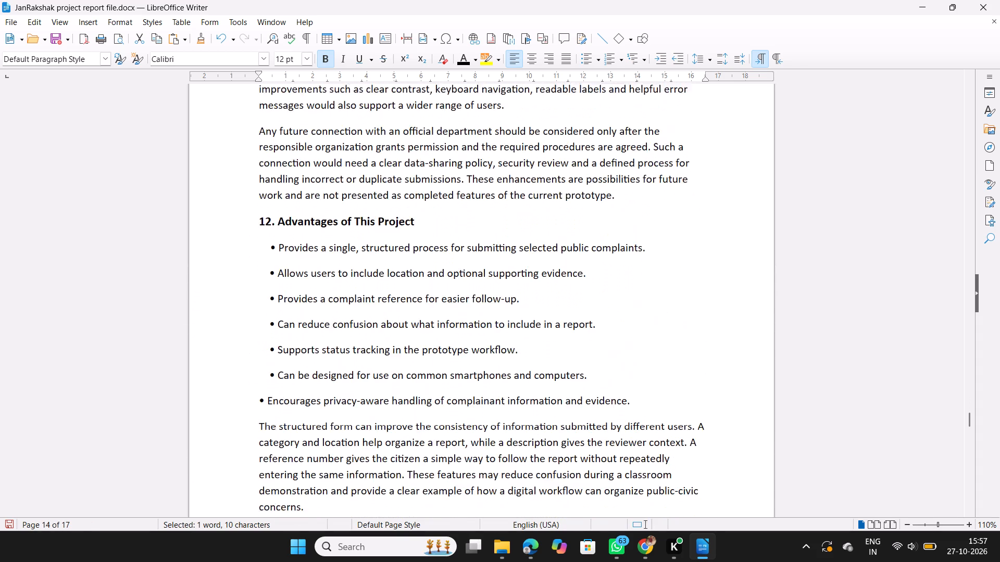
scroll(322, 242, "down", 3)
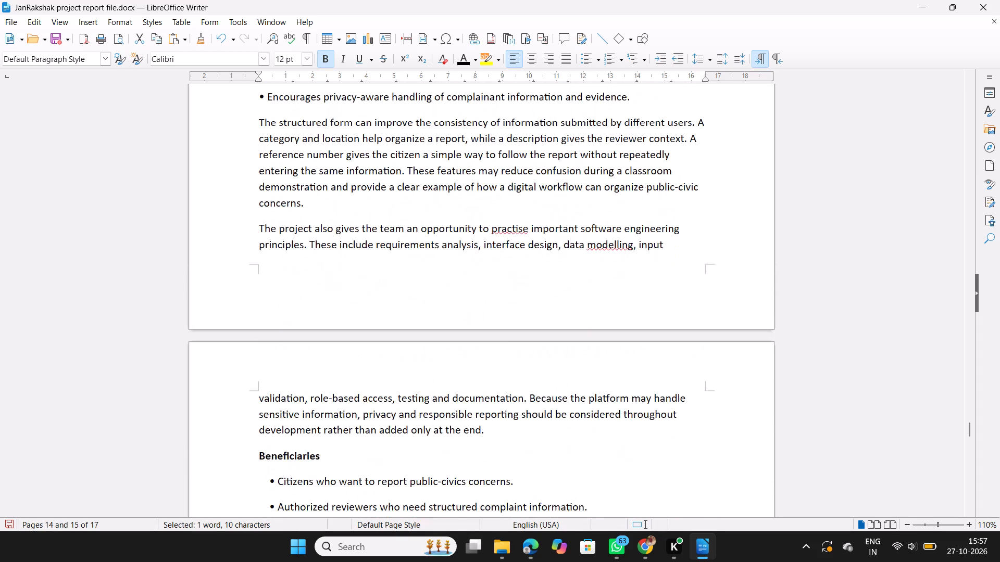
scroll(322, 242, "down", 7)
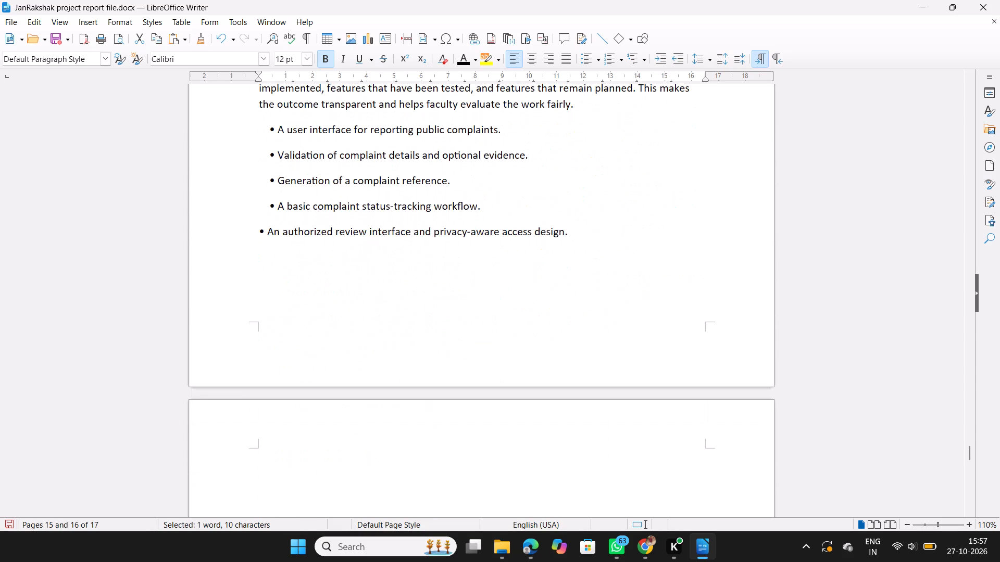
scroll(322, 242, "down", 8)
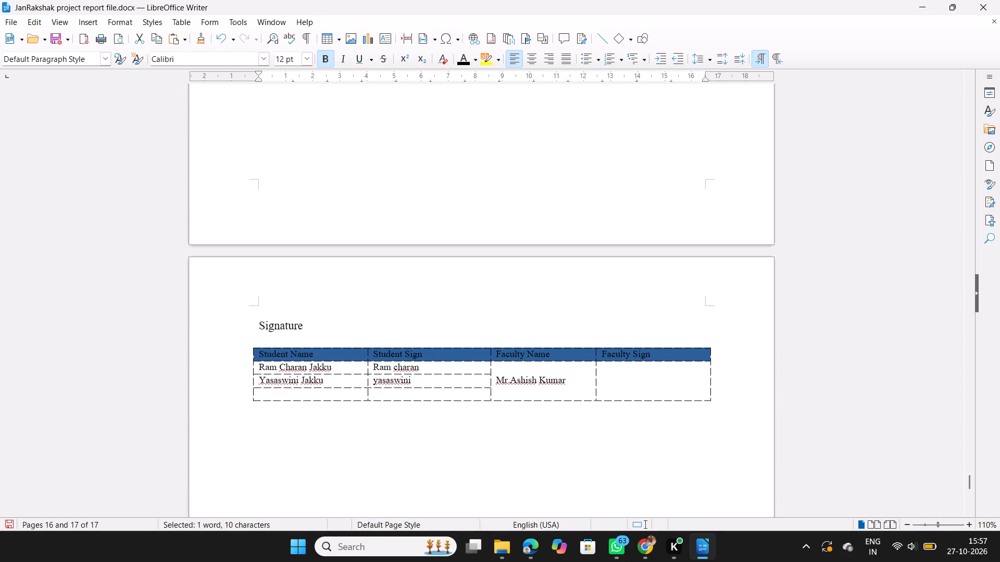
left_click_drag(256, 329, 312, 325)
key("ctrl+b")
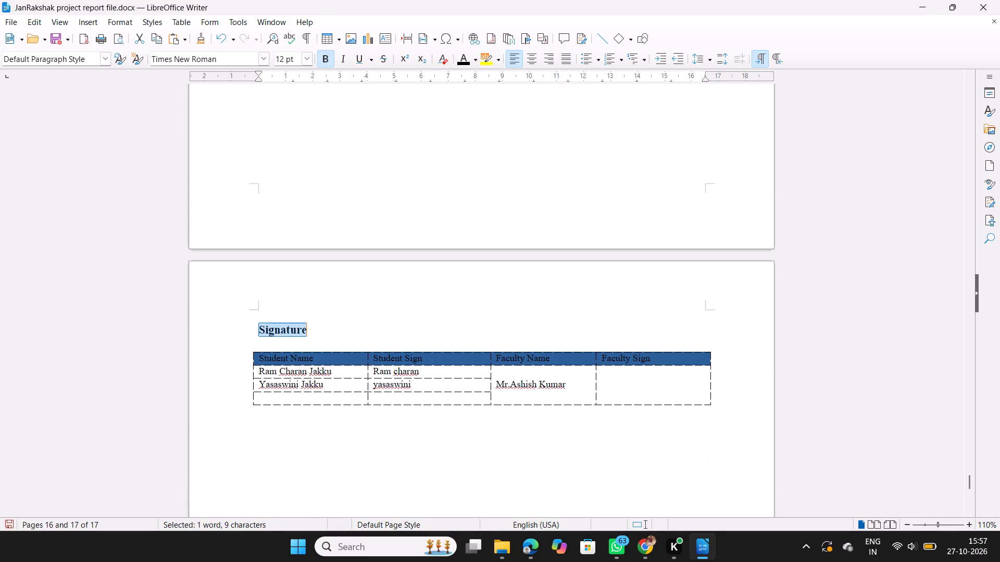
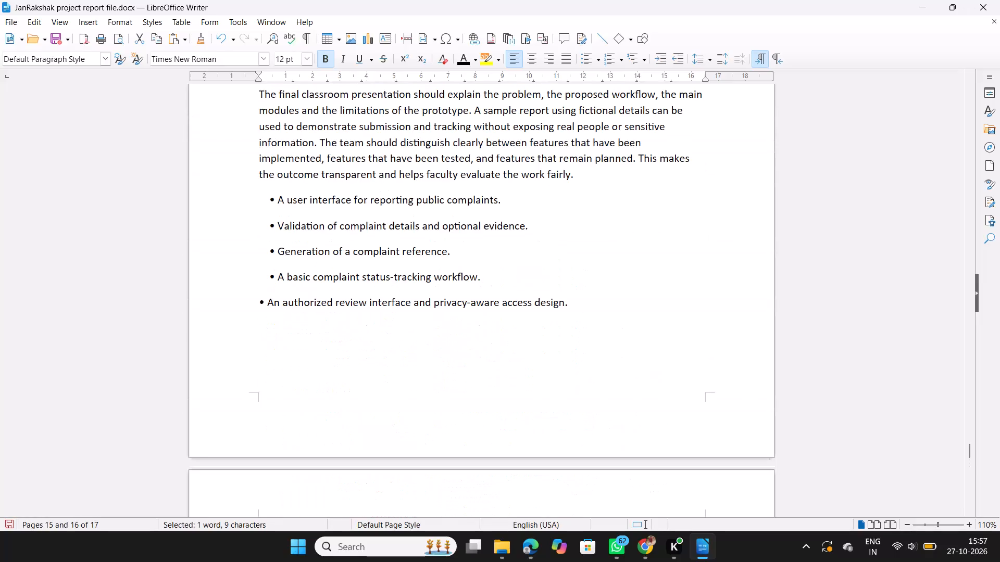
Review the report backwards from 13. Outcome to 1. Project Title, checking the heading and subheading formatting.
scroll(360, 324, "up", 2)
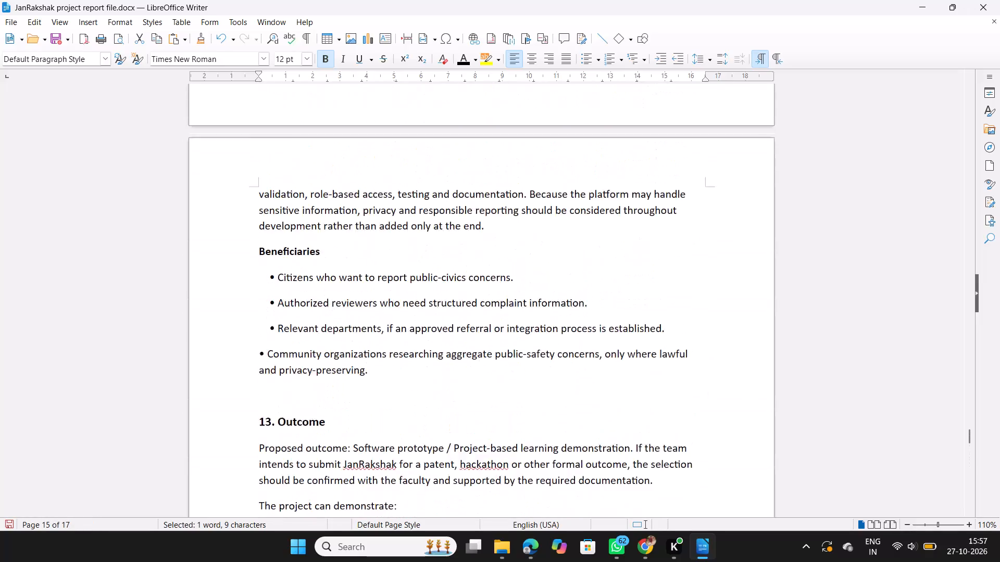
scroll(360, 324, "up", 7)
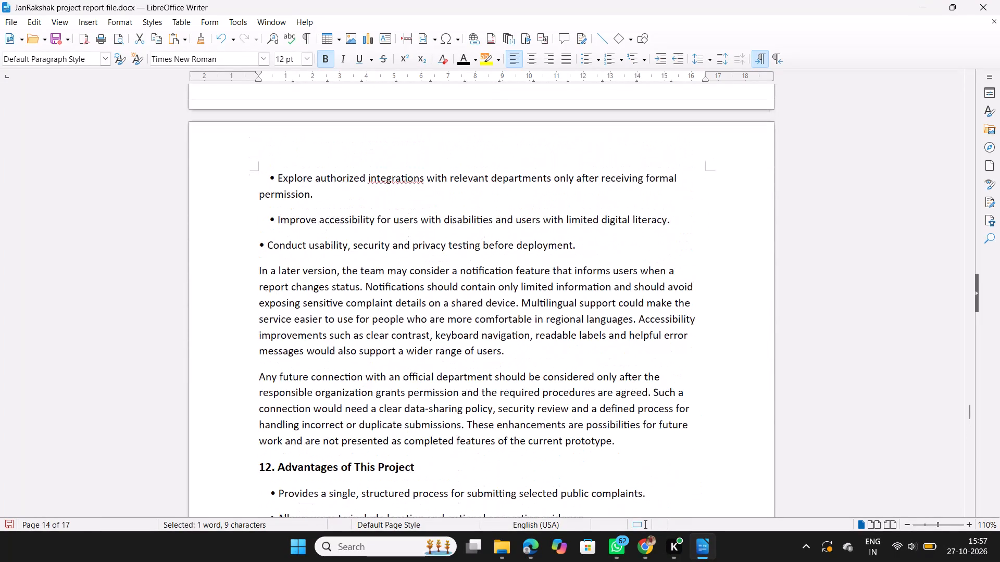
scroll(360, 324, "up", 2)
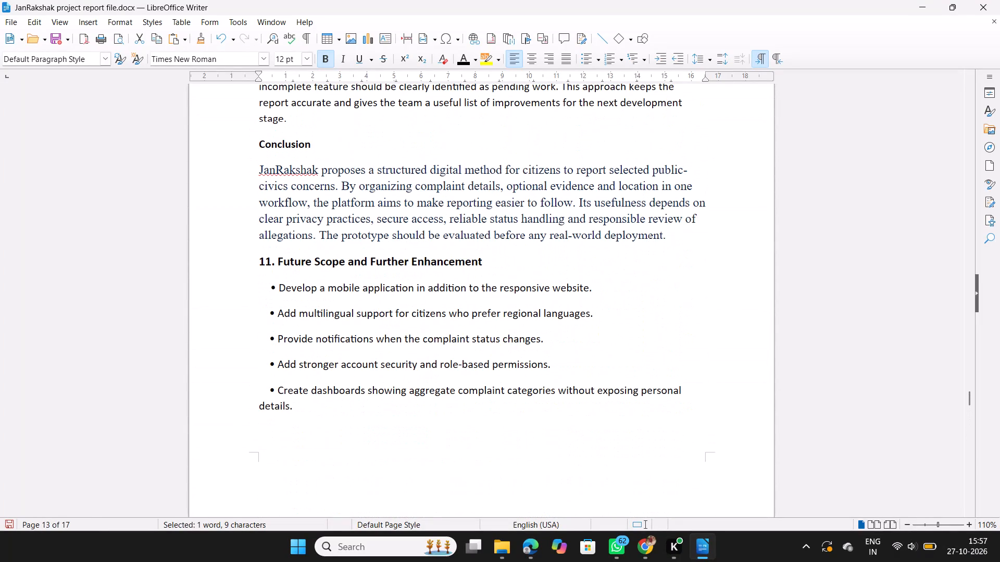
scroll(360, 324, "up", 2)
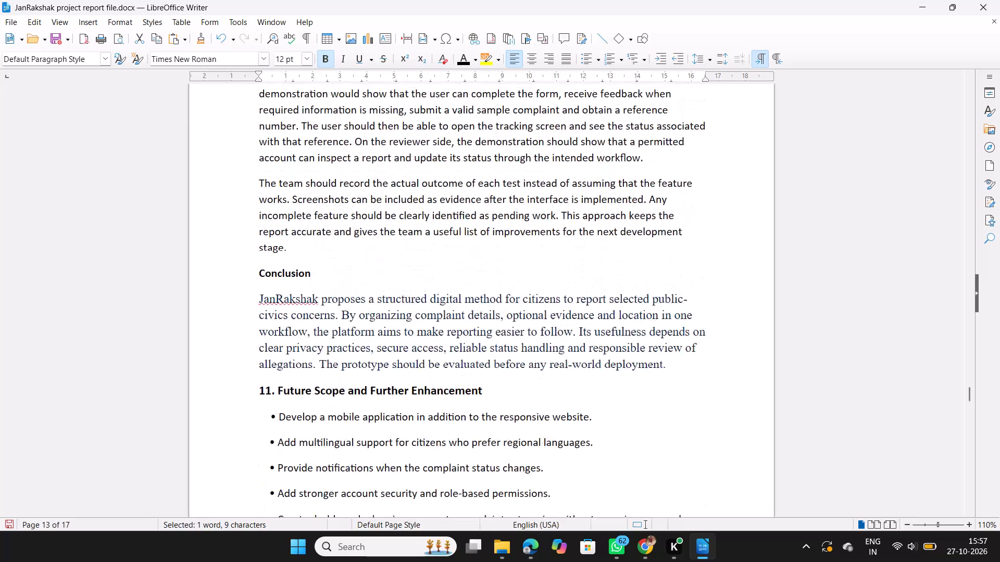
scroll(360, 324, "up", 9)
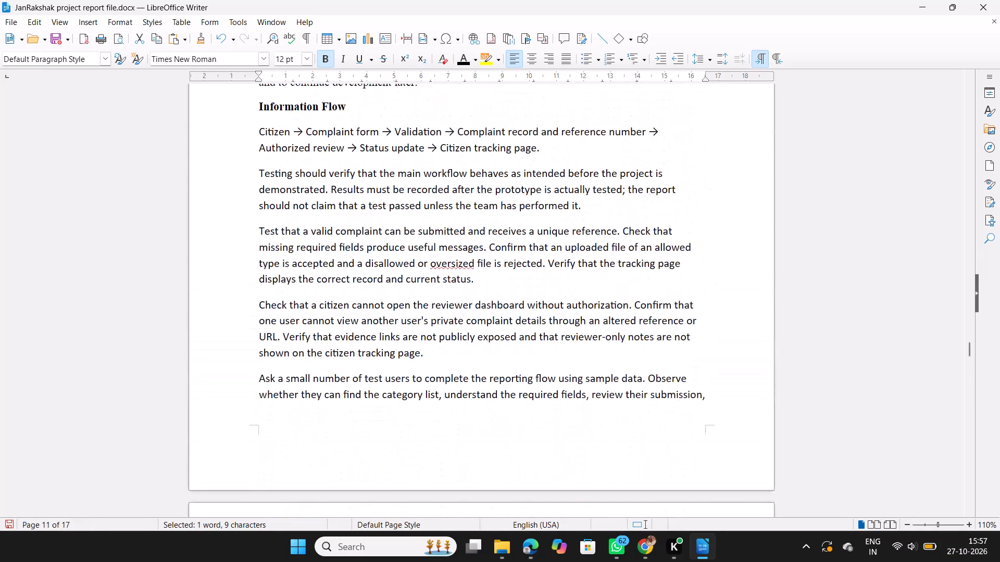
scroll(360, 324, "up", 9)
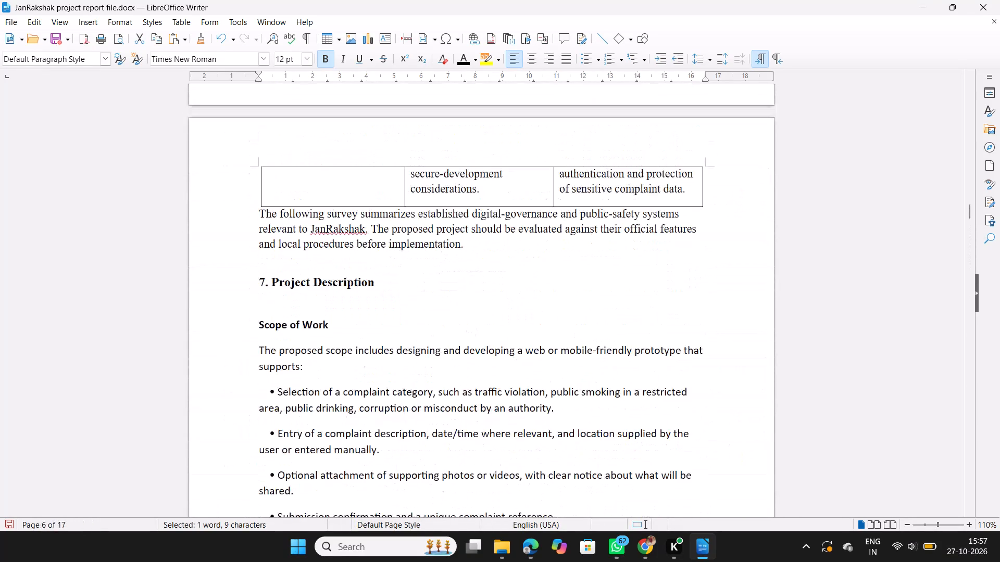
scroll(360, 324, "up", 8)
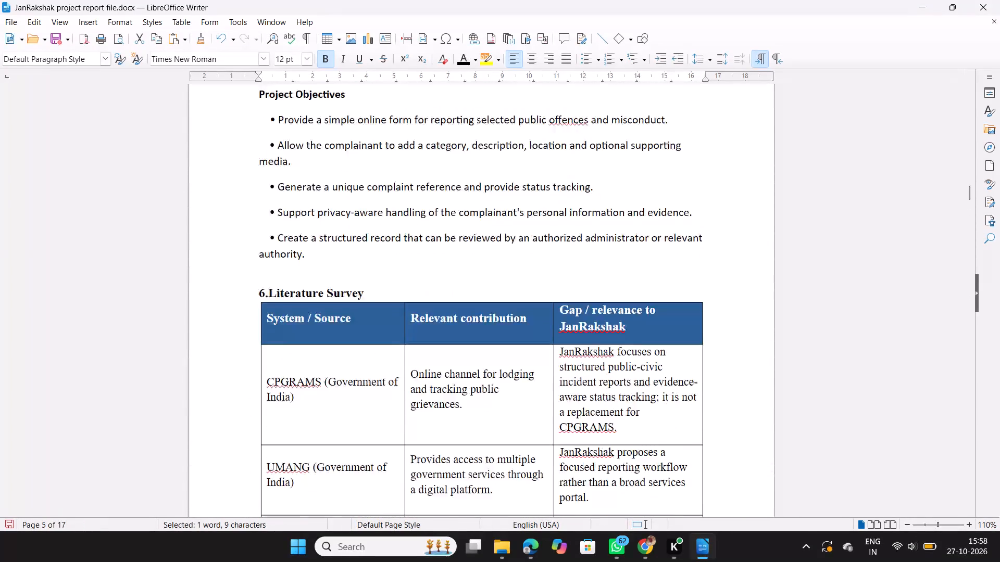
scroll(360, 324, "up", 13)
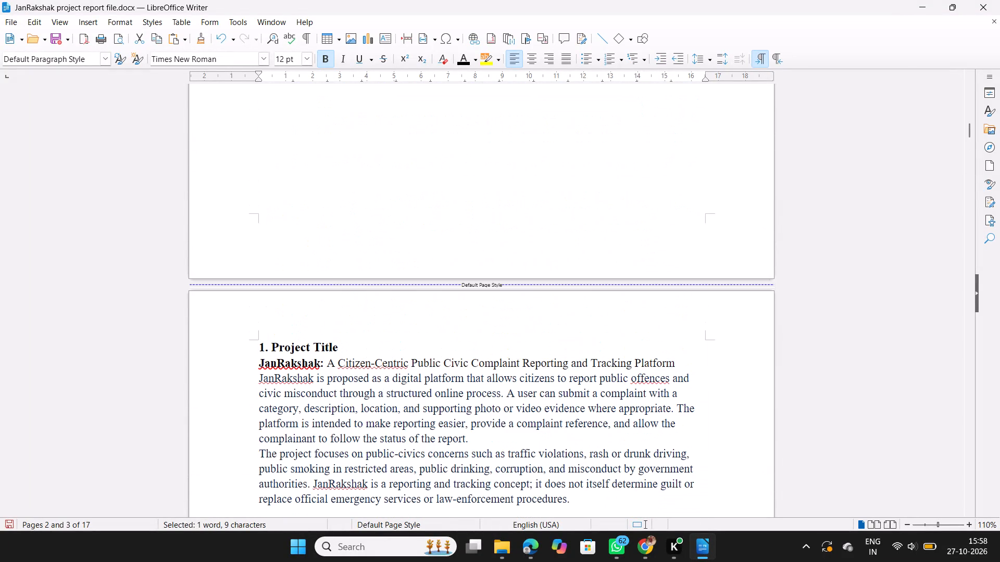
scroll(360, 324, "up", 1)
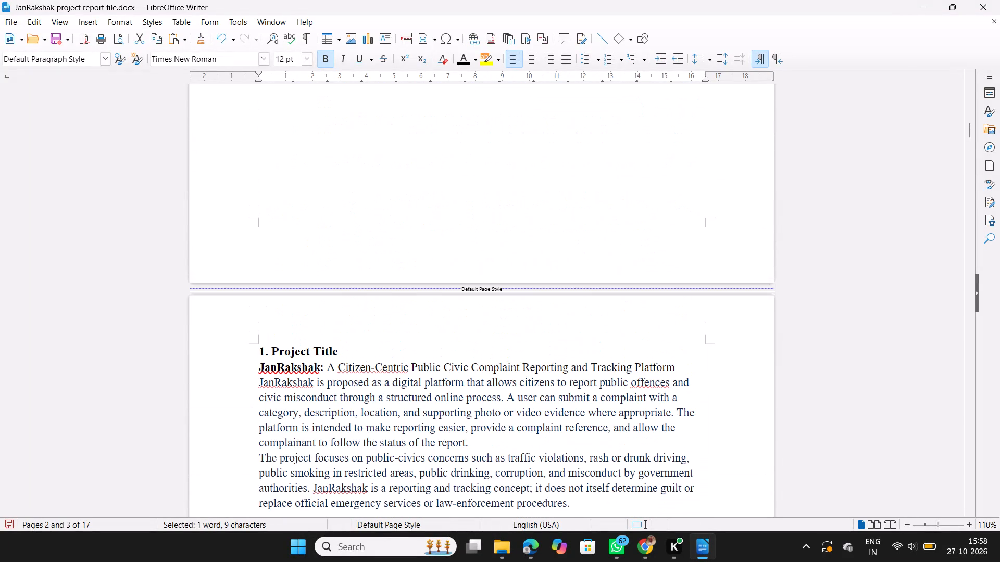
Check the opening pages, from the cover and table of contents through the team and technology sections to 5. Problem Statement.
scroll(360, 324, "down", 2)
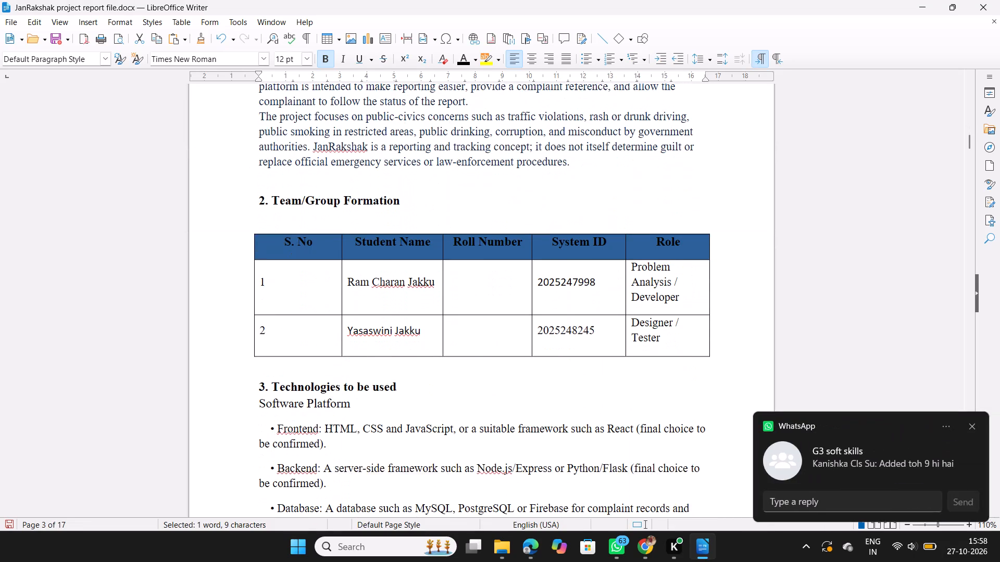
scroll(360, 324, "down", 2)
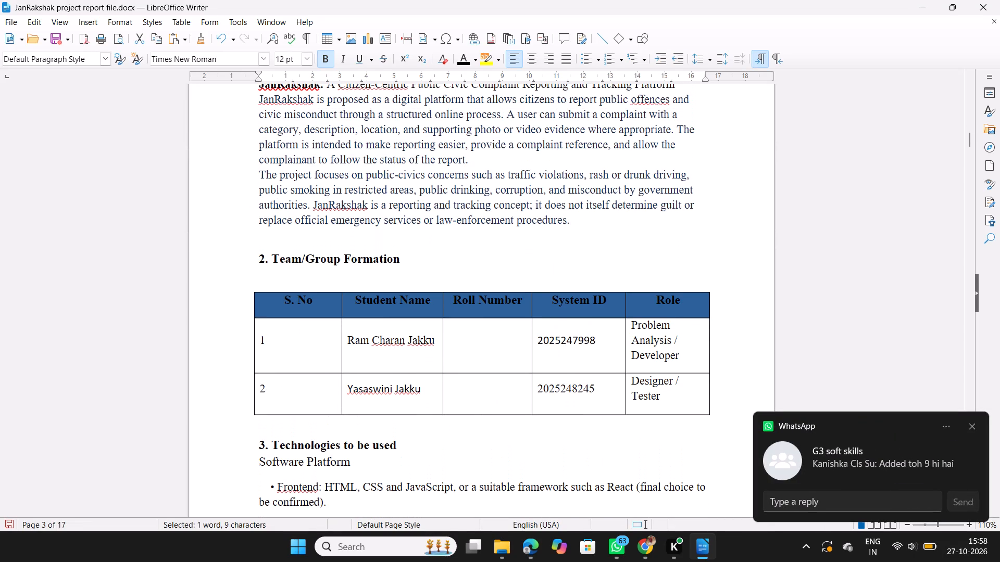
scroll(360, 324, "down", 1)
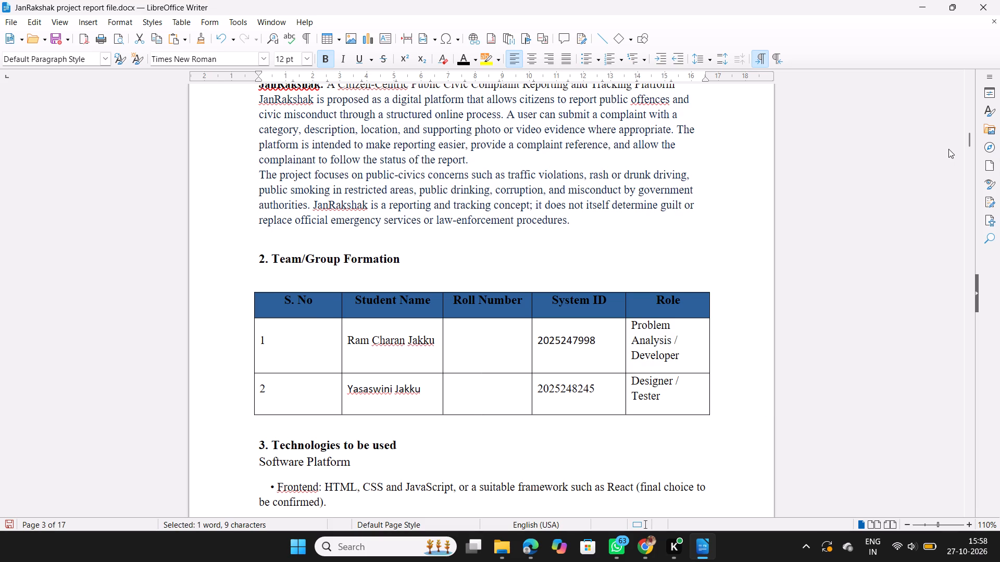
scroll(685, 292, "down", 1)
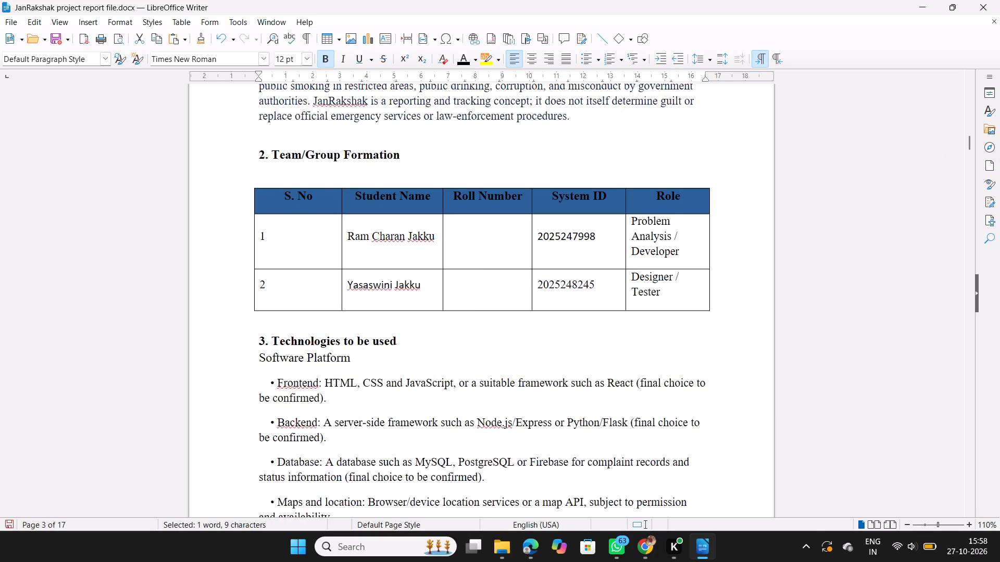
scroll(685, 292, "down", 3)
scroll(685, 292, "up", 10)
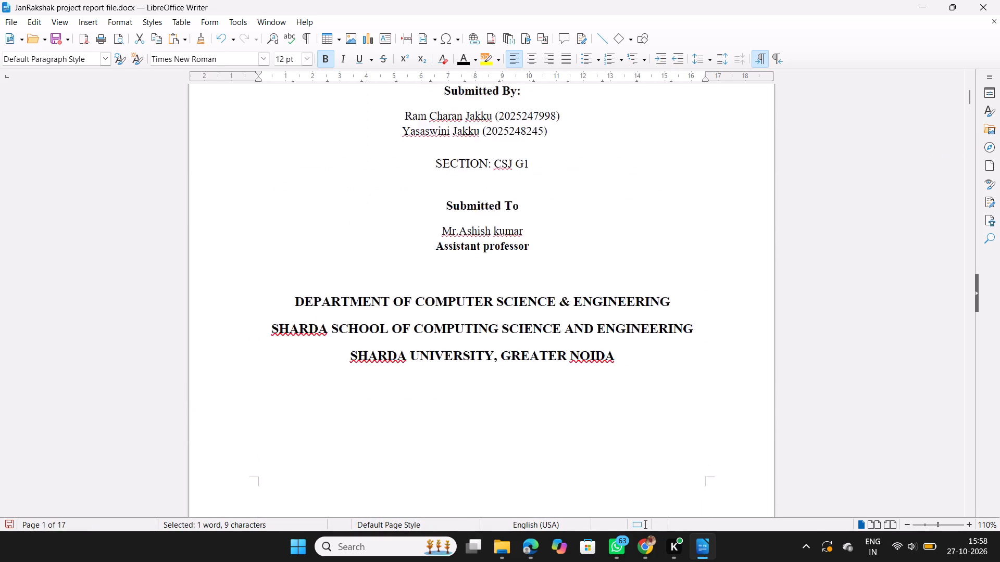
scroll(685, 292, "up", 4)
scroll(685, 292, "down", 8)
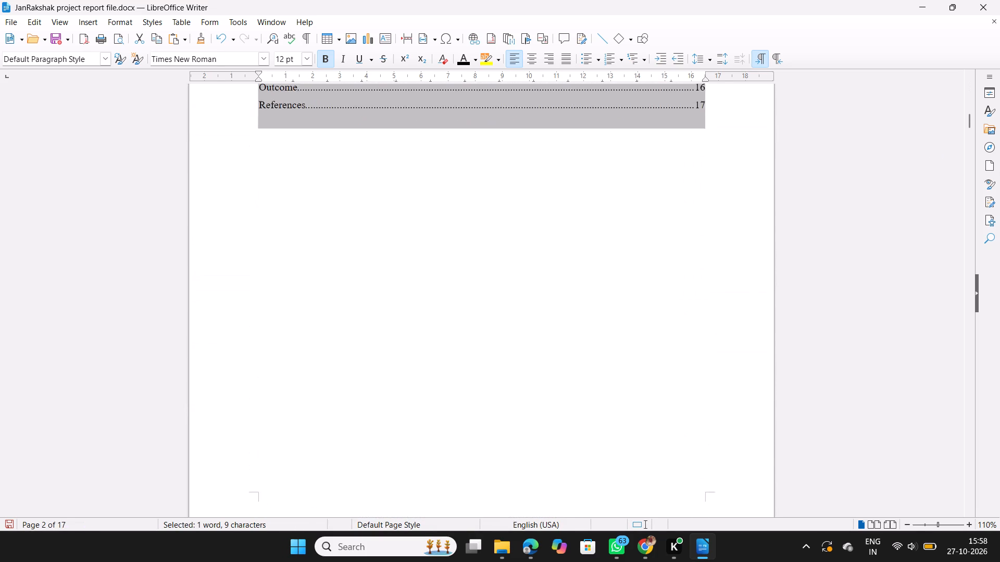
scroll(685, 292, "down", 10)
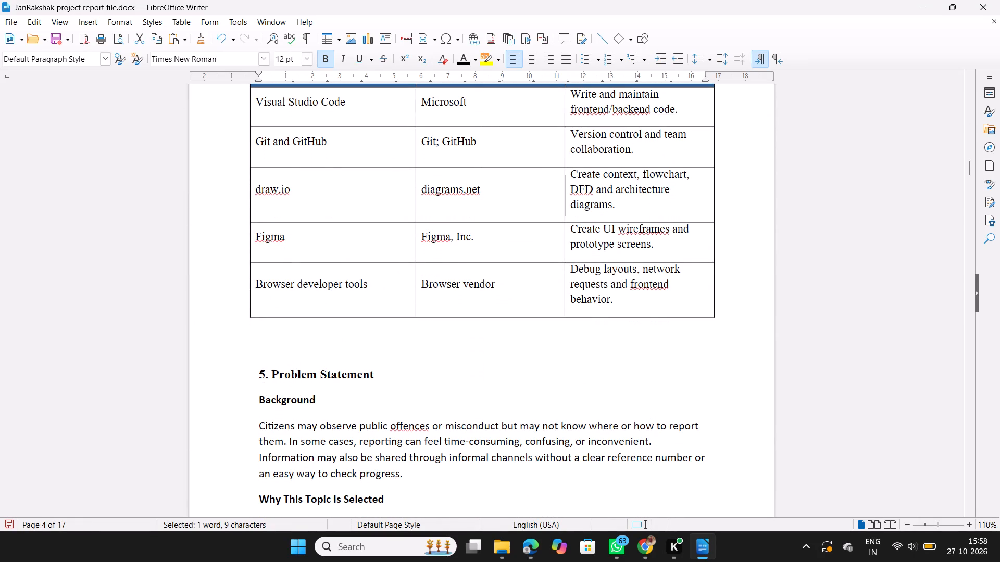
Review the report from the tools table through the Problem Statement and Literature Survey to Scope of Work under 7. Project Description.
scroll(685, 292, "down", 5)
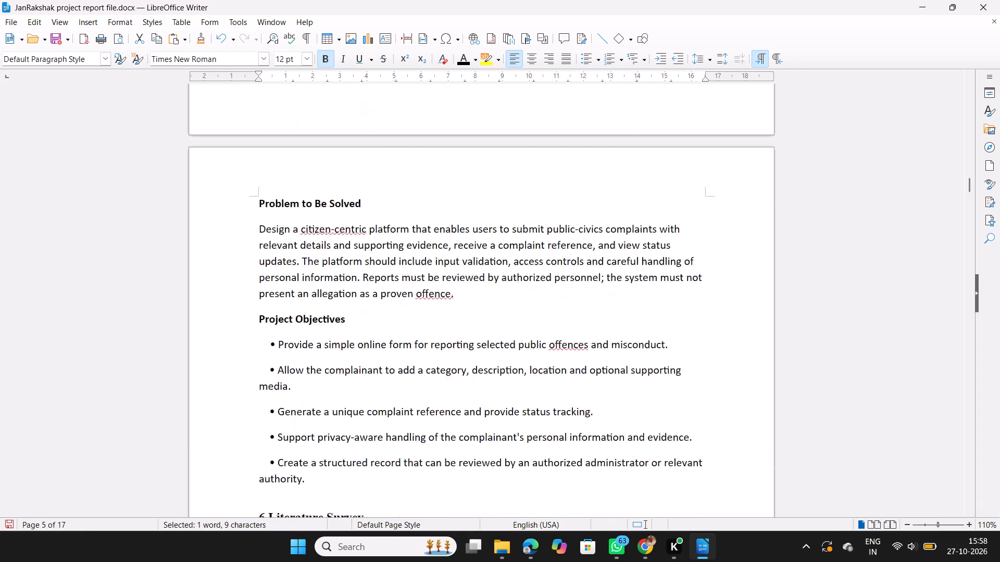
scroll(685, 292, "down", 7)
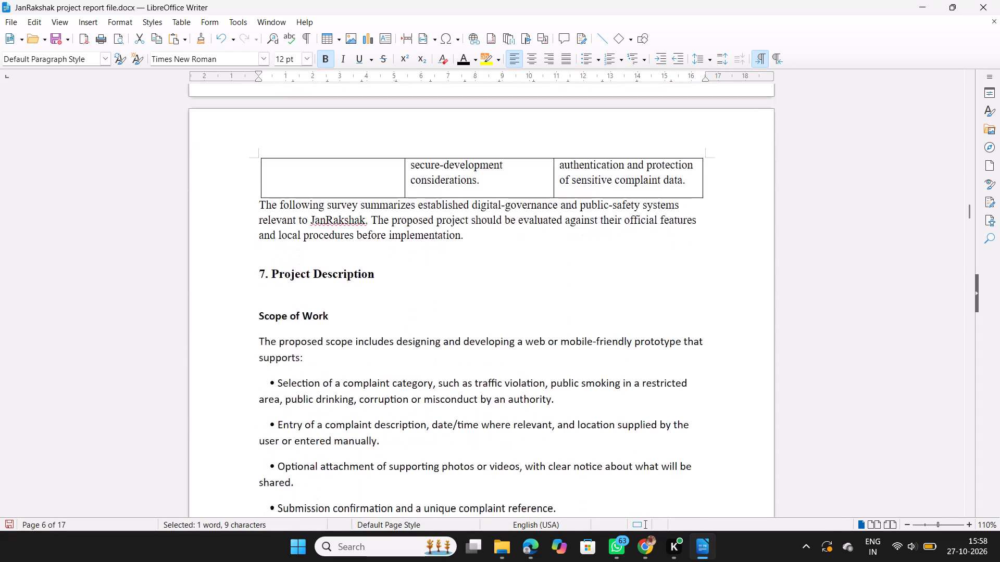
scroll(685, 292, "down", 2)
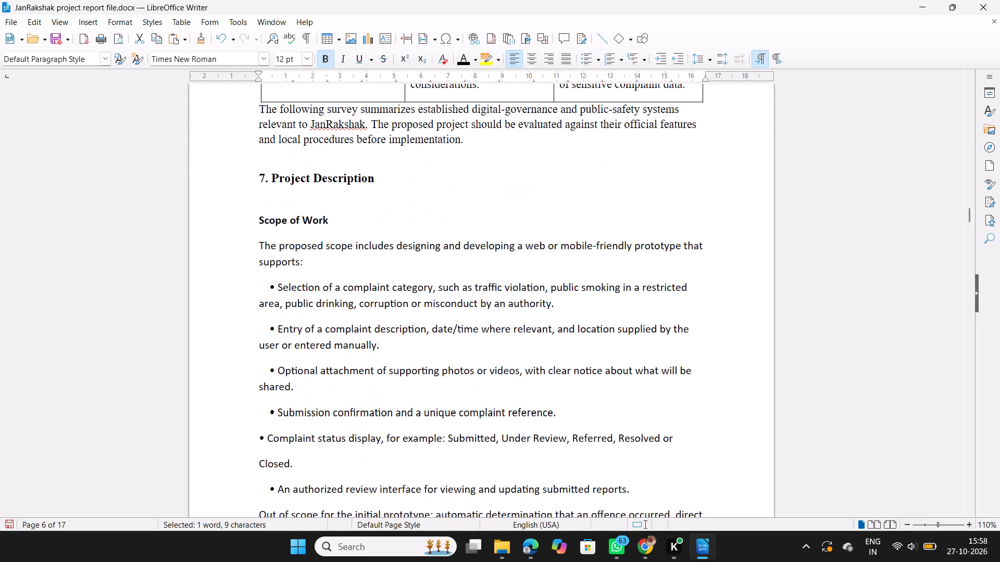
scroll(685, 292, "down", 3)
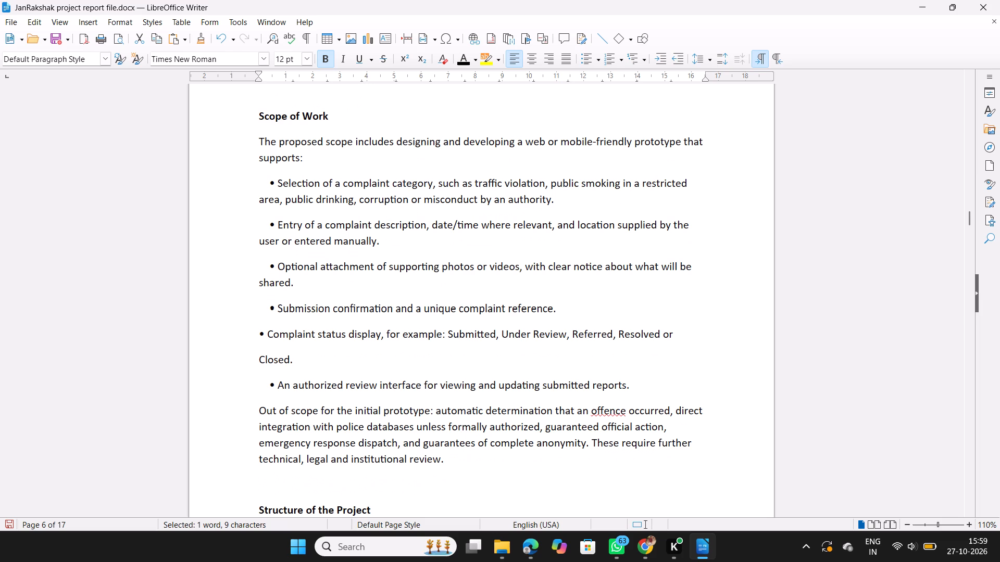
left_click(528, 551)
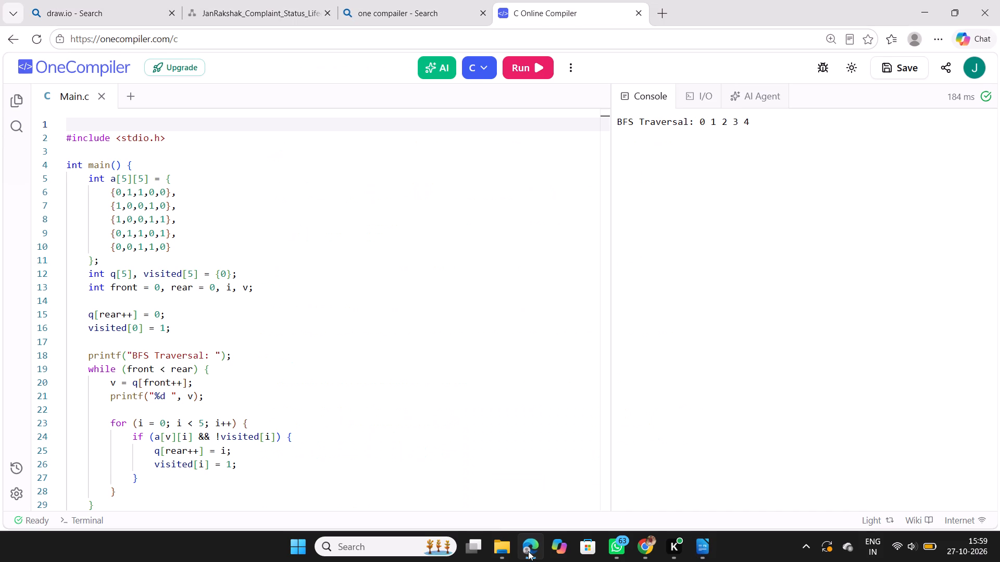
left_click(642, 15)
left_click(659, 12)
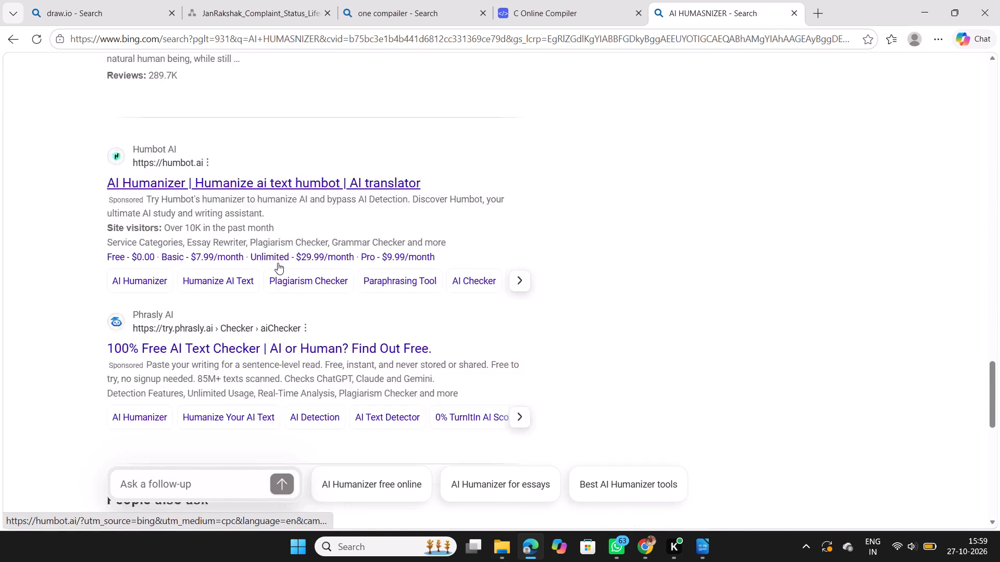
scroll(278, 263, "up", 1)
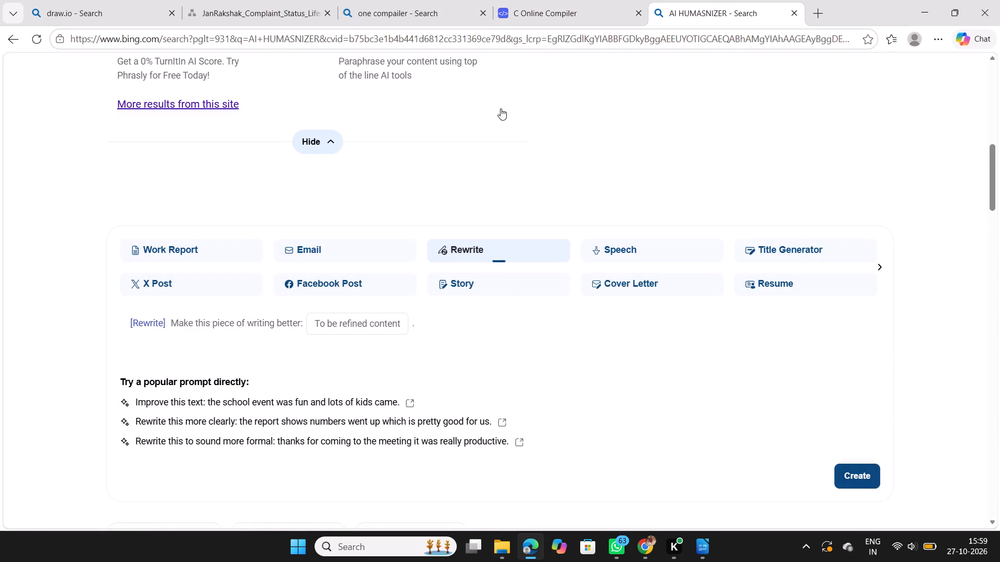
scroll(455, 140, "up", 7)
Replace the search query with "clever ai" and run the web search.
left_click(364, 84)
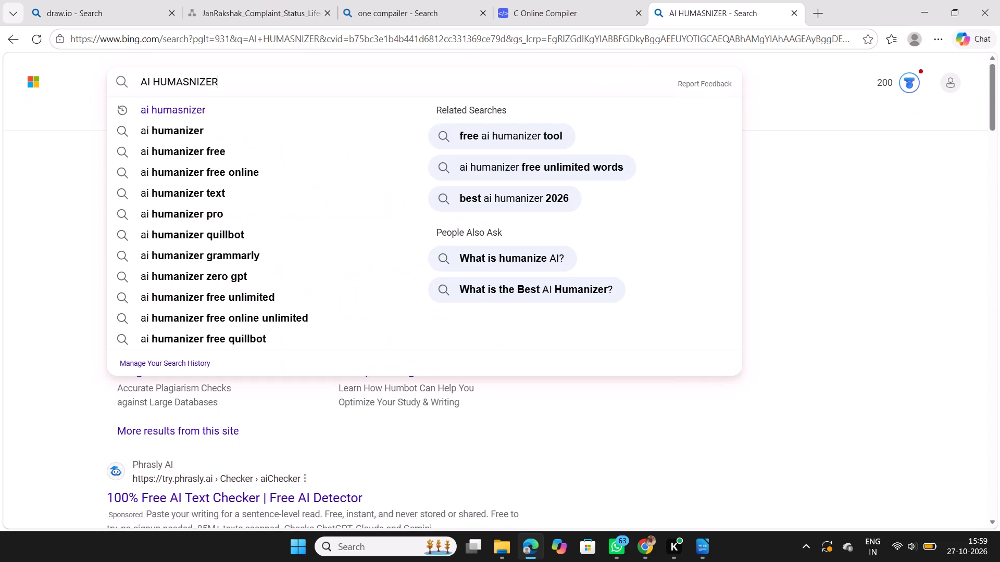
key("BackSpace")
key("BackSpace")
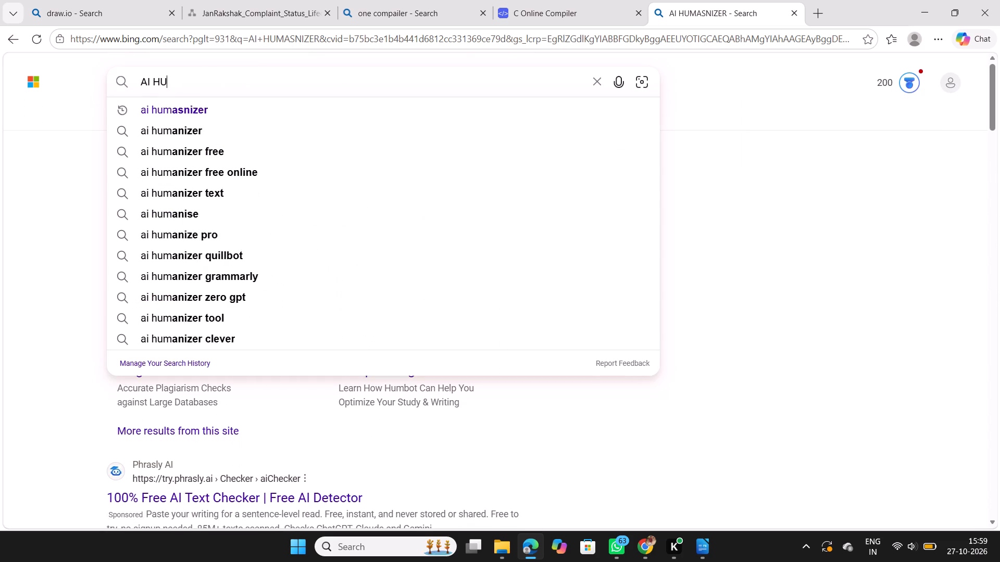
key("BackSpace")
key("BackSpace")
key("BackSpace")
key("BackSpace")
key("BackSpace")
key("BackSpace")
type("clever")
key("space")
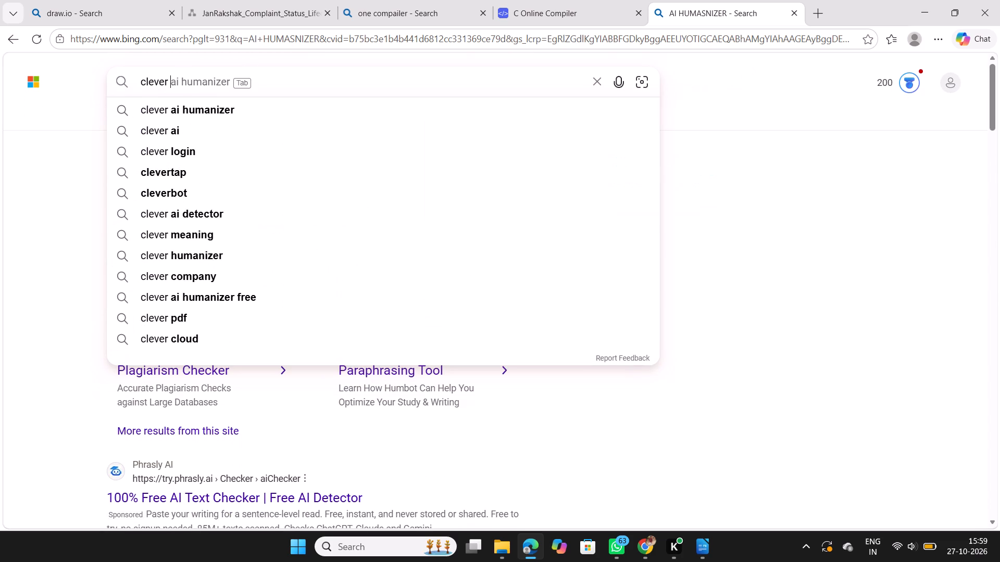
type("ai")
key("Return")
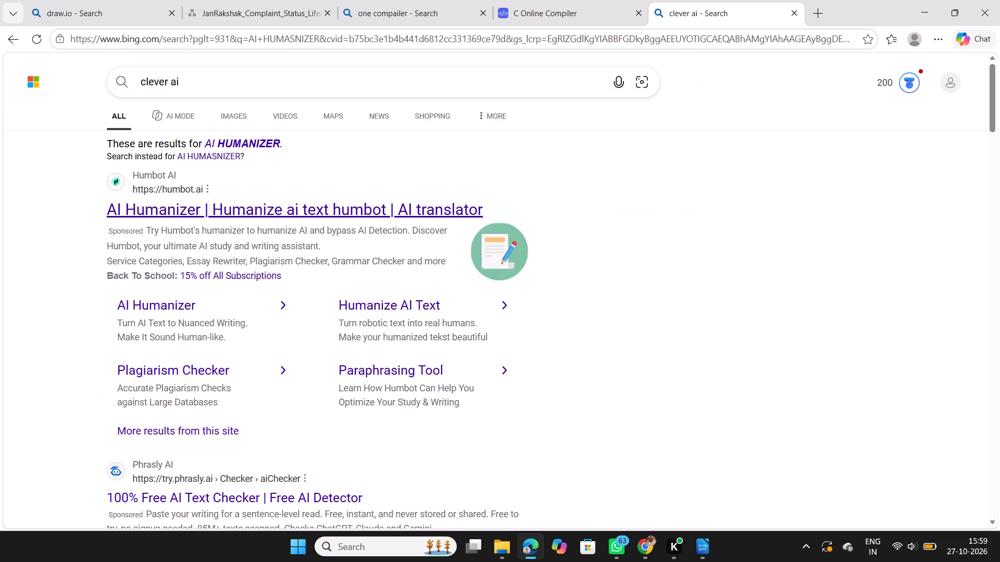
Open the Clever AI Humanizer site from the results and go to the text entry of its AI Detector.
left_click(205, 214)
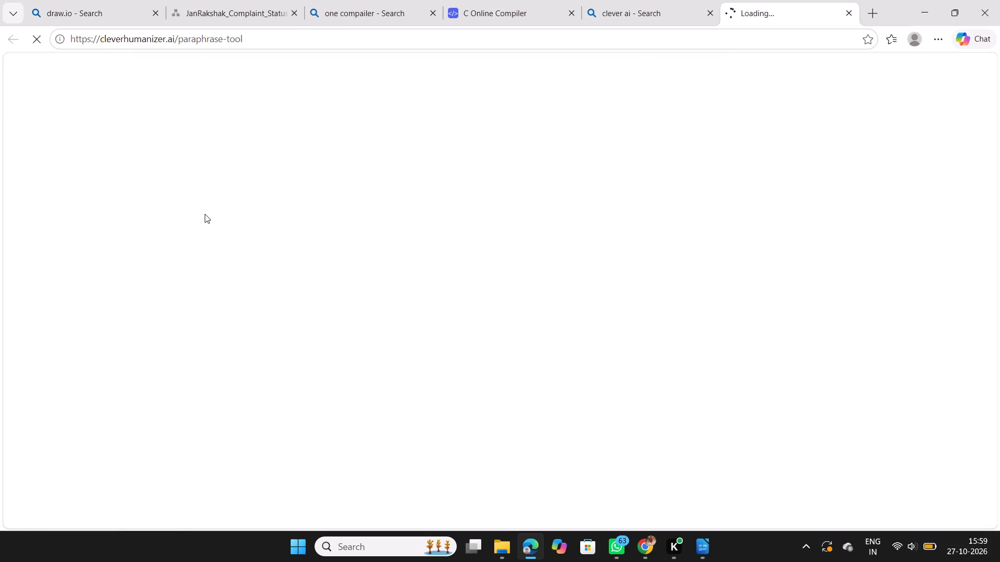
scroll(185, 374, "down", 1)
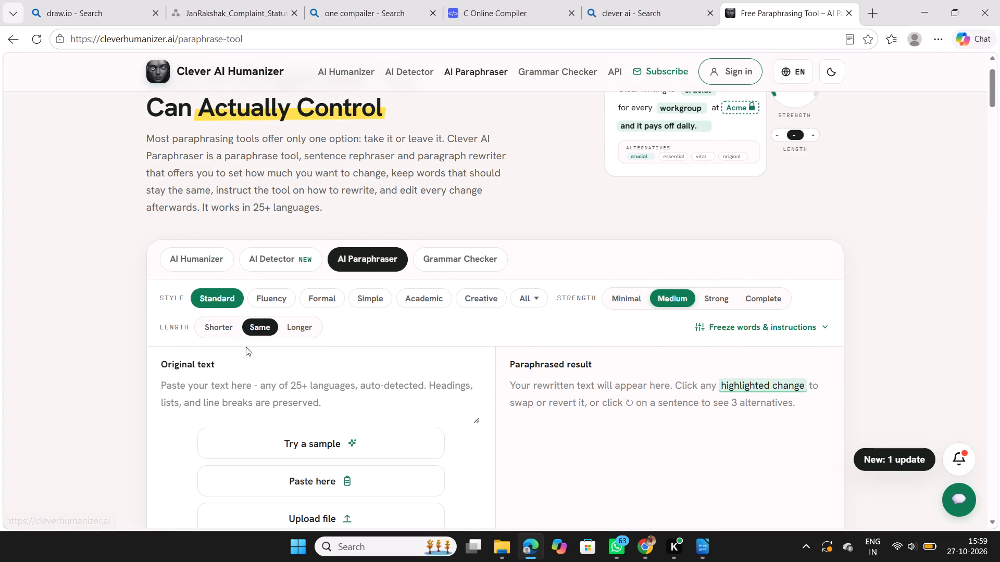
scroll(246, 347, "down", 1)
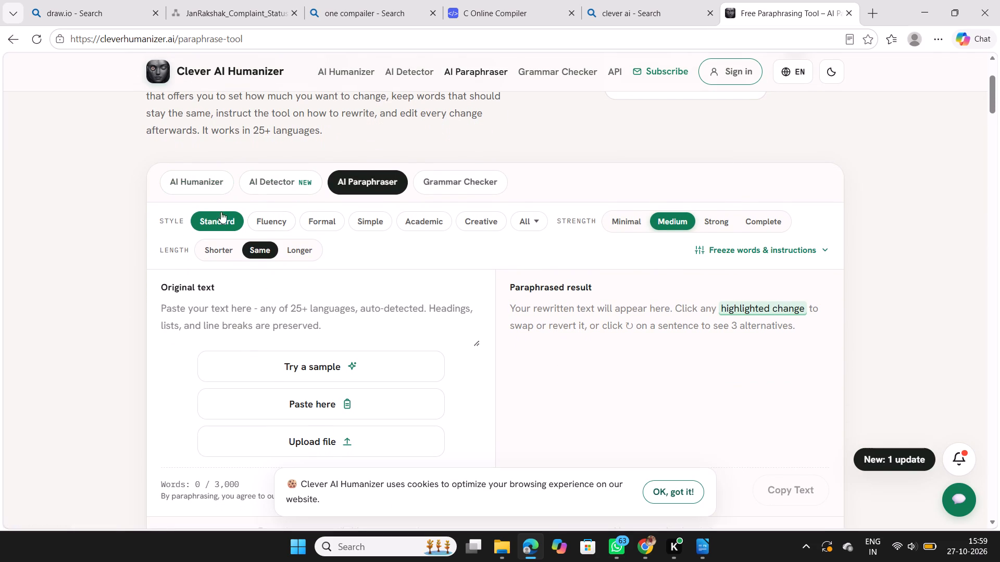
left_click(285, 173)
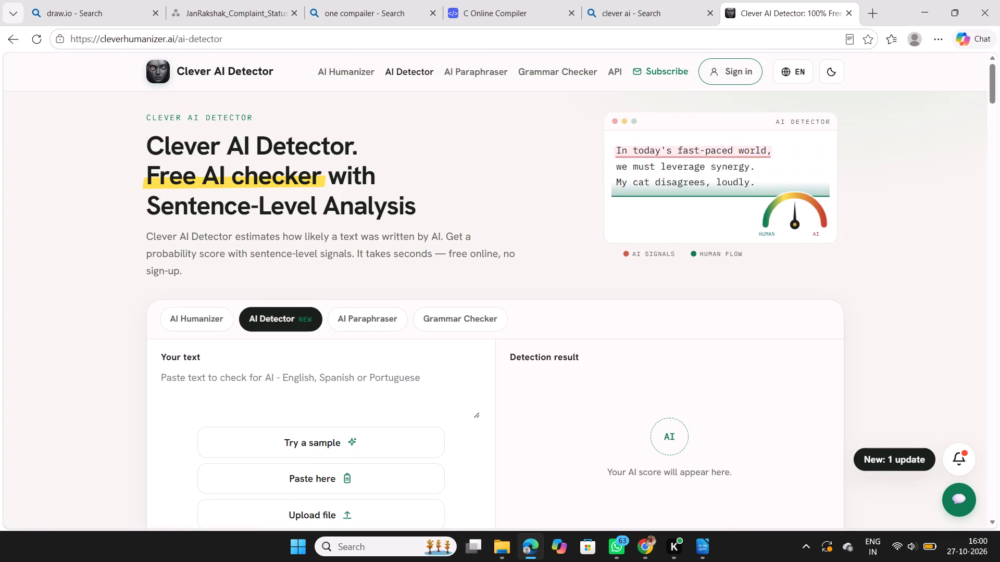
left_click(279, 373)
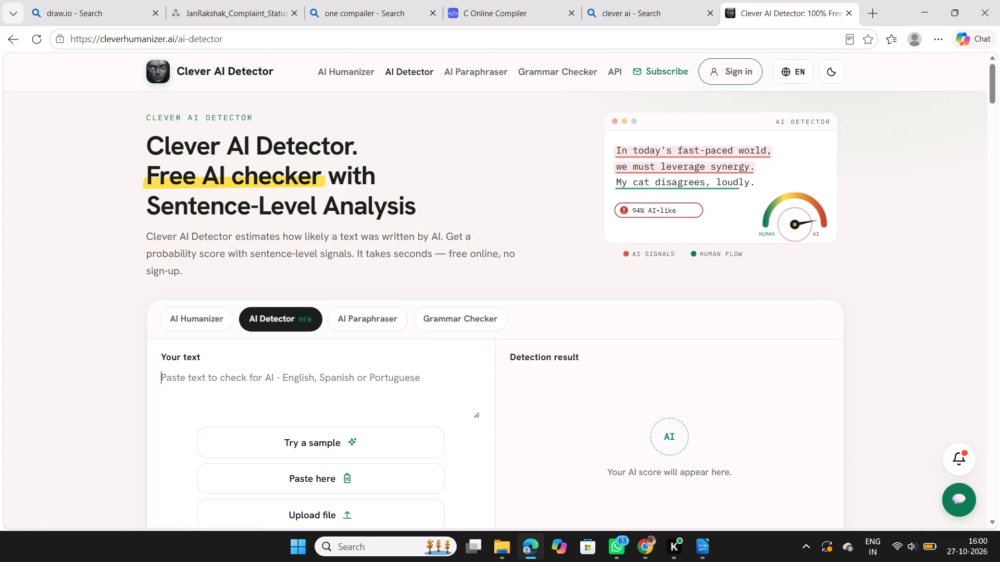
Switch back to the JanRakshak project report in LibreOffice Writer.
left_click(705, 545)
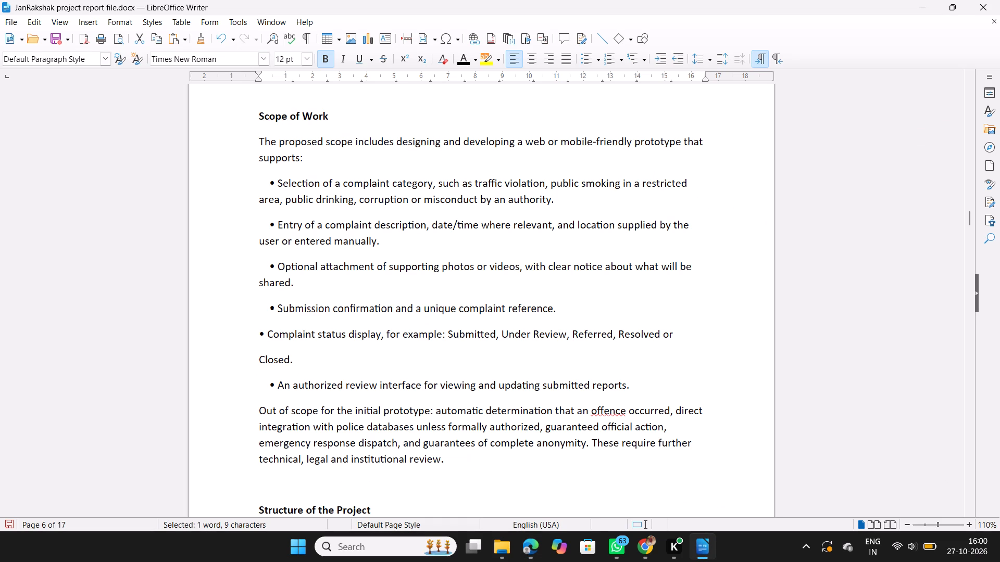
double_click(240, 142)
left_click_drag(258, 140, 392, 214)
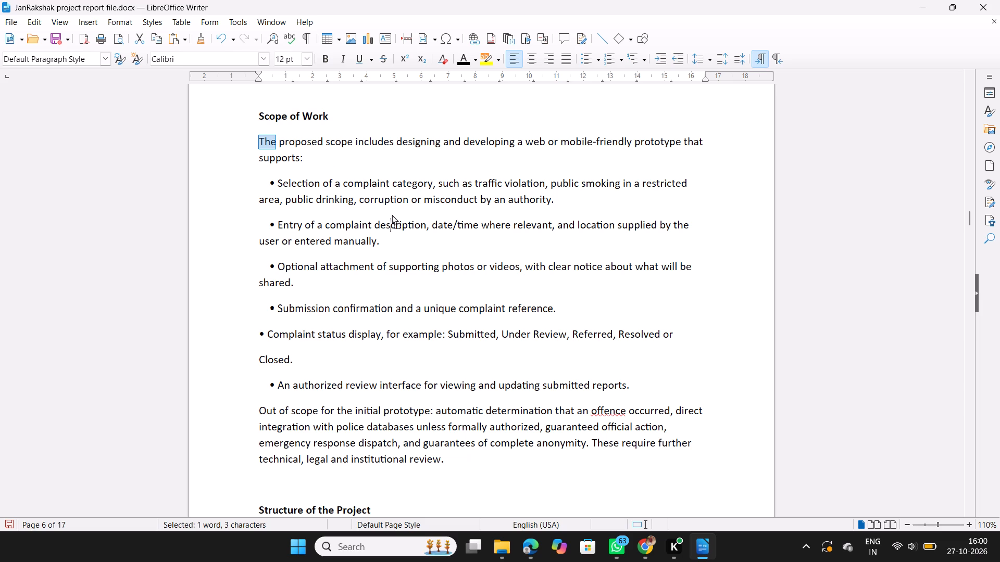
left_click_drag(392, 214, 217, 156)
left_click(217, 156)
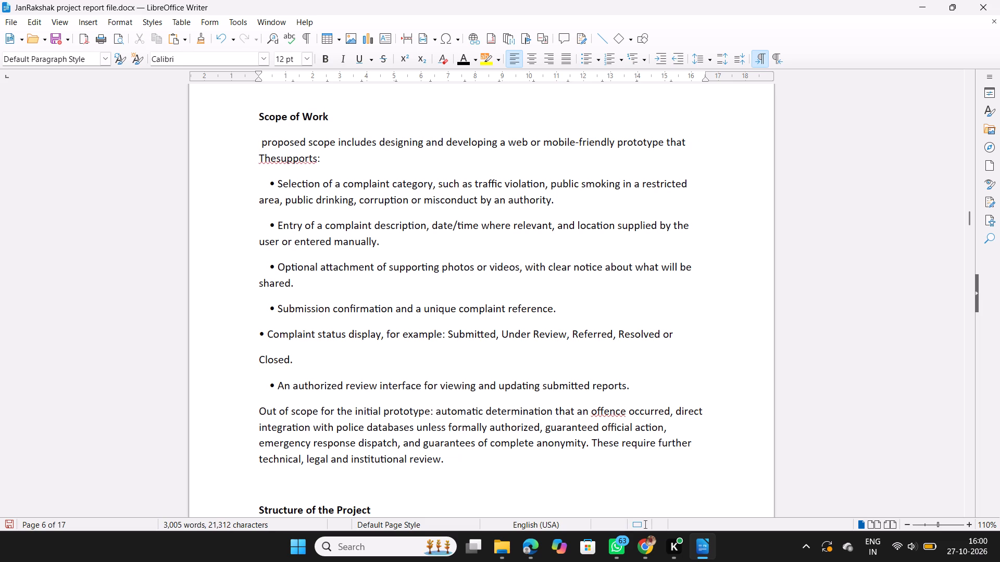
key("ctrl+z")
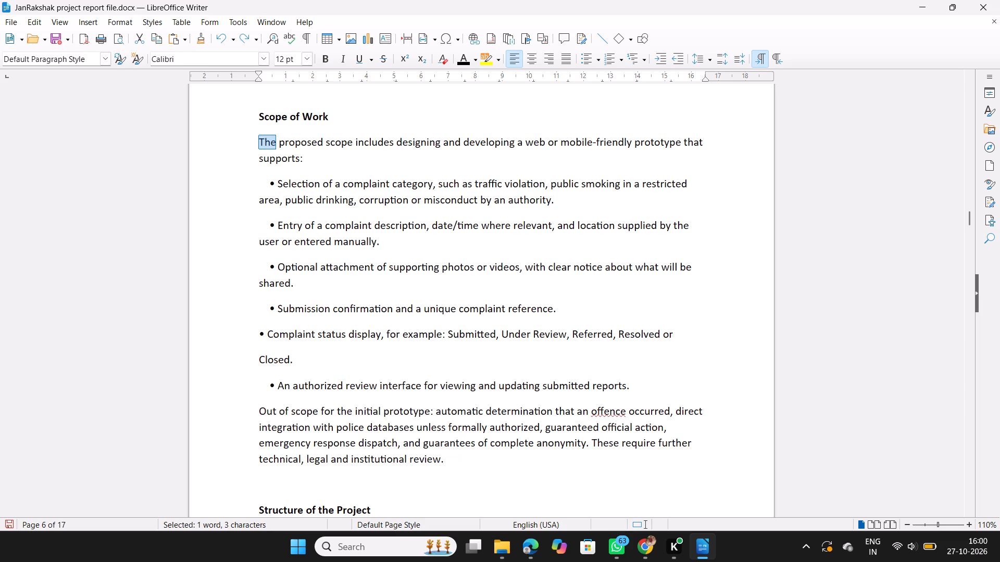
Copy the Scope of Work text from the end of "supports:" through "technical, legal and institutional review.".
left_click(257, 143)
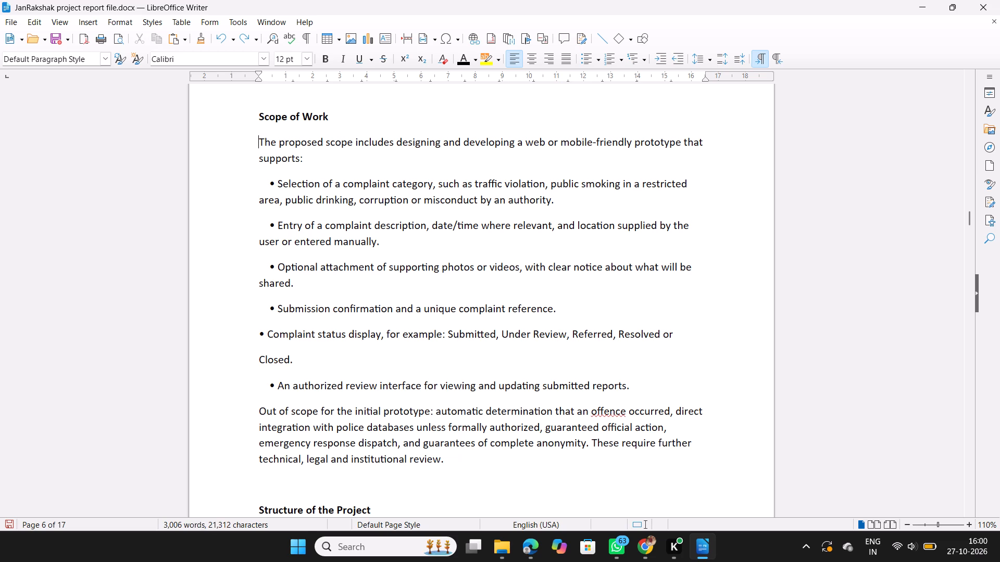
left_click_drag(276, 163, 333, 289)
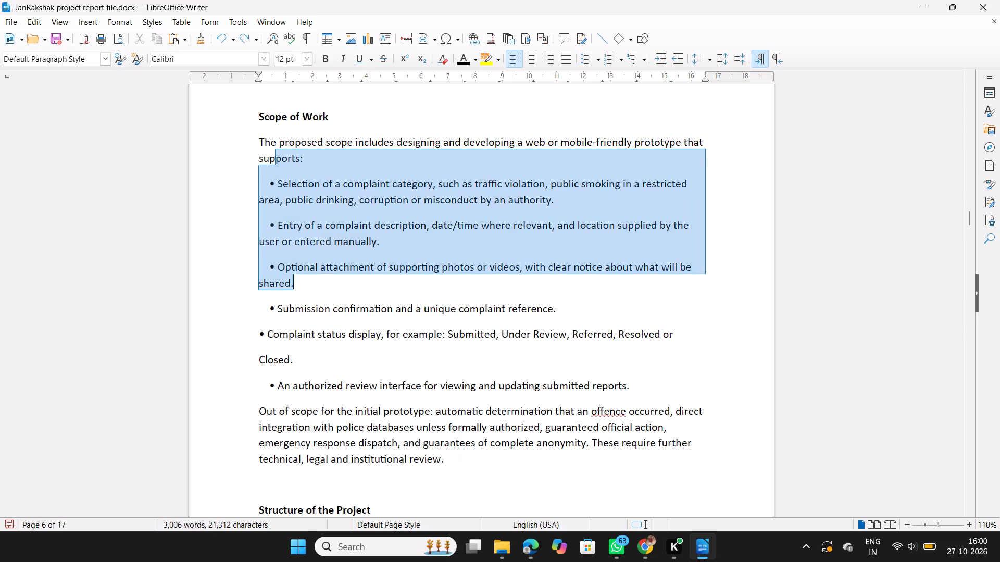
left_click_drag(333, 289, 458, 457)
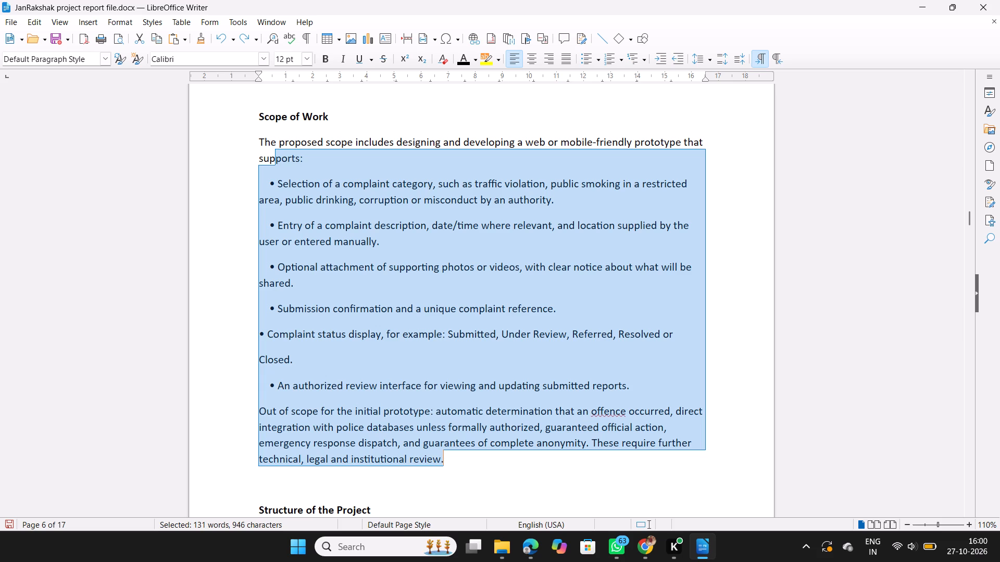
key("ctrl+c")
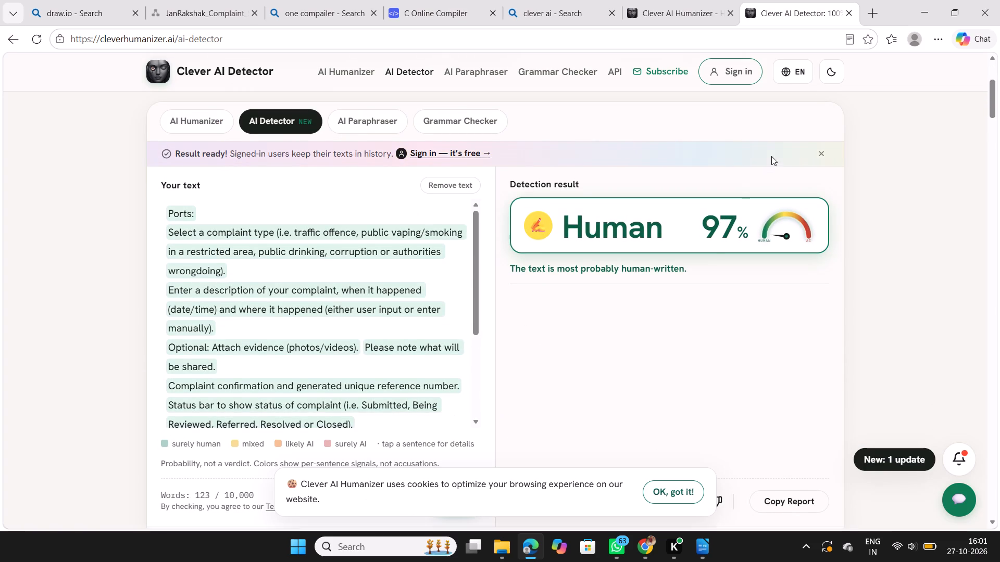
Close the Edge window with all its tabs, leaving the OneCompiler page without saving.
left_click(856, 21)
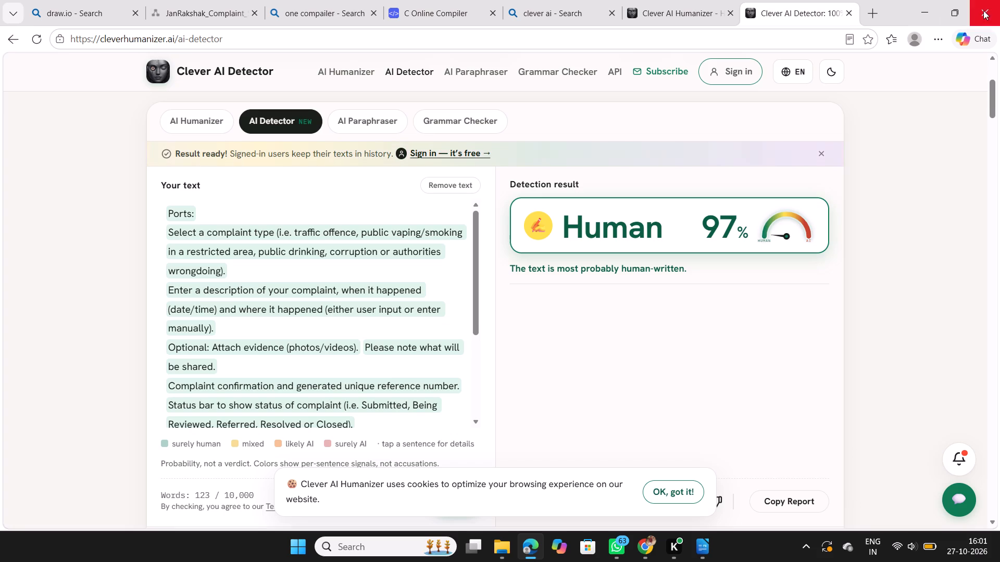
left_click(984, 10)
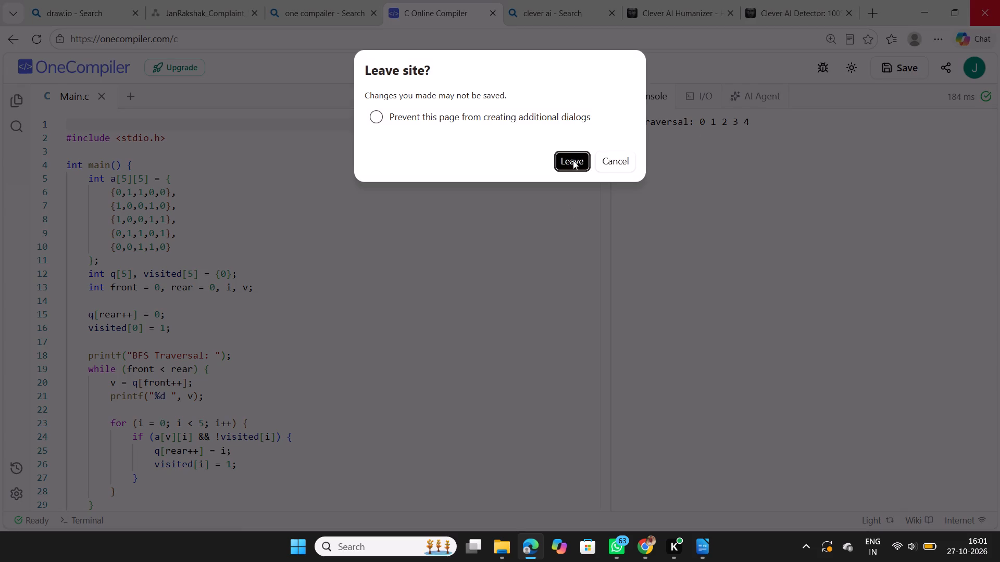
left_click(573, 160)
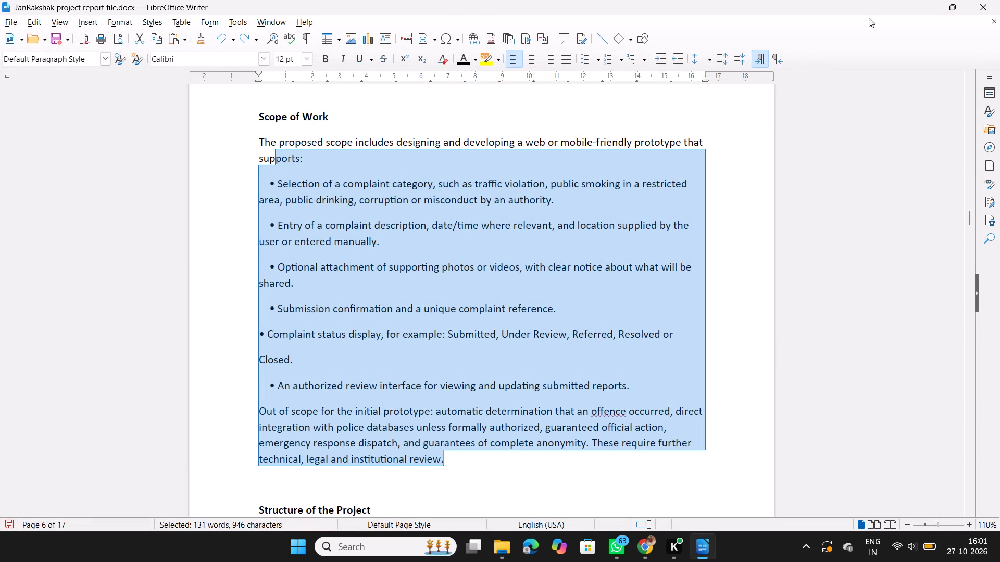
Close the JanRakshak project report document in LibreOffice Writer.
left_click(989, 13)
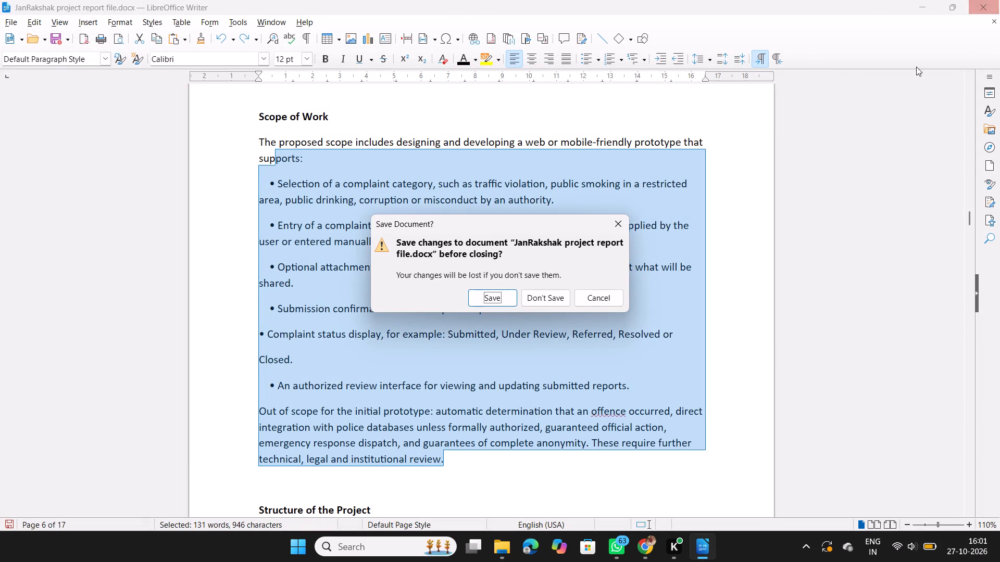